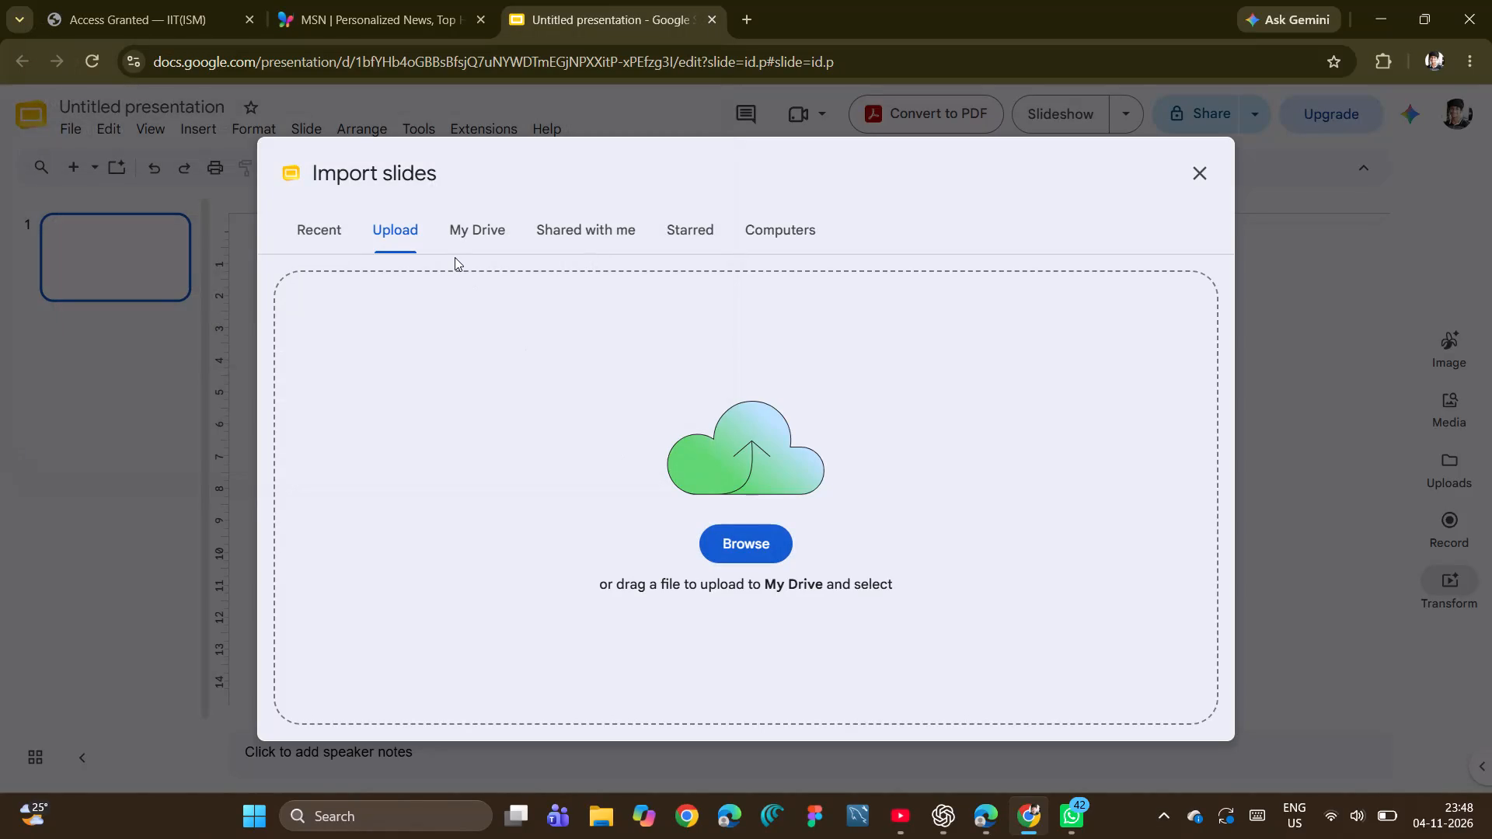
Bring up the recent presentations as the source for importing slides into the untitled presentation.
left_click(481, 231)
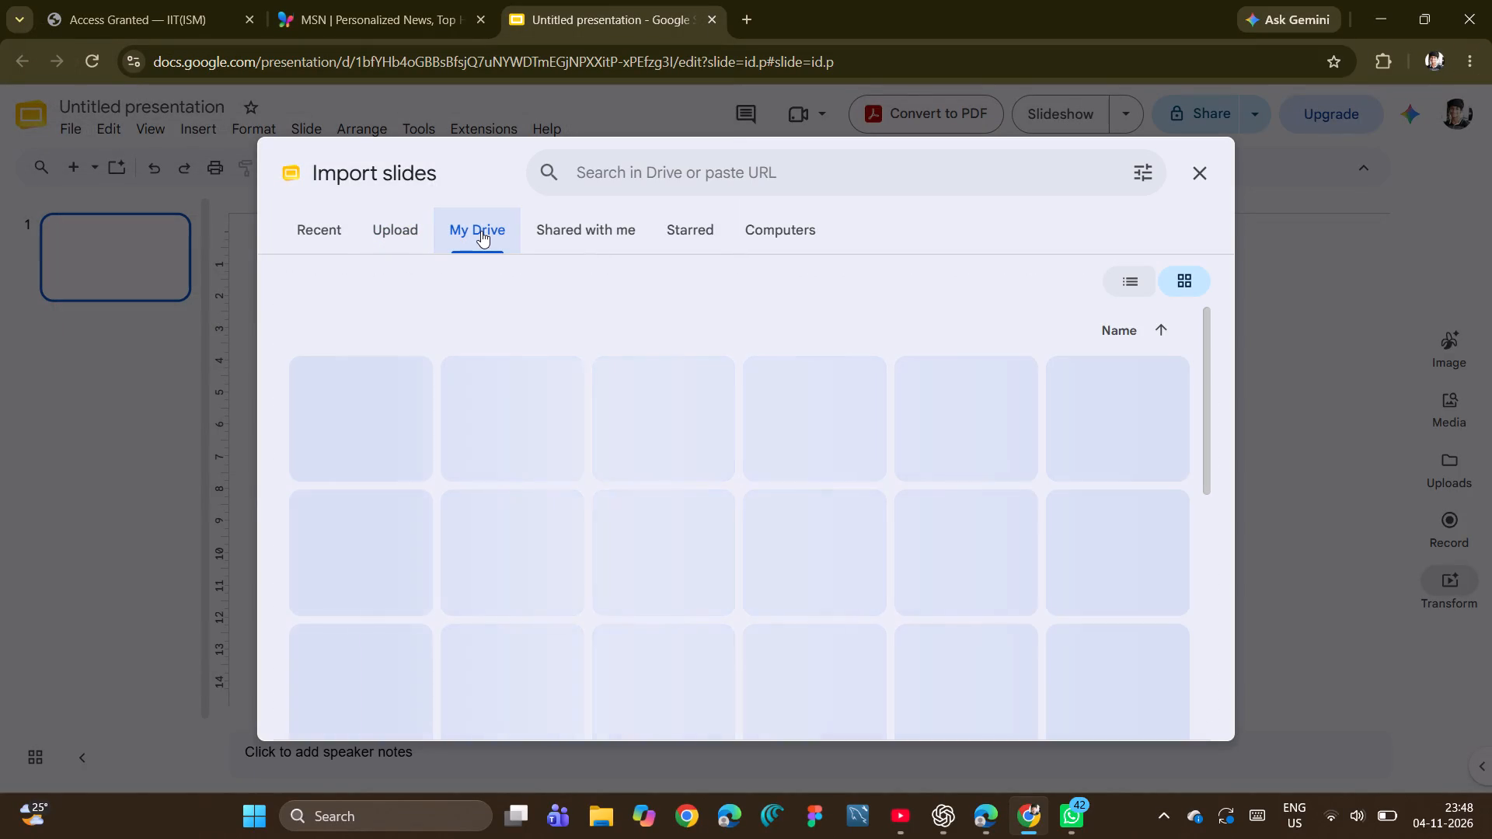
left_click(336, 248)
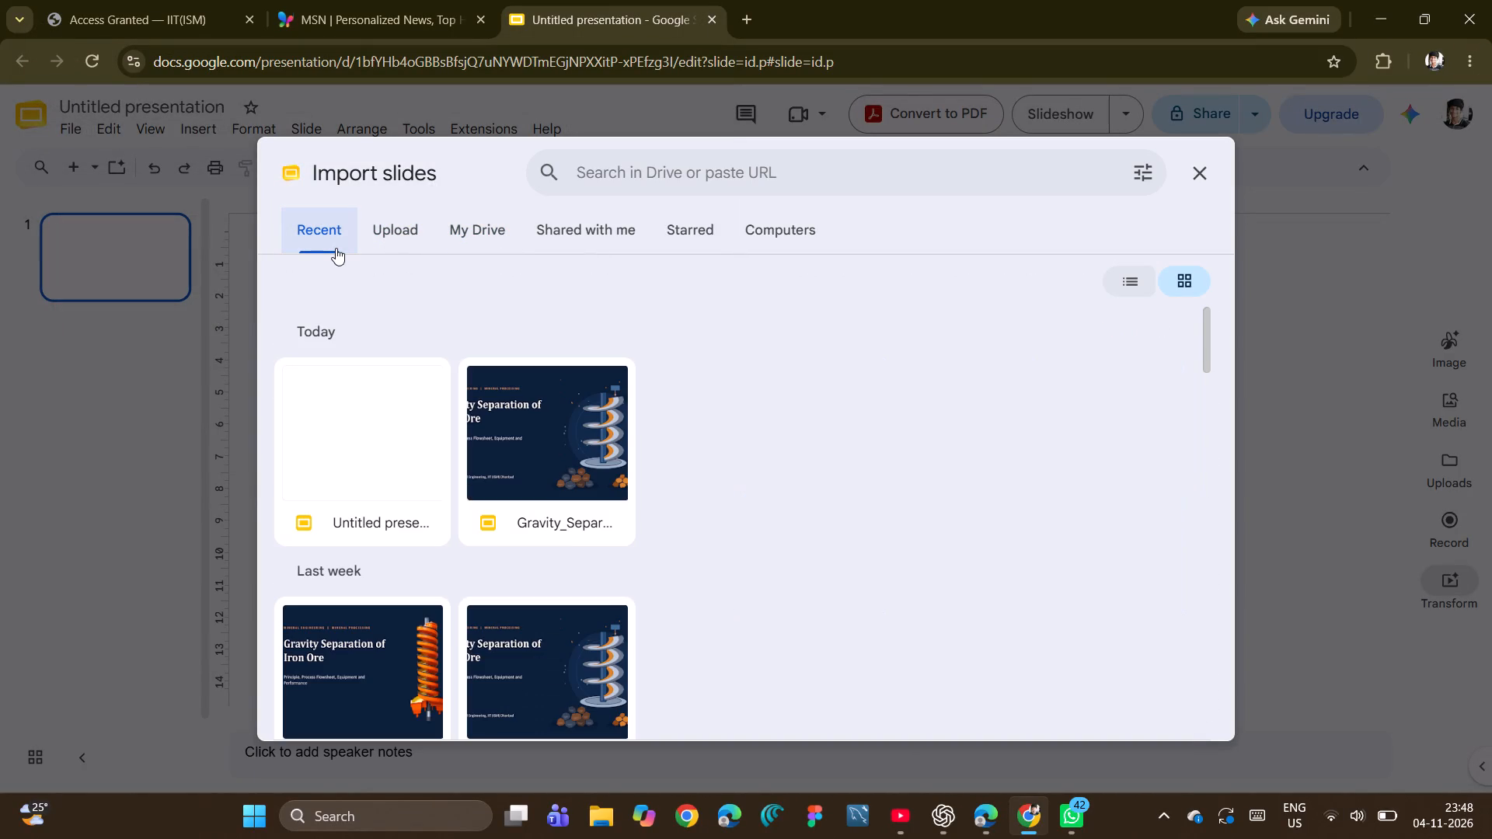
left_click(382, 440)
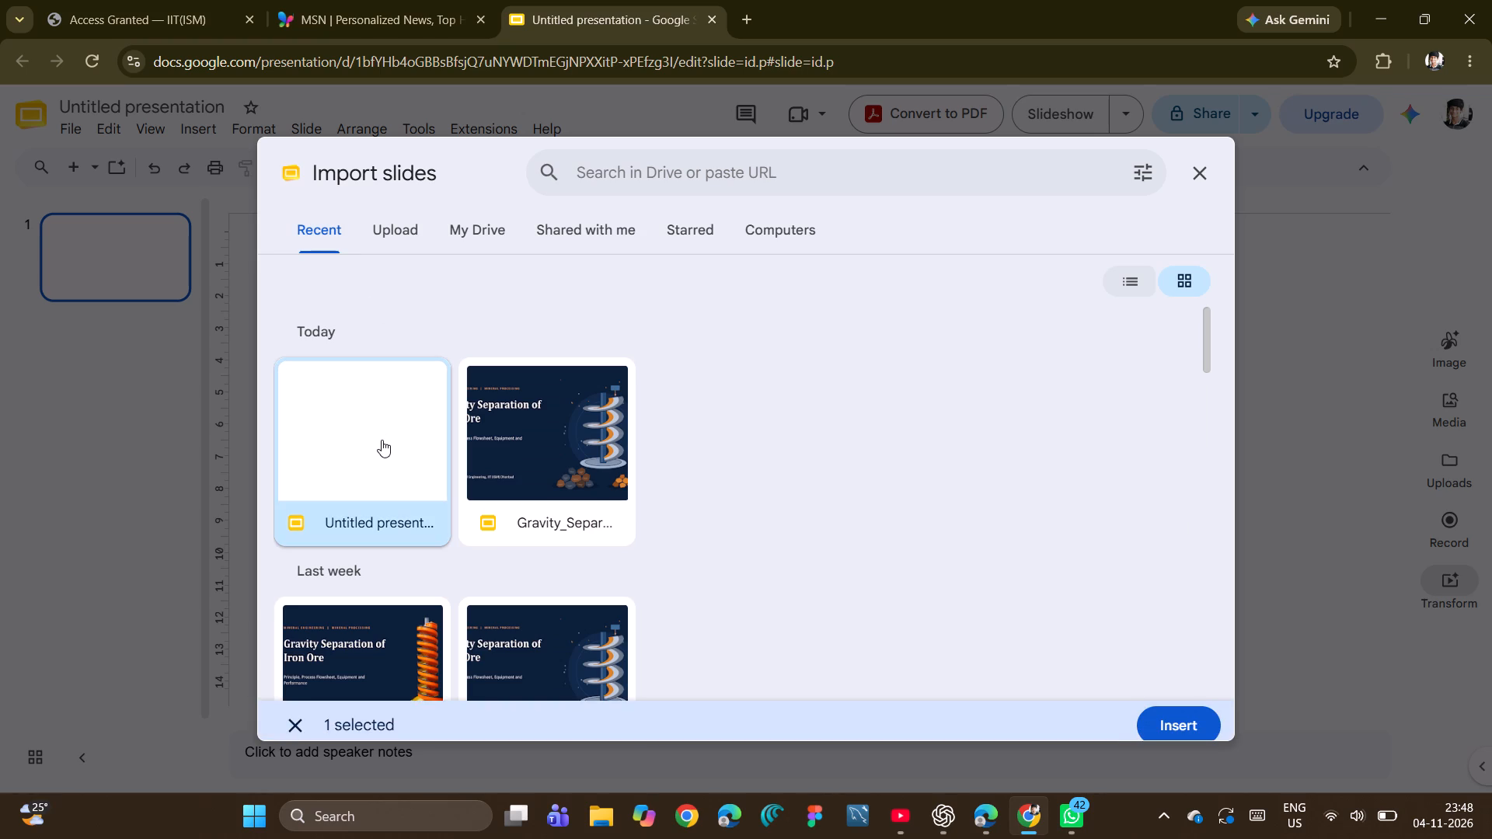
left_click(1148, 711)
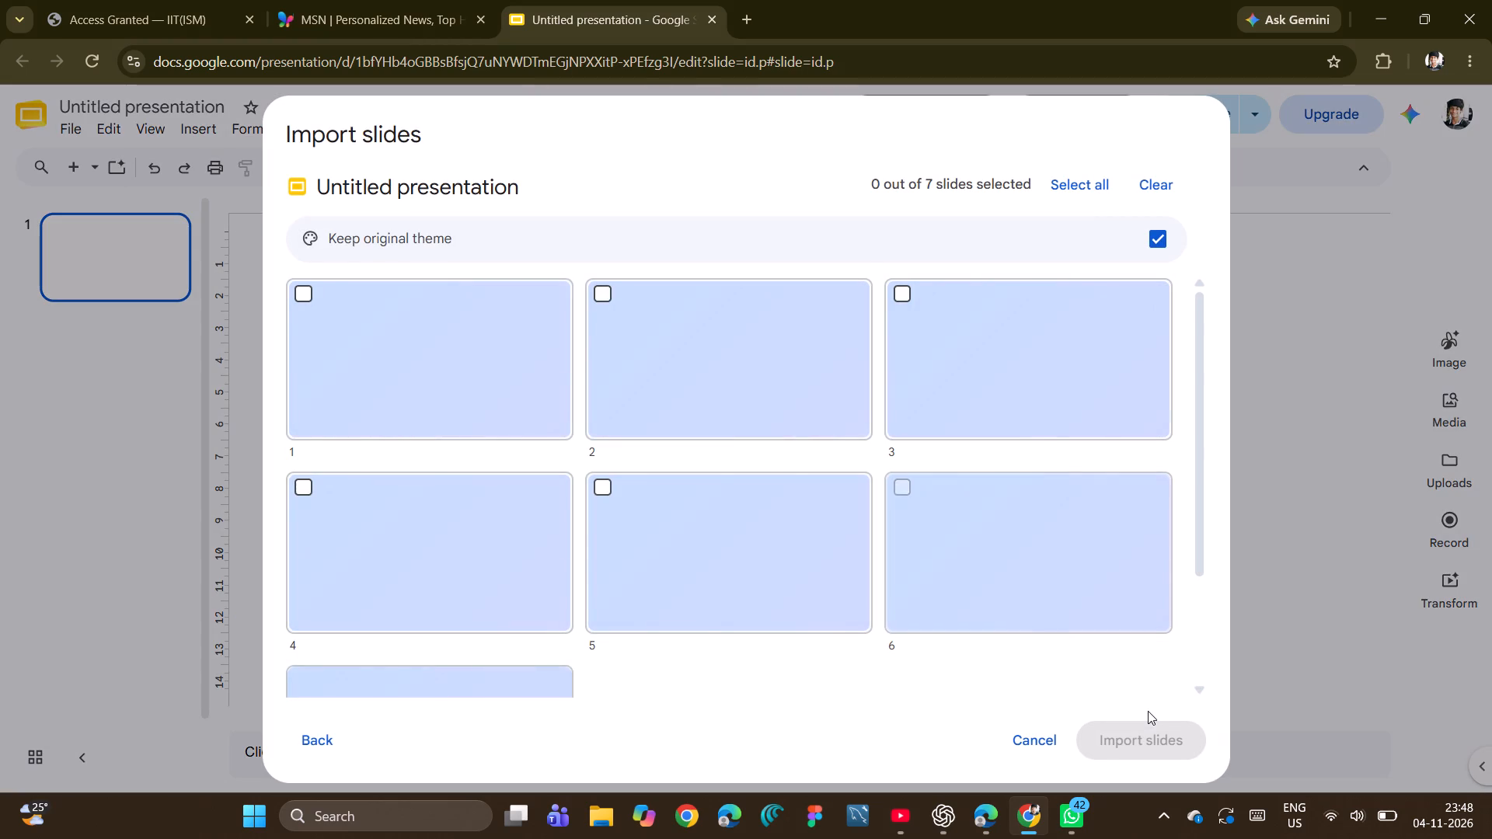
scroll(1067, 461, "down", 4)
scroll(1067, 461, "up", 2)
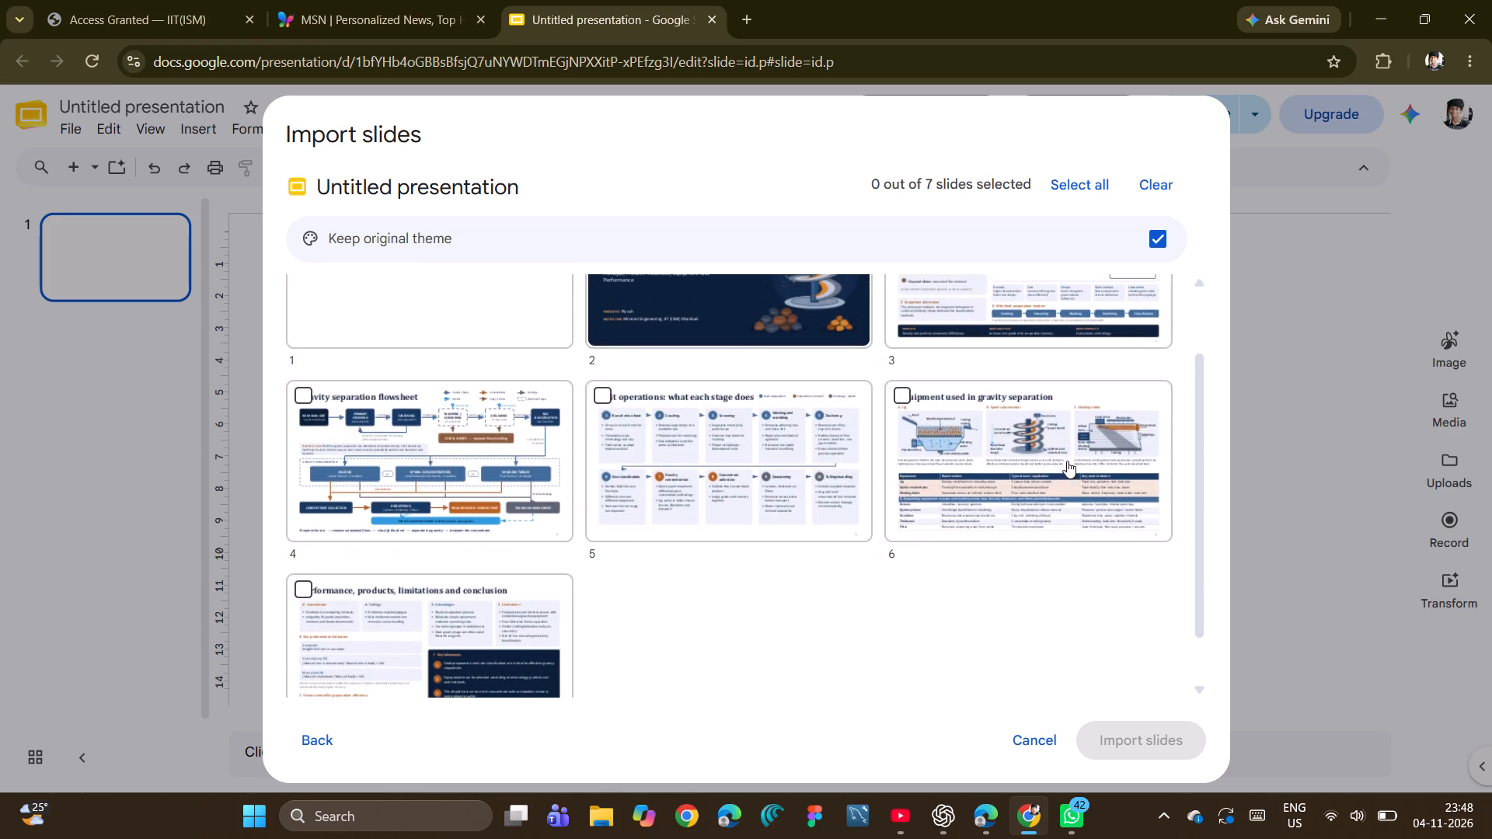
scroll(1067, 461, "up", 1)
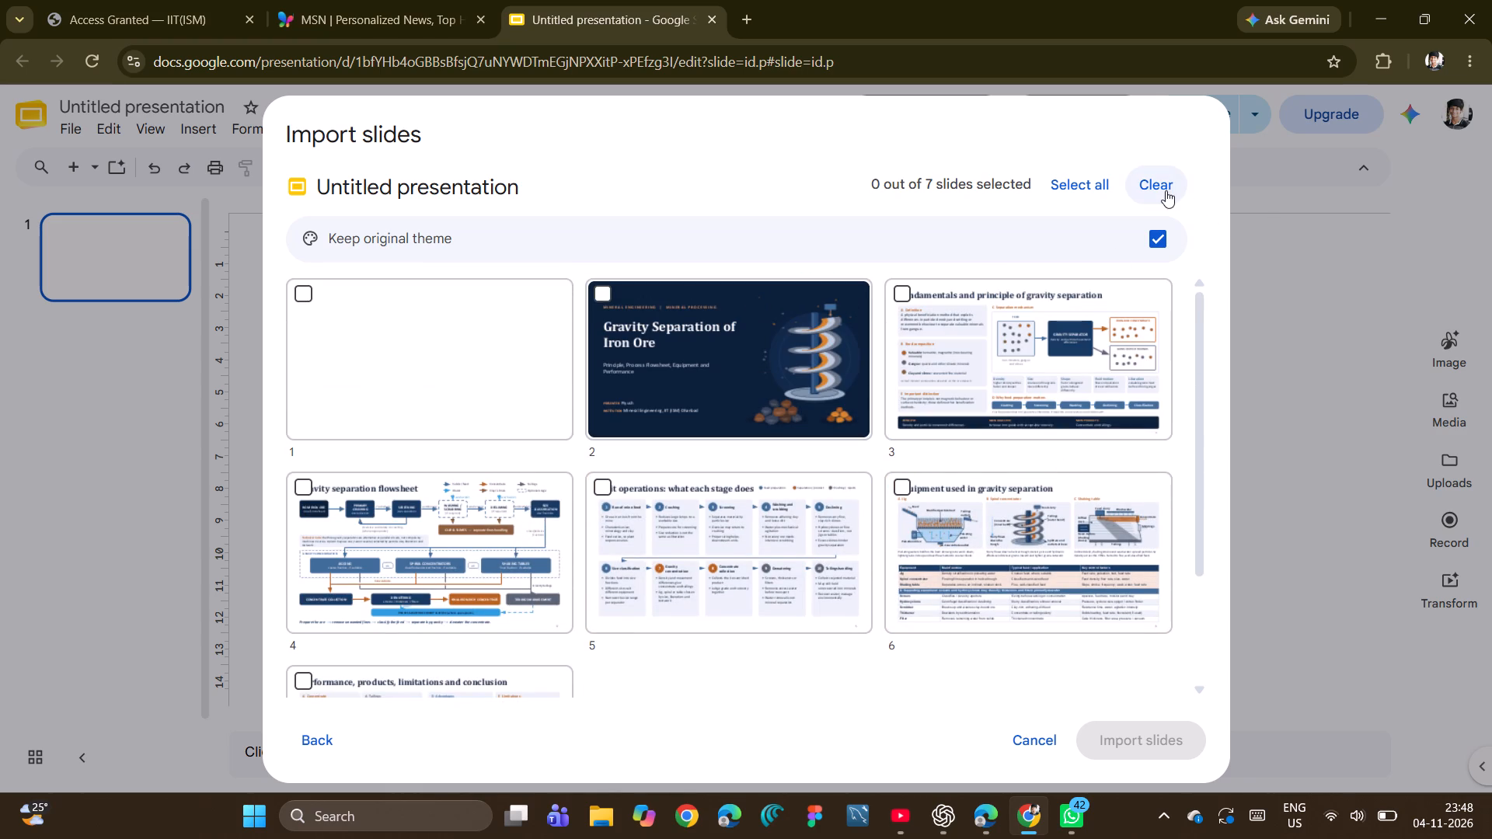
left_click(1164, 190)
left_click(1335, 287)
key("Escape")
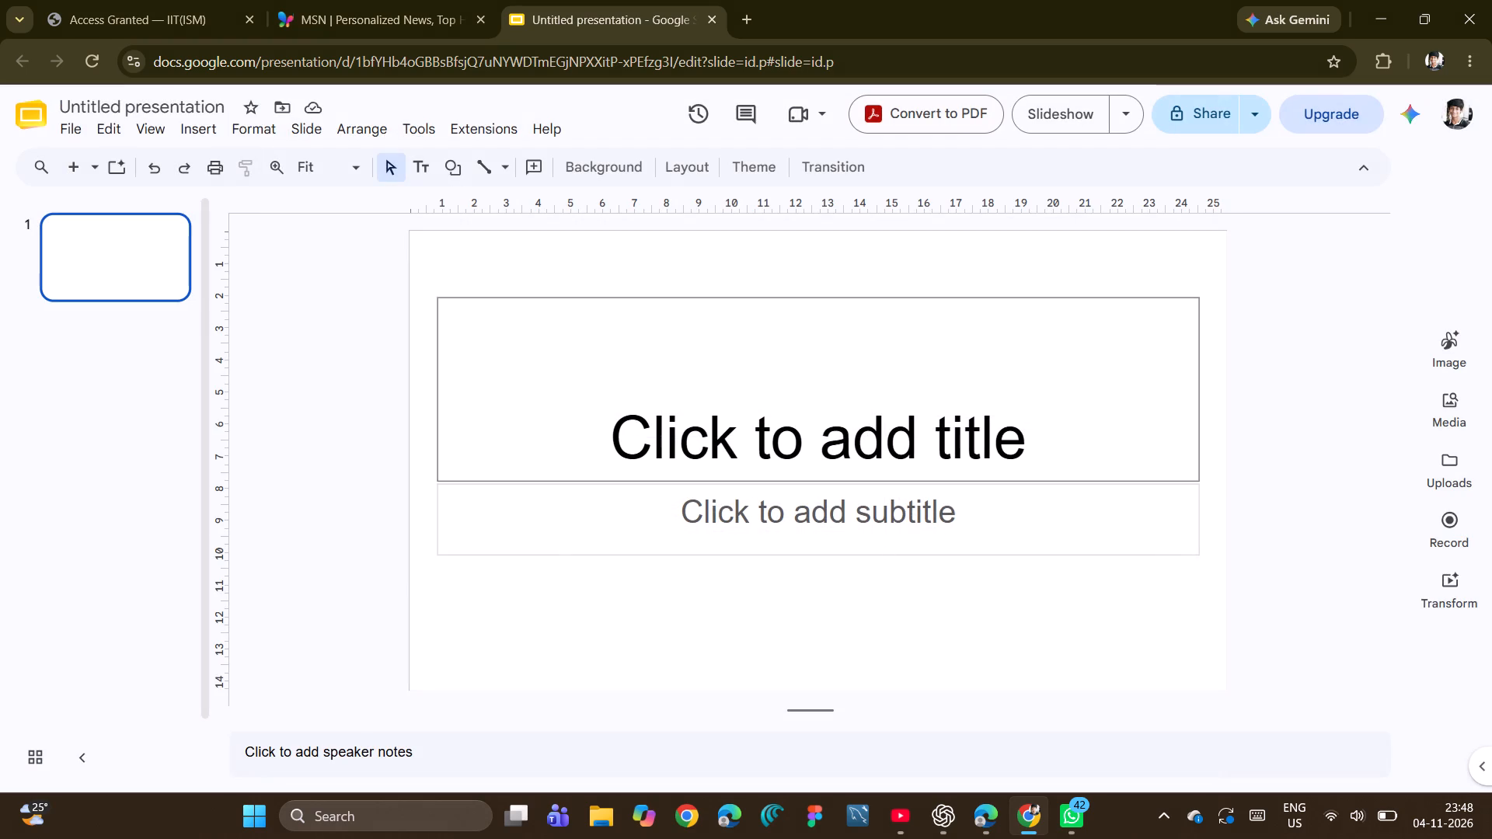
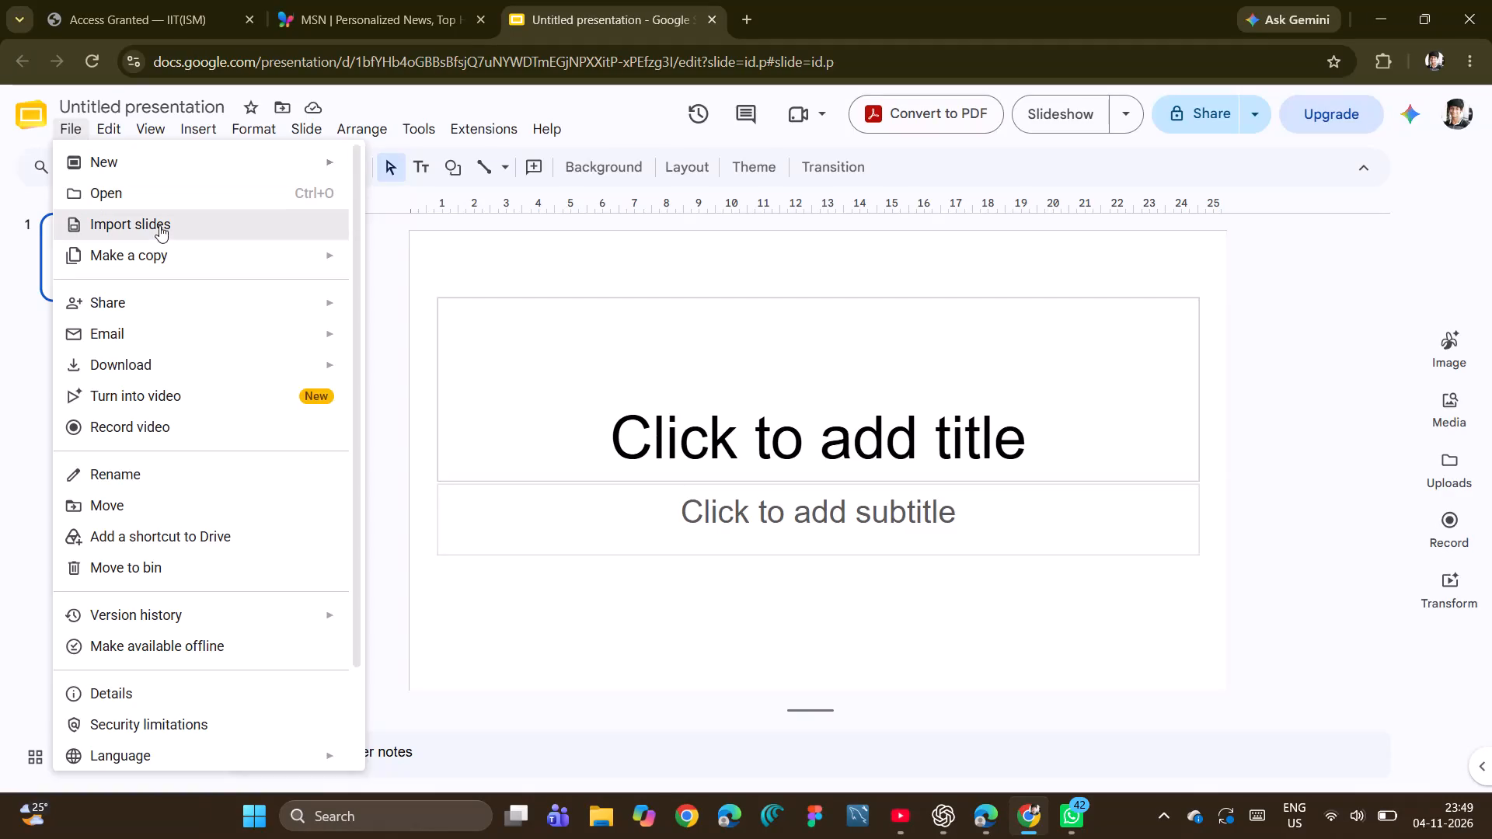
Start importing slides into the untitled presentation by uploading a file, and browse the computer for it.
left_click(159, 228)
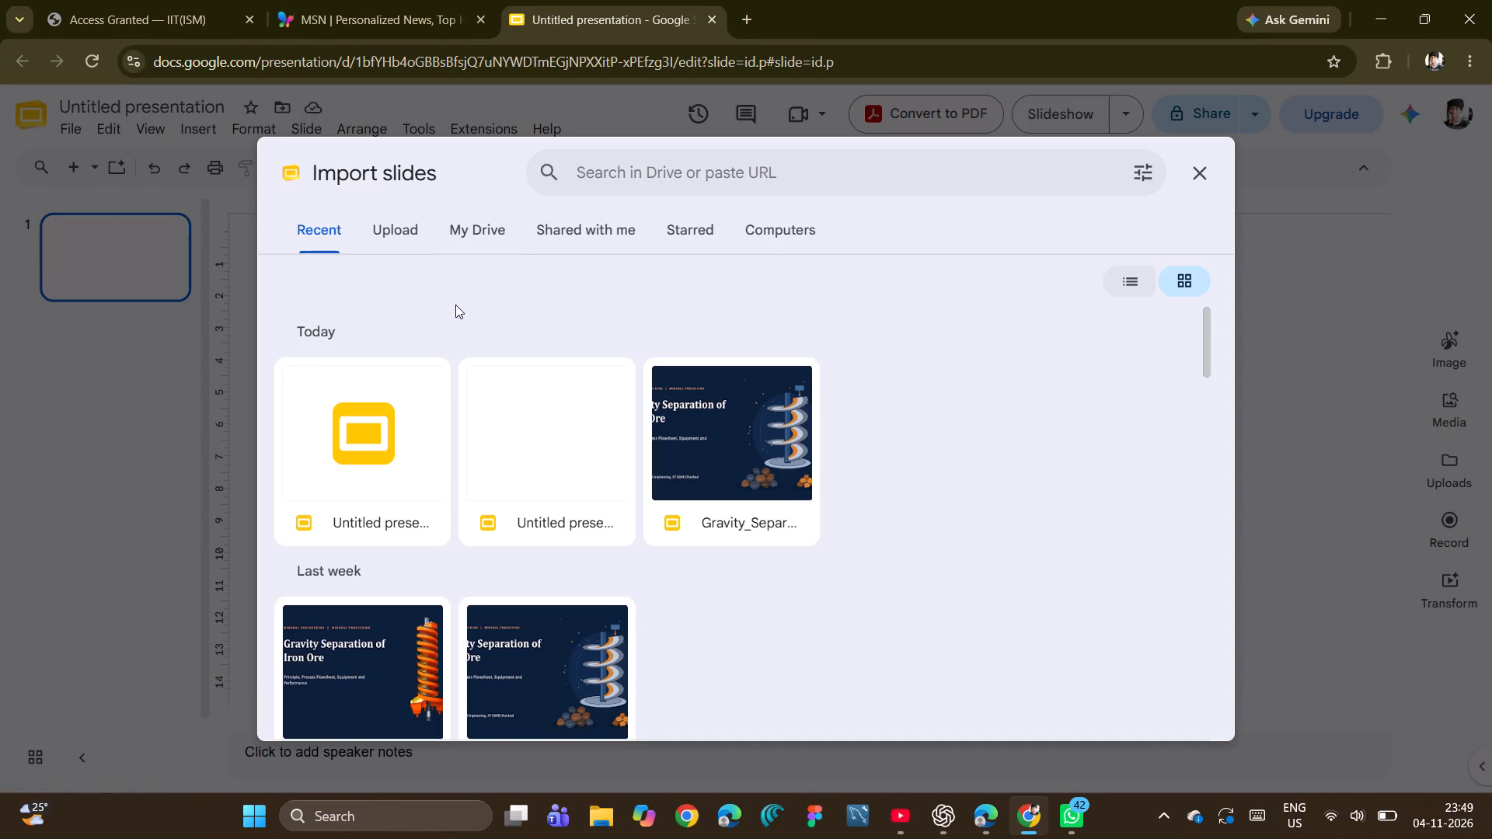
left_click(402, 231)
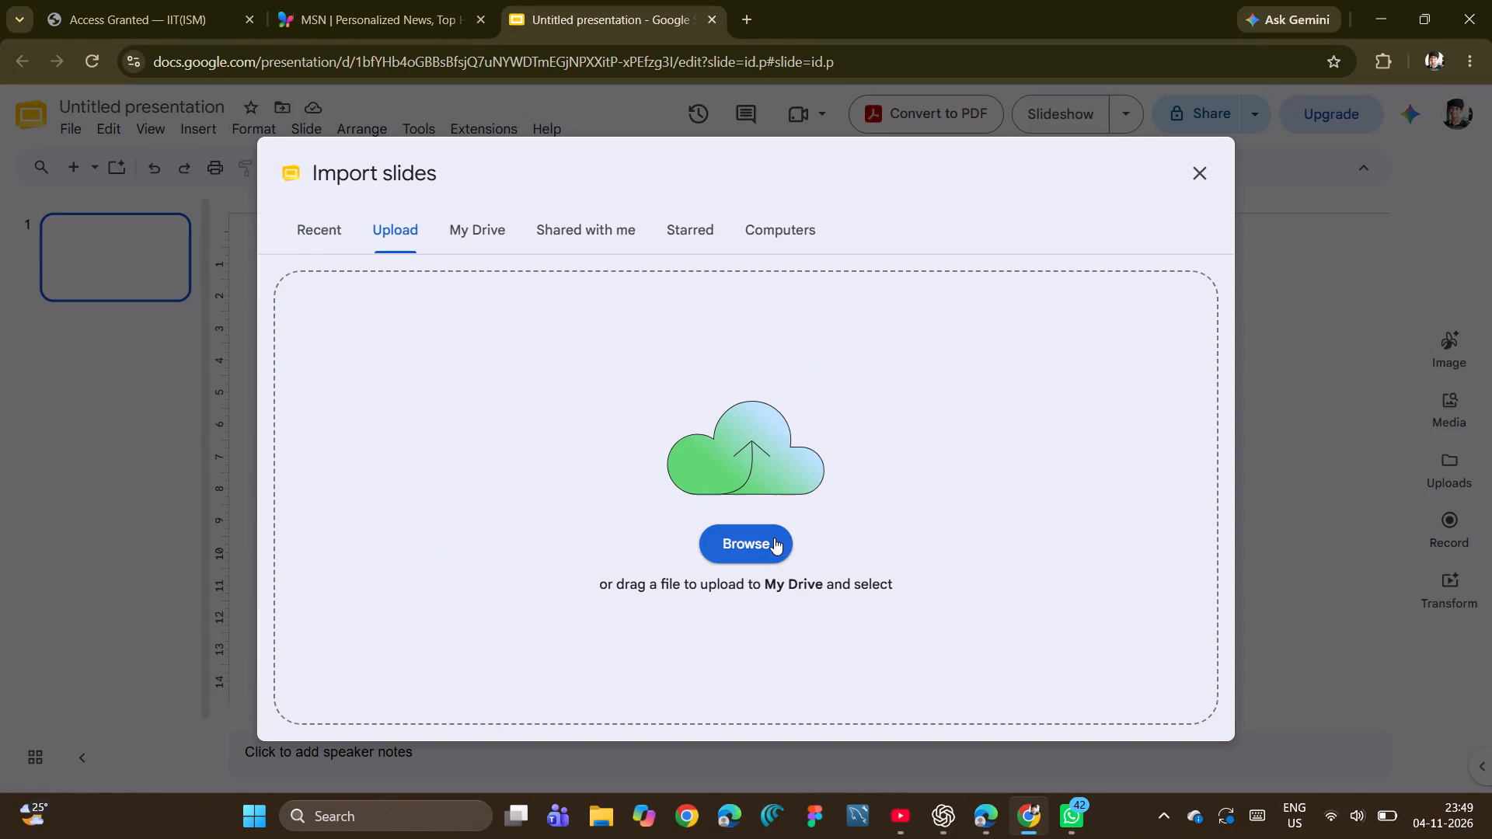
left_click(772, 538)
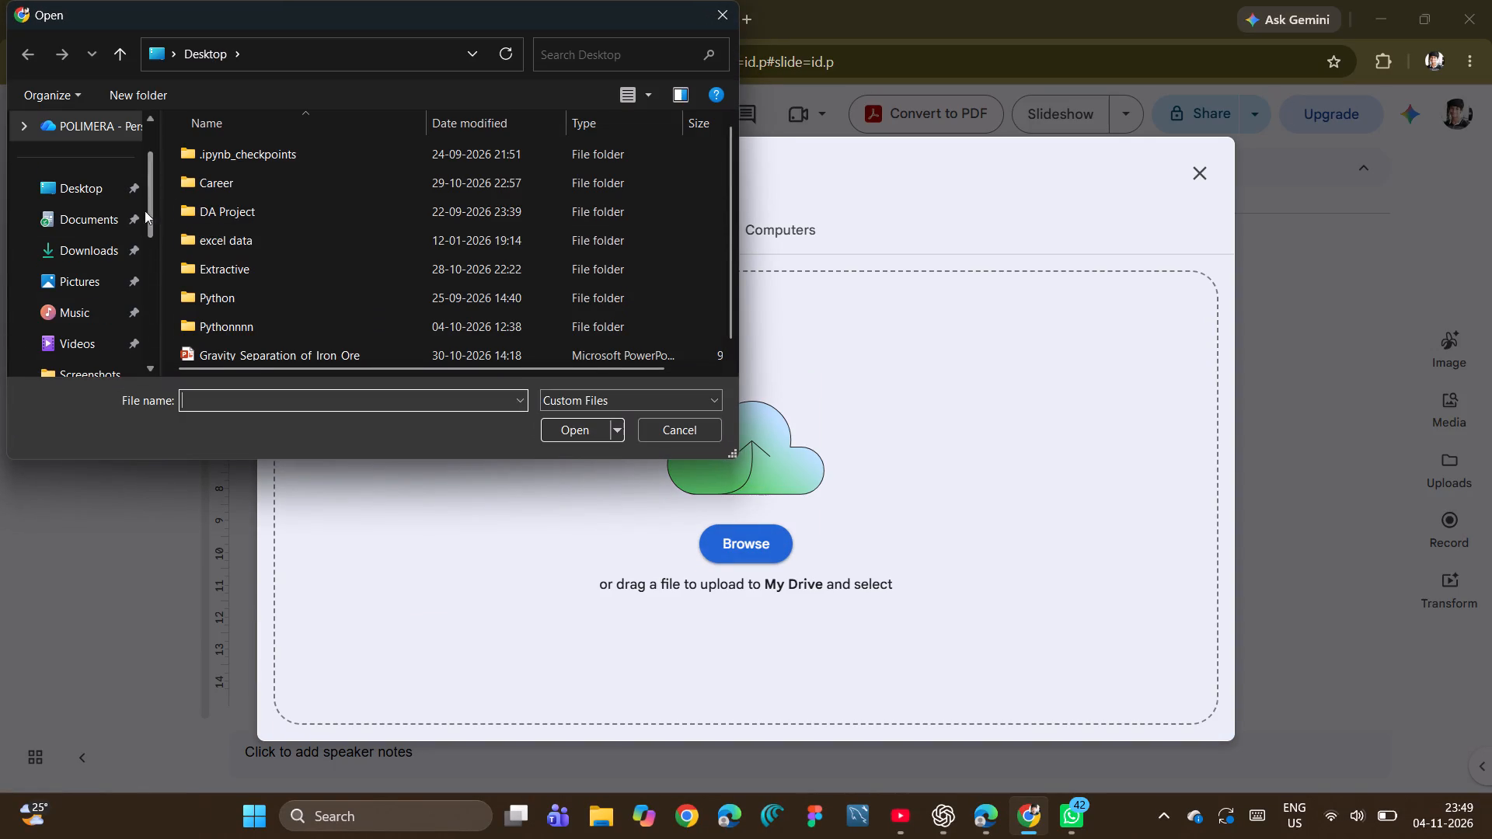
Look through the Desktop and its DA Project folder for a presentation to upload, and close the slide import.
scroll(308, 247, "down", 4)
scroll(308, 247, "up", 3)
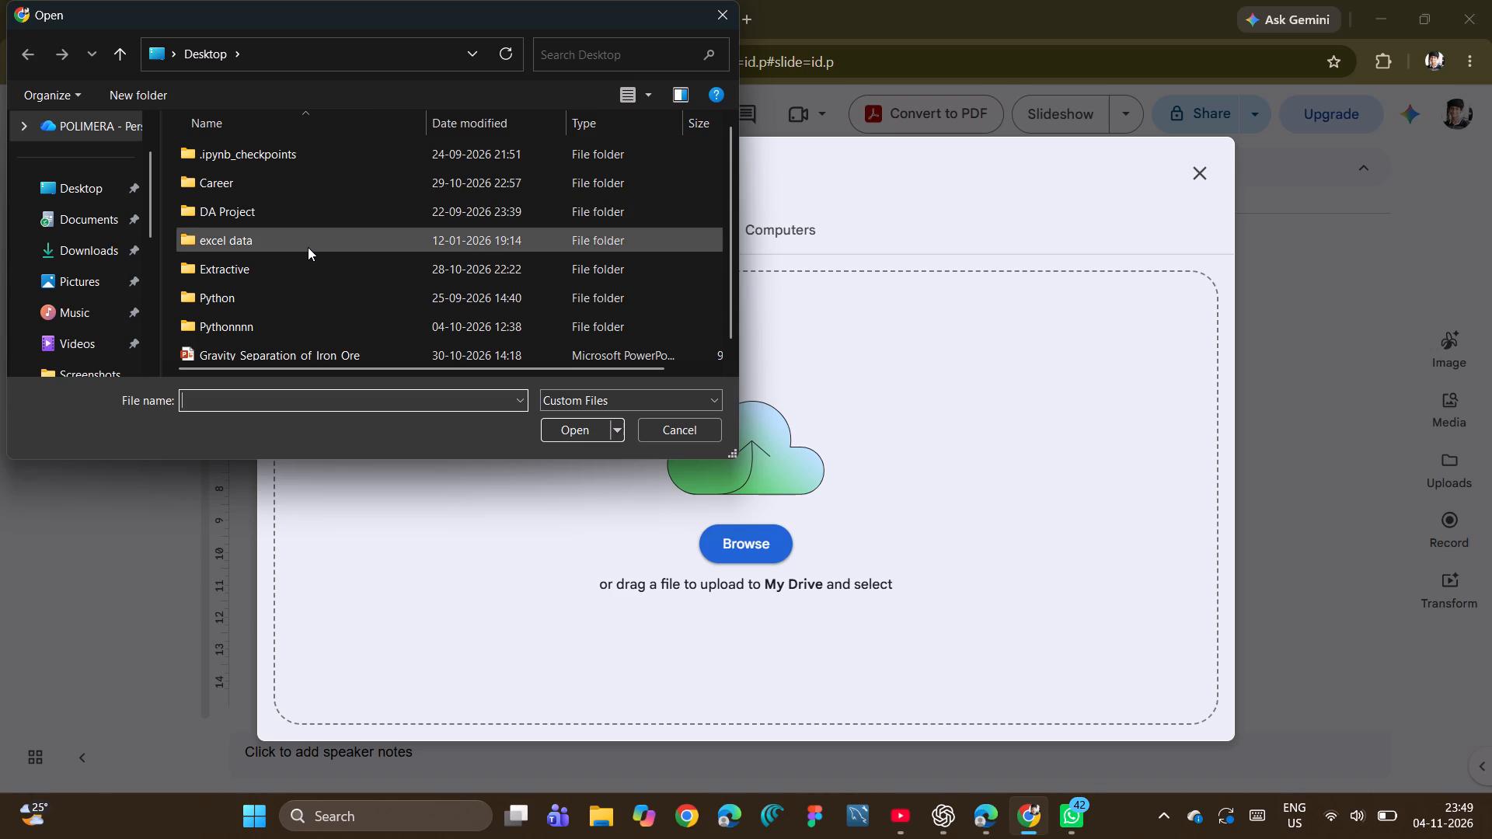
left_click(248, 217)
double_click(248, 217)
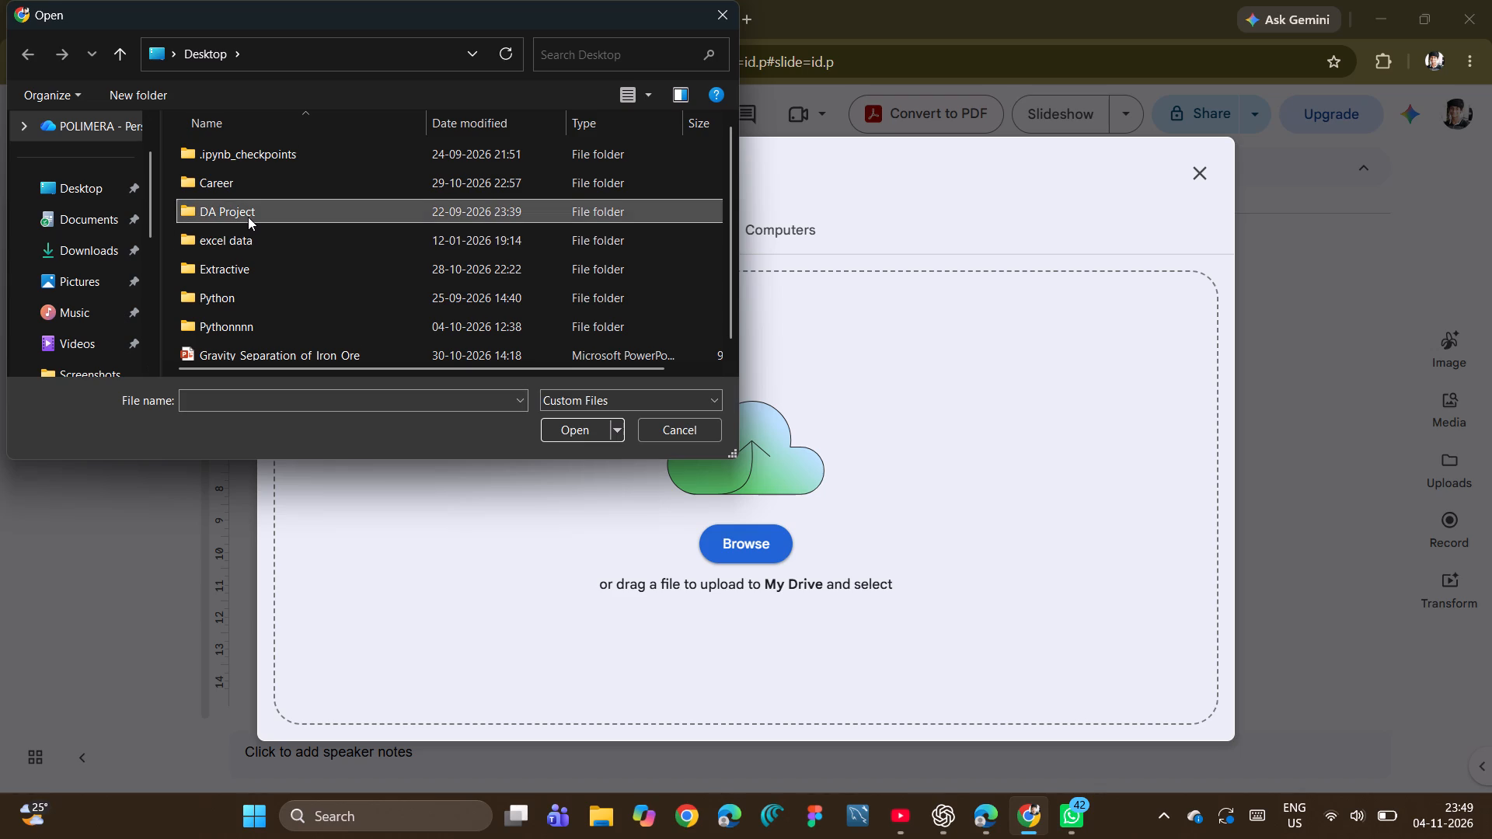
key("Escape")
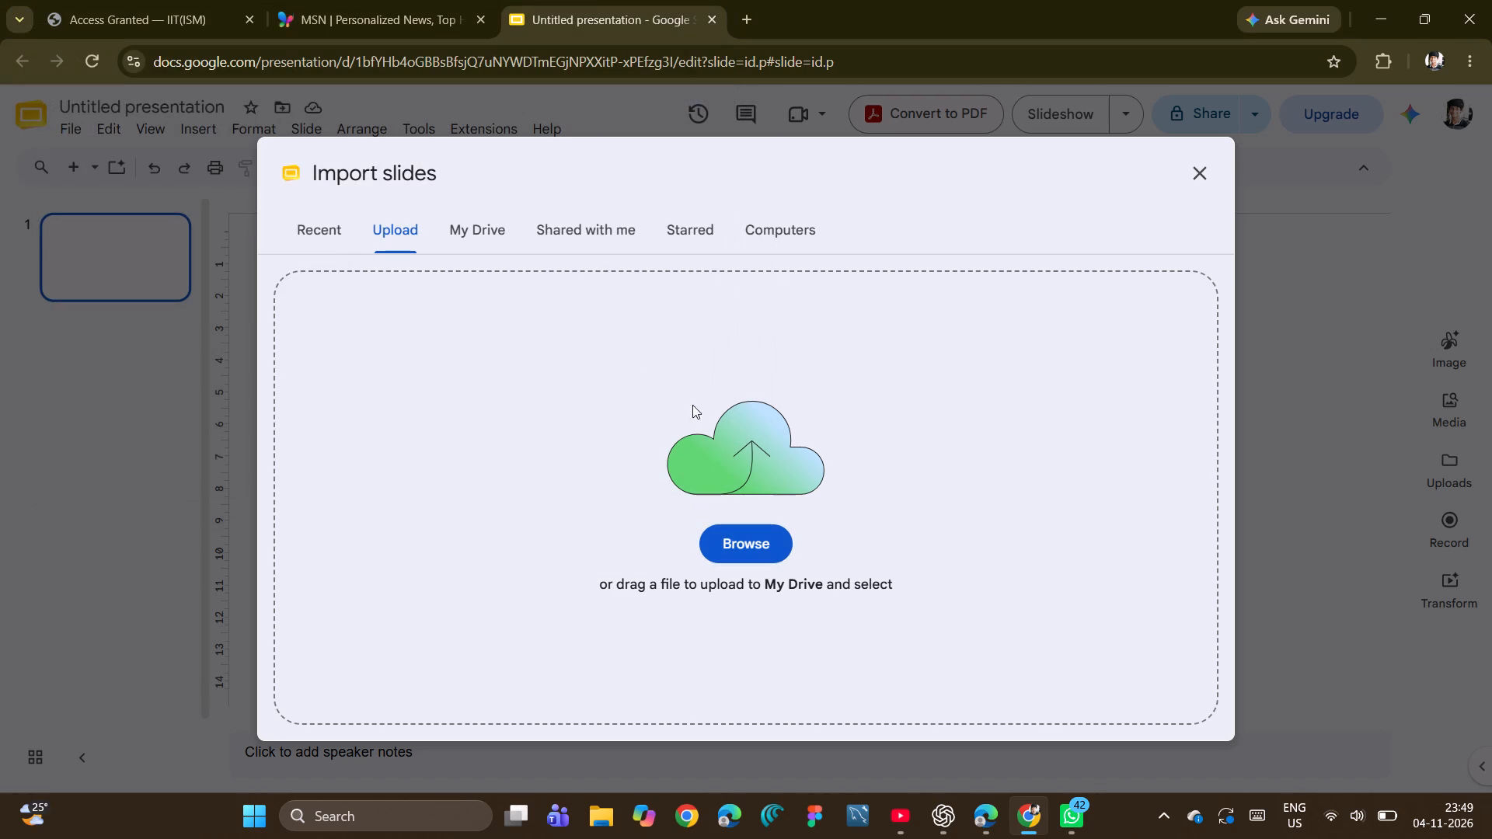
left_click(723, 534)
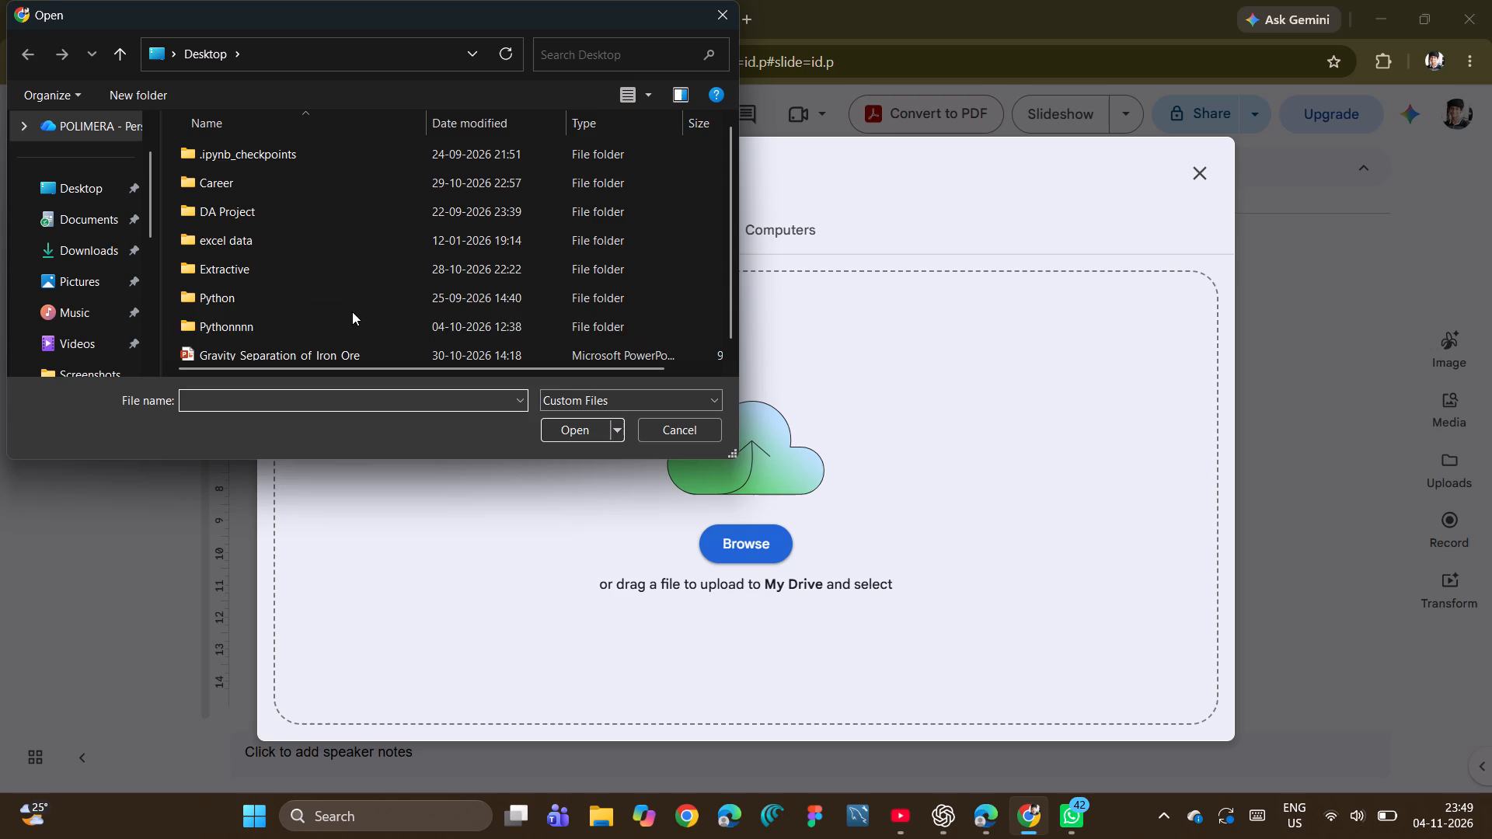
scroll(233, 178, "down", 2)
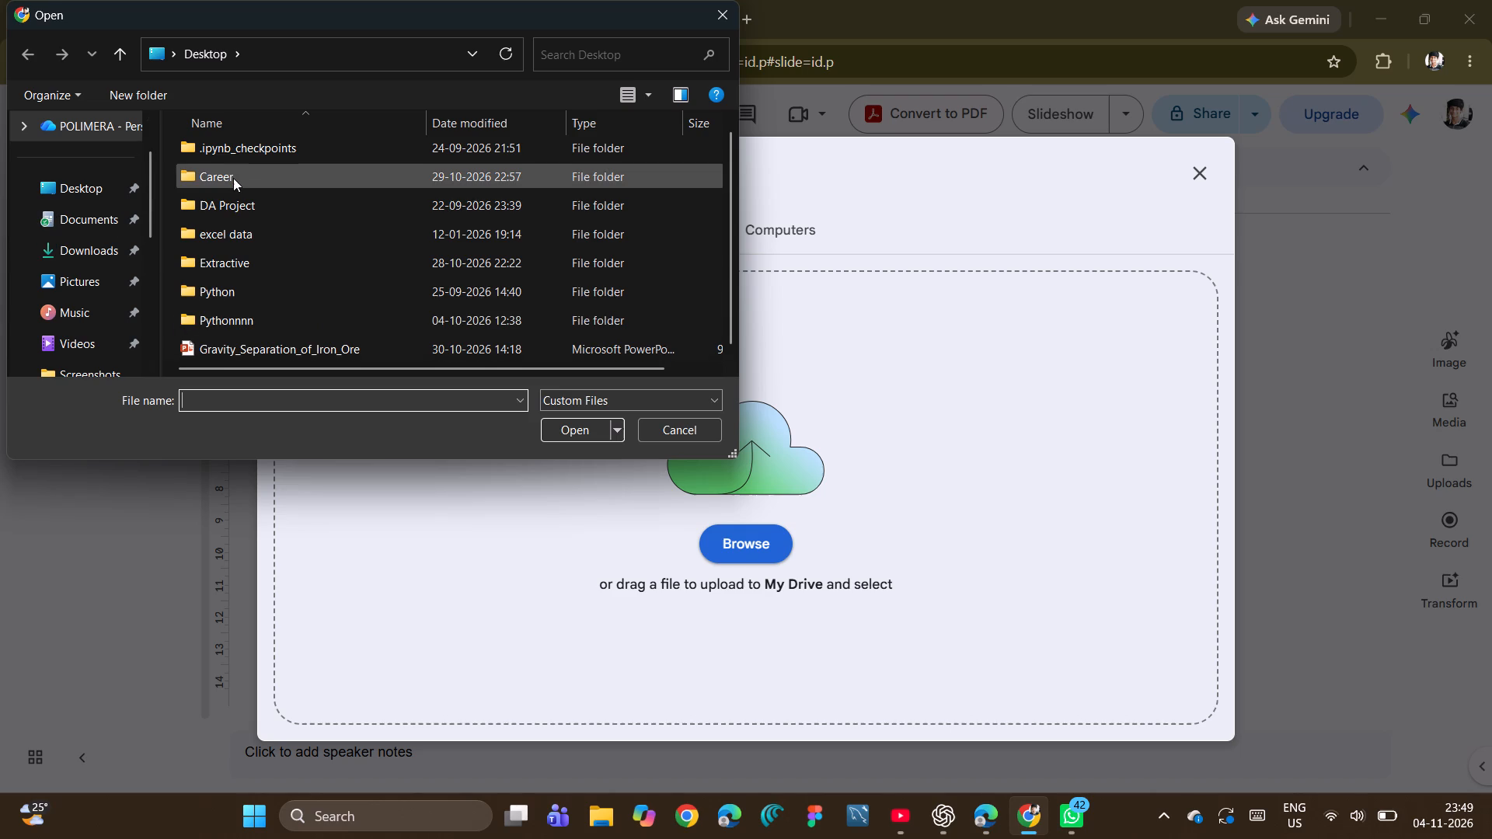
scroll(233, 178, "down", 1)
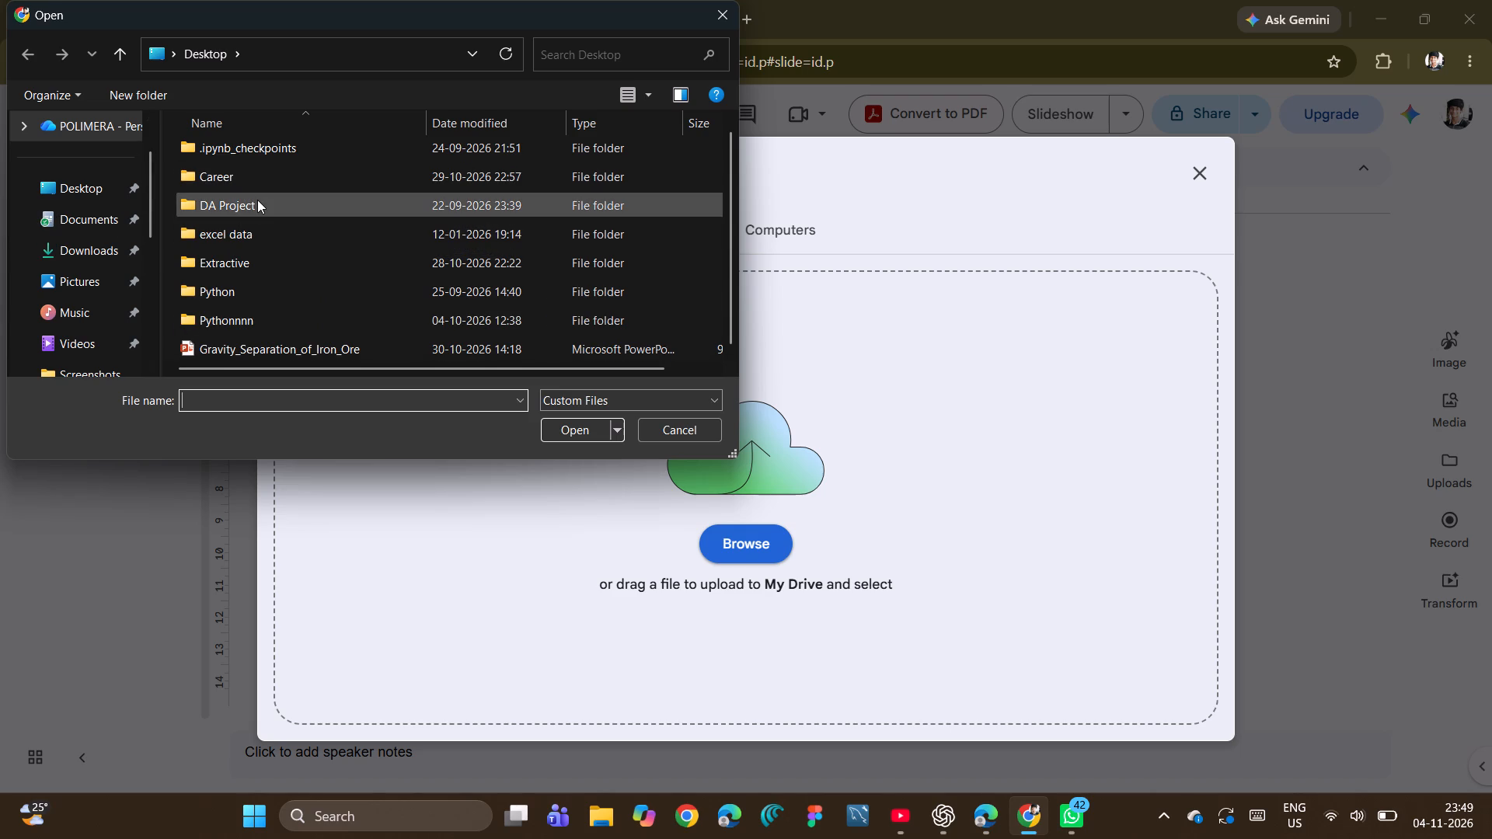
double_click(257, 200)
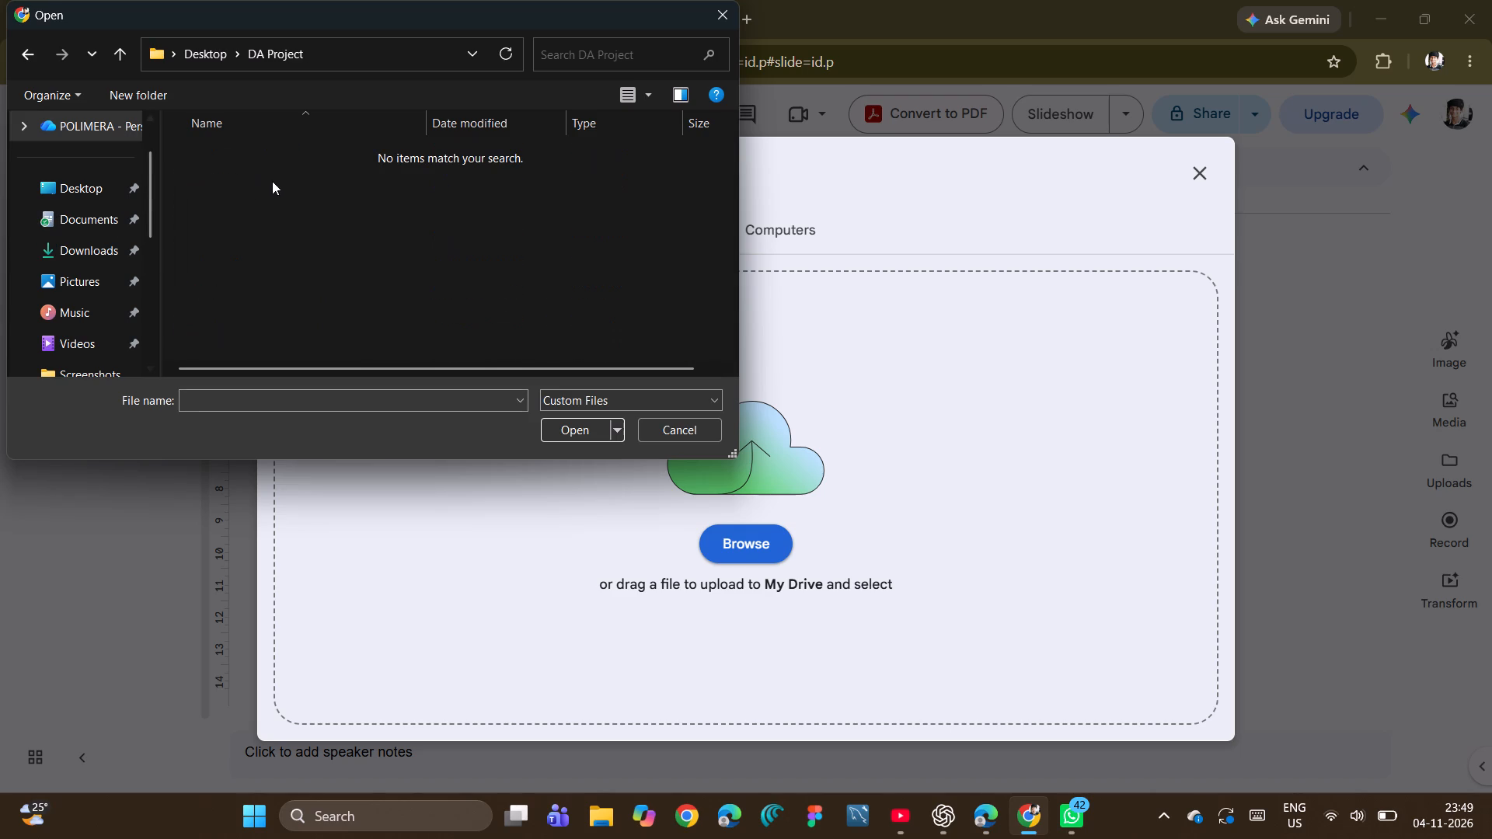
left_click(30, 64)
left_click(718, 19)
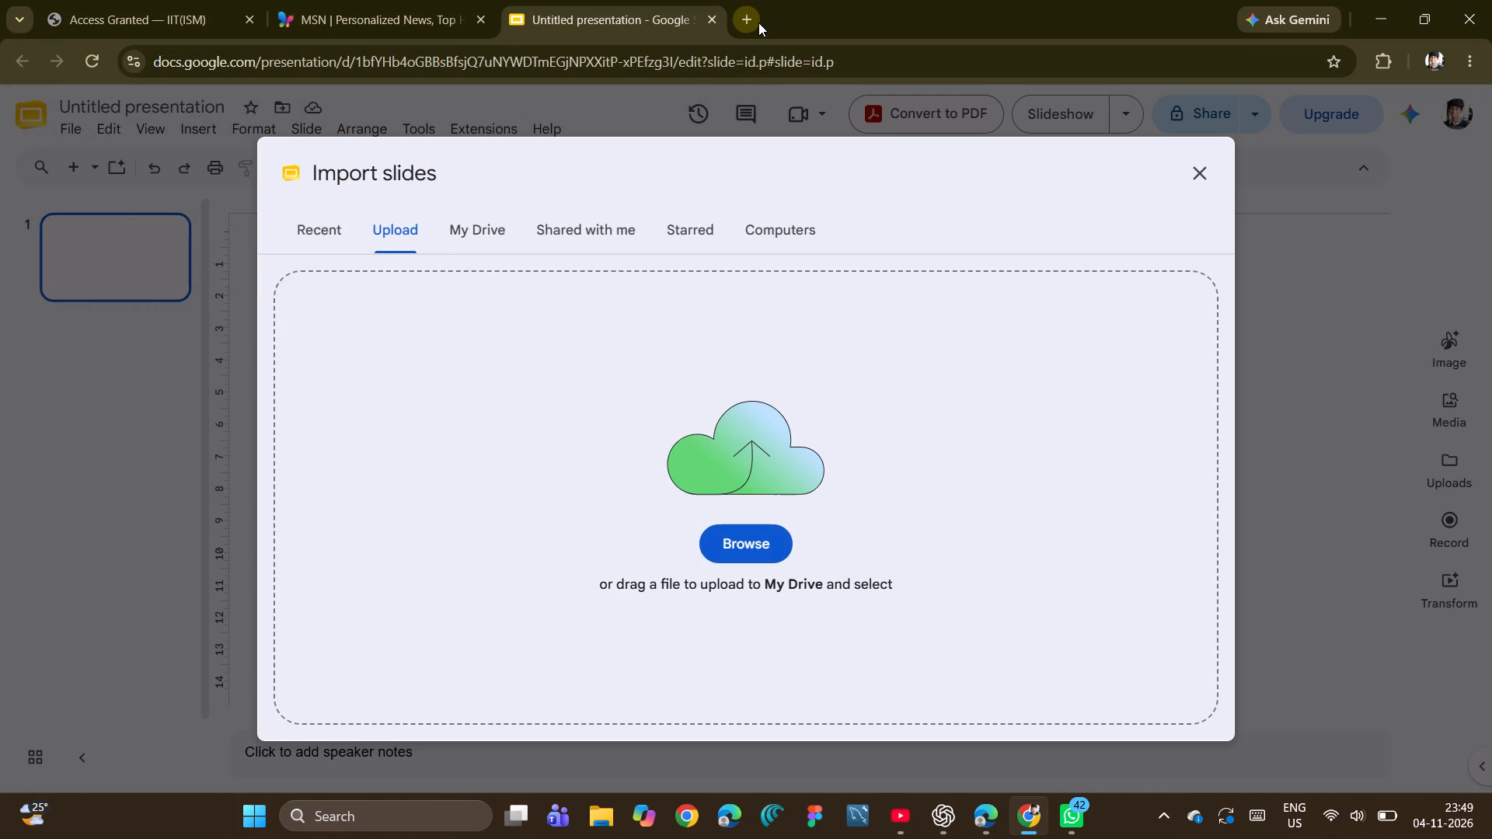
left_click(1189, 173)
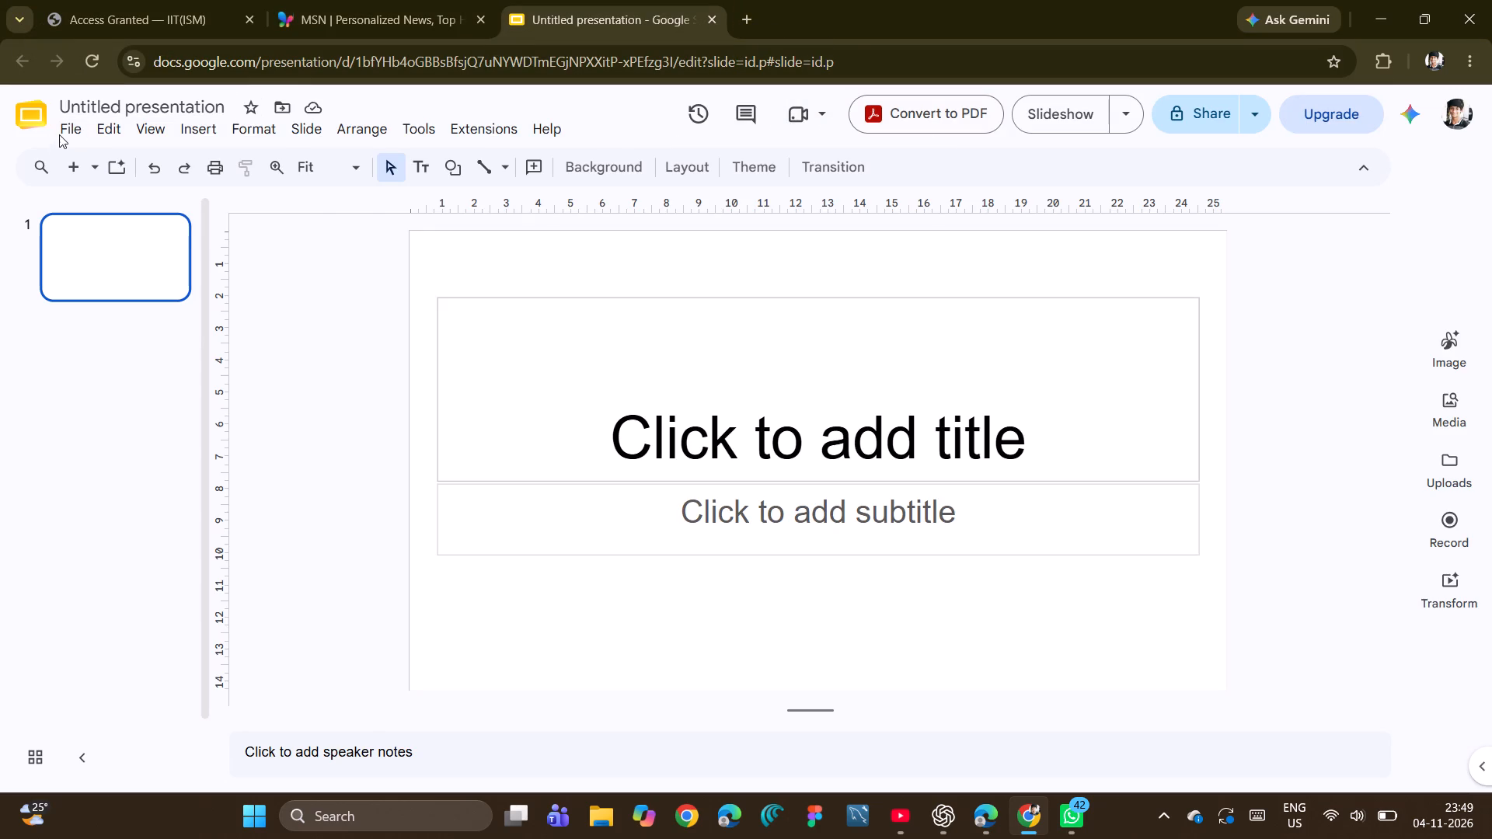
left_click(62, 133)
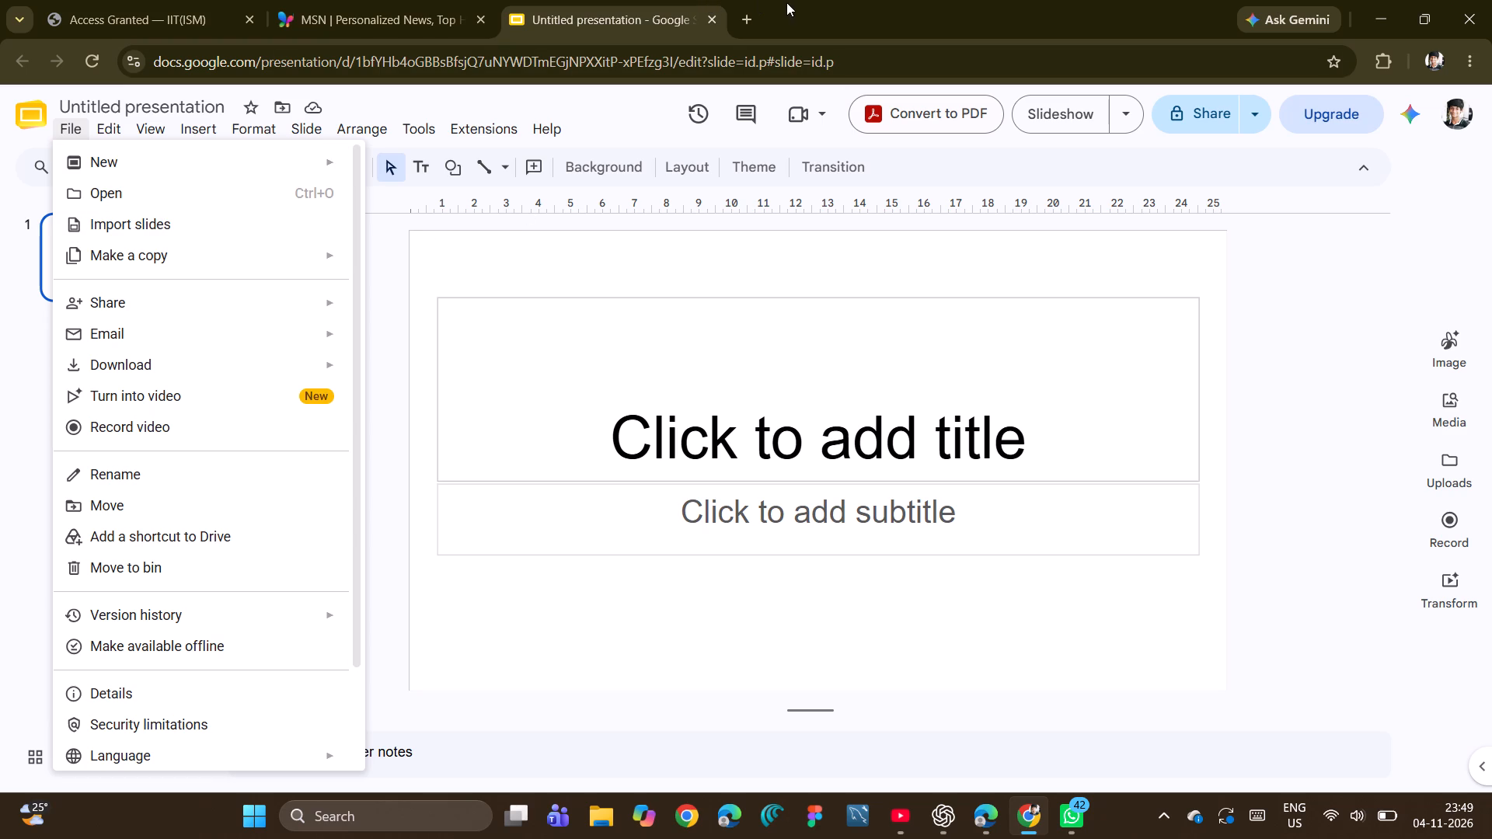
Search the web for "ppt to pdf" in a new browser tab and open iLovePDF's PowerPoint to PDF converter.
left_click(751, 12)
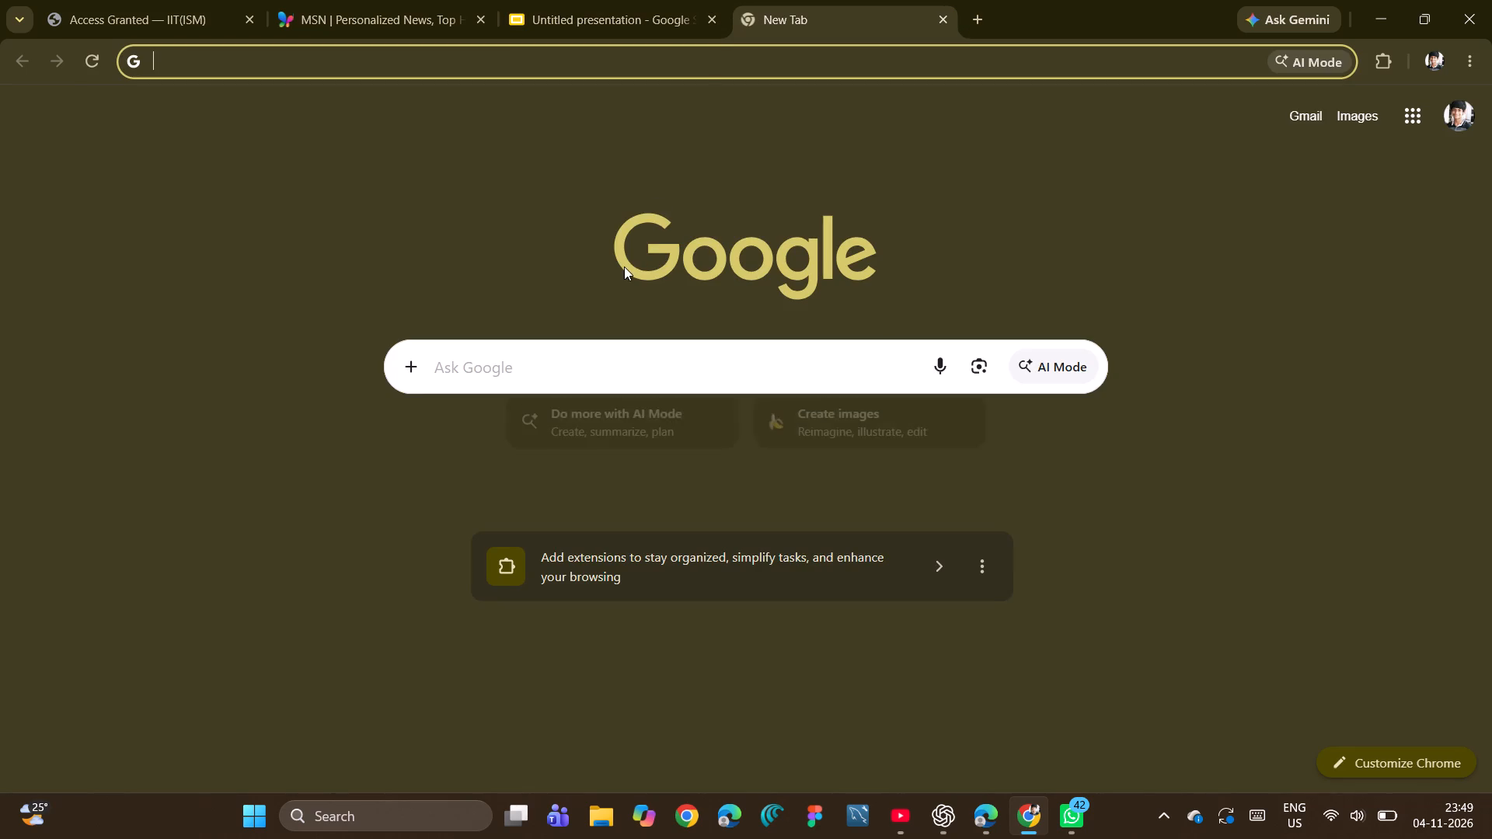
left_click(522, 348)
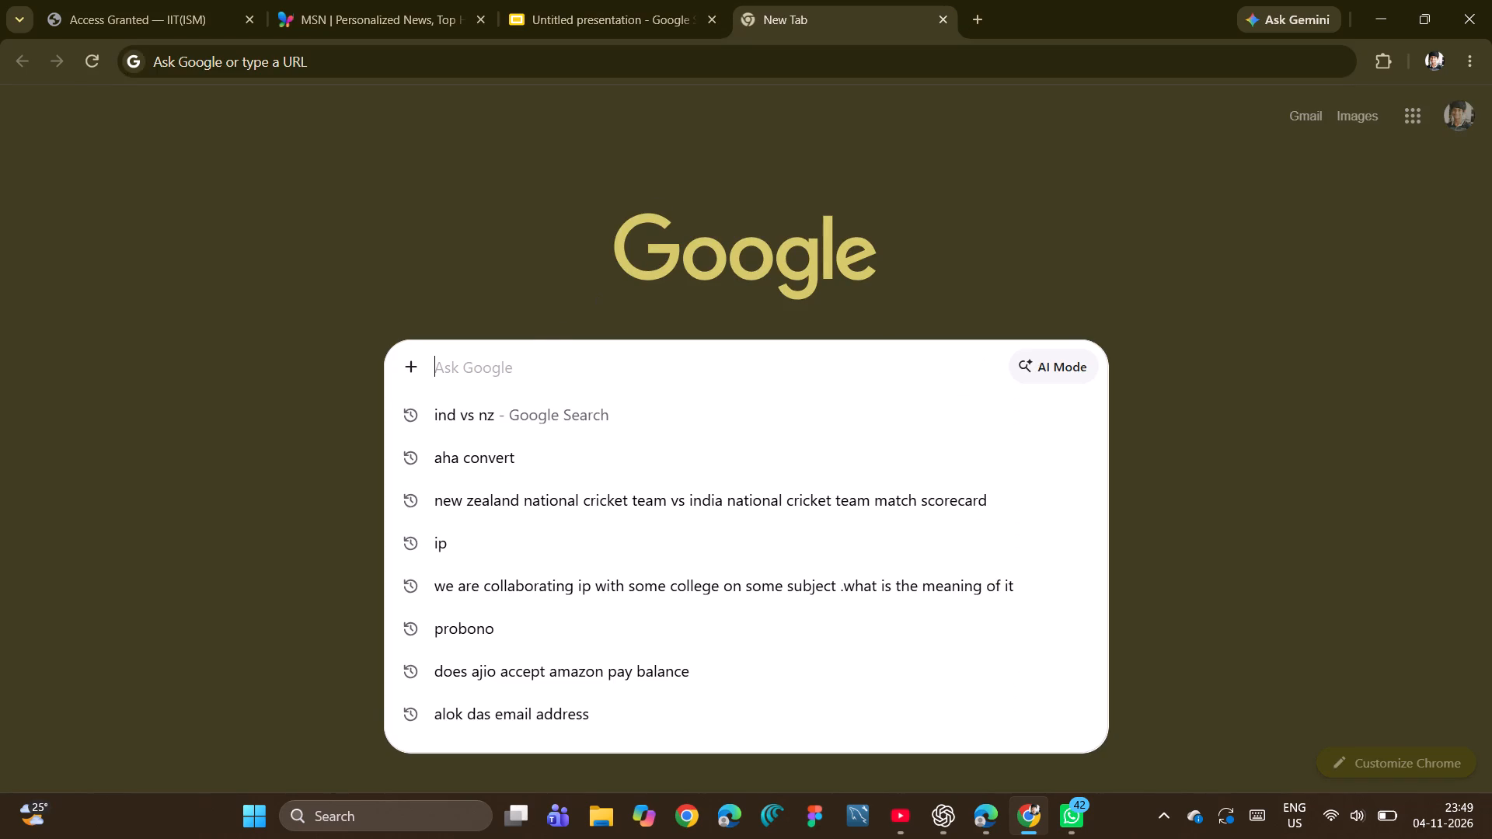
type("PPT")
key("space")
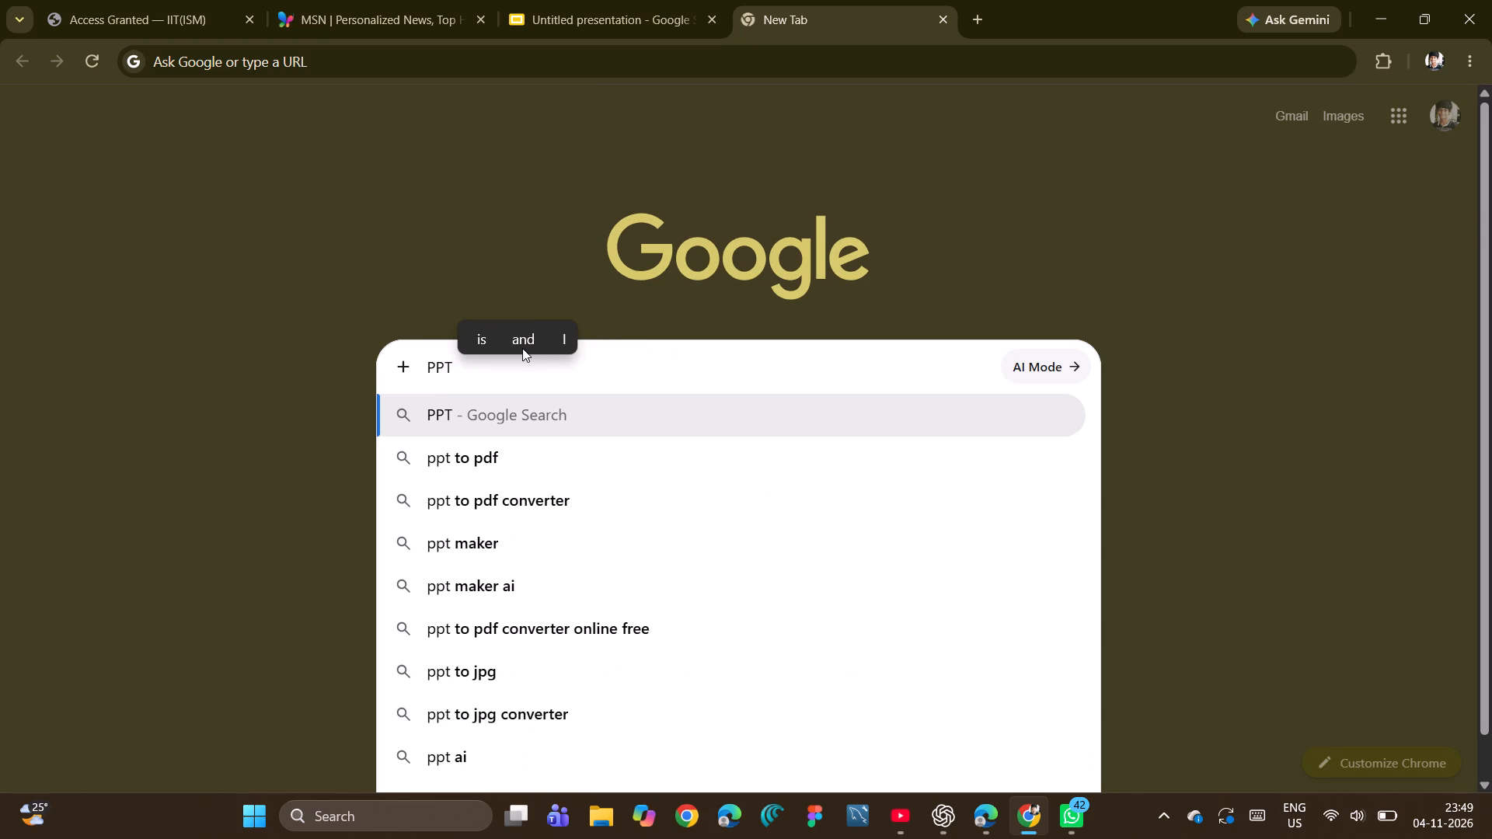
left_click(483, 453)
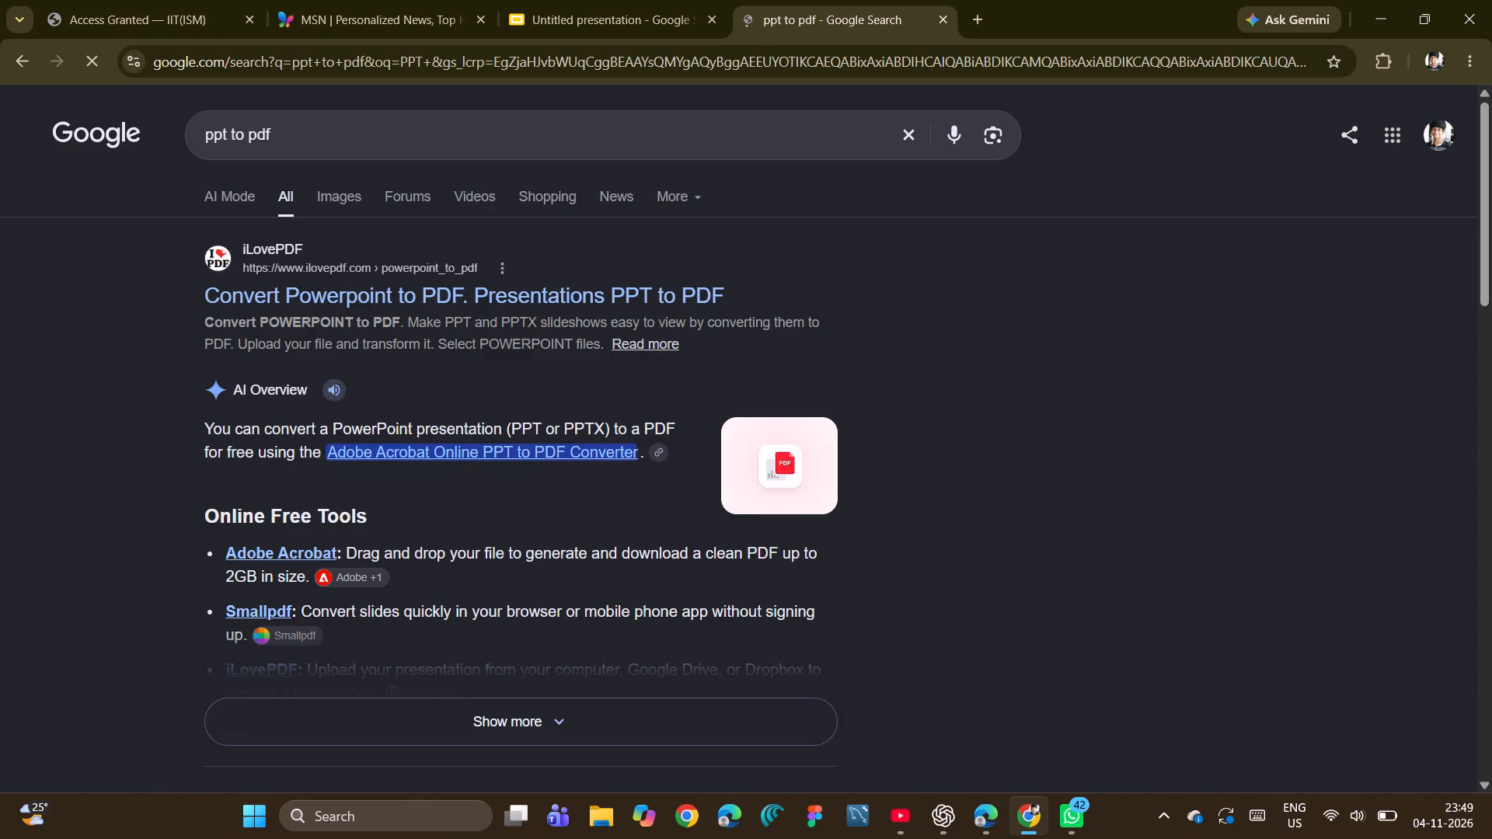
left_click(476, 305)
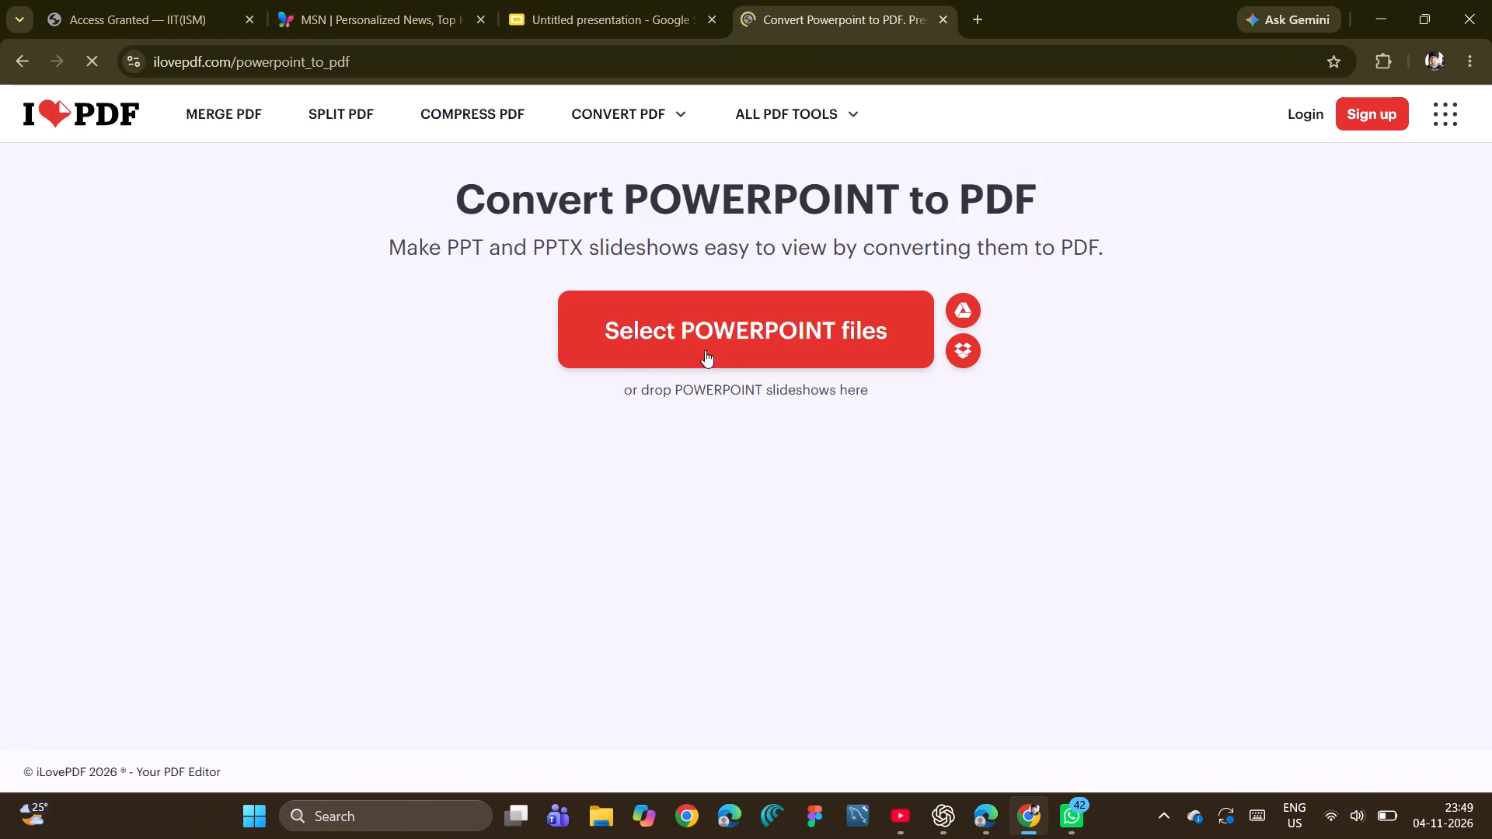
Browse for a PowerPoint file to convert, checking the Desktop, the personal OneDrive folder and Documents.
left_click(728, 355)
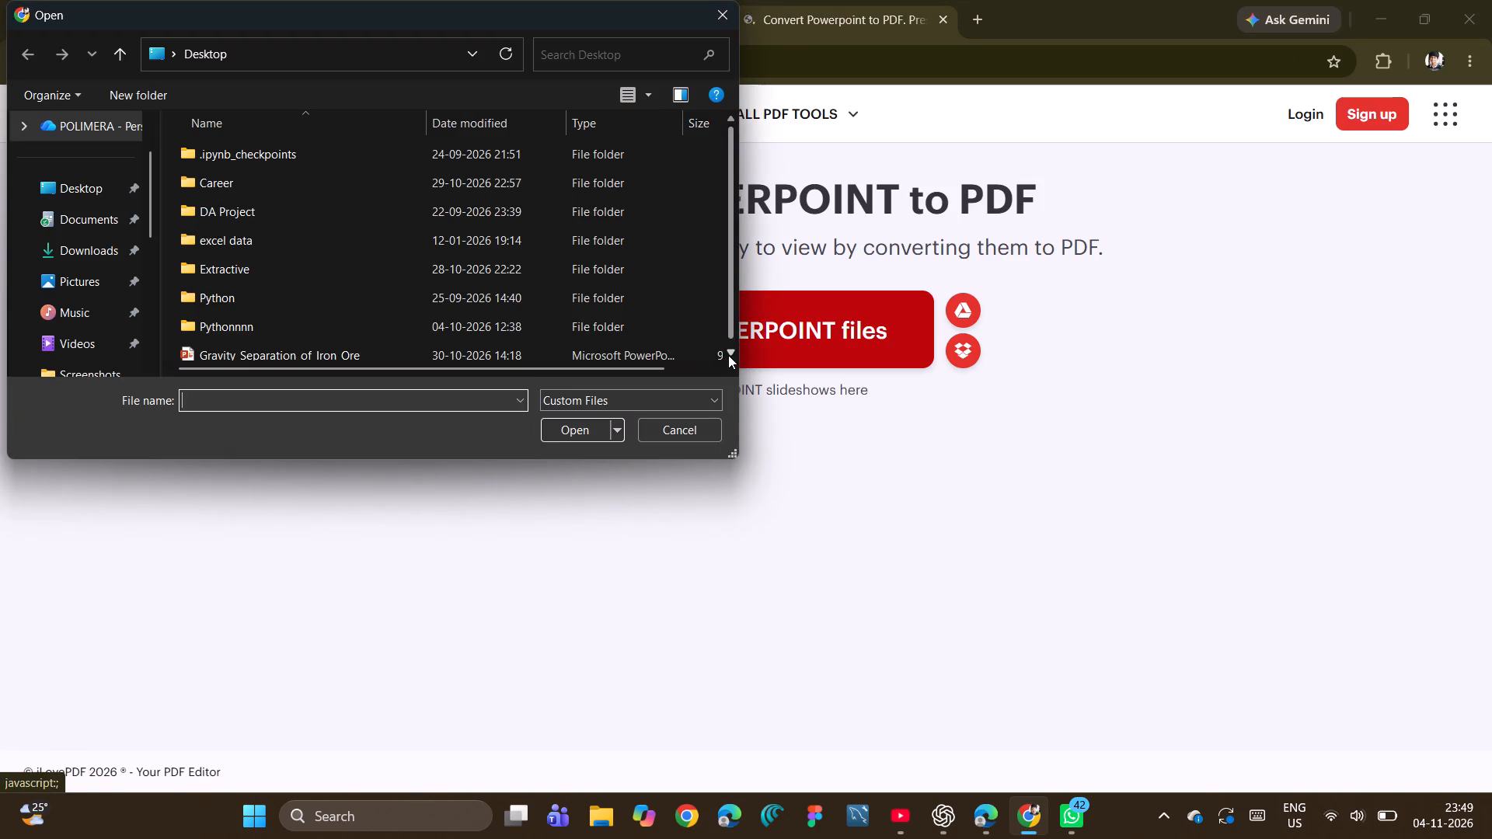
scroll(291, 260, "down", 3)
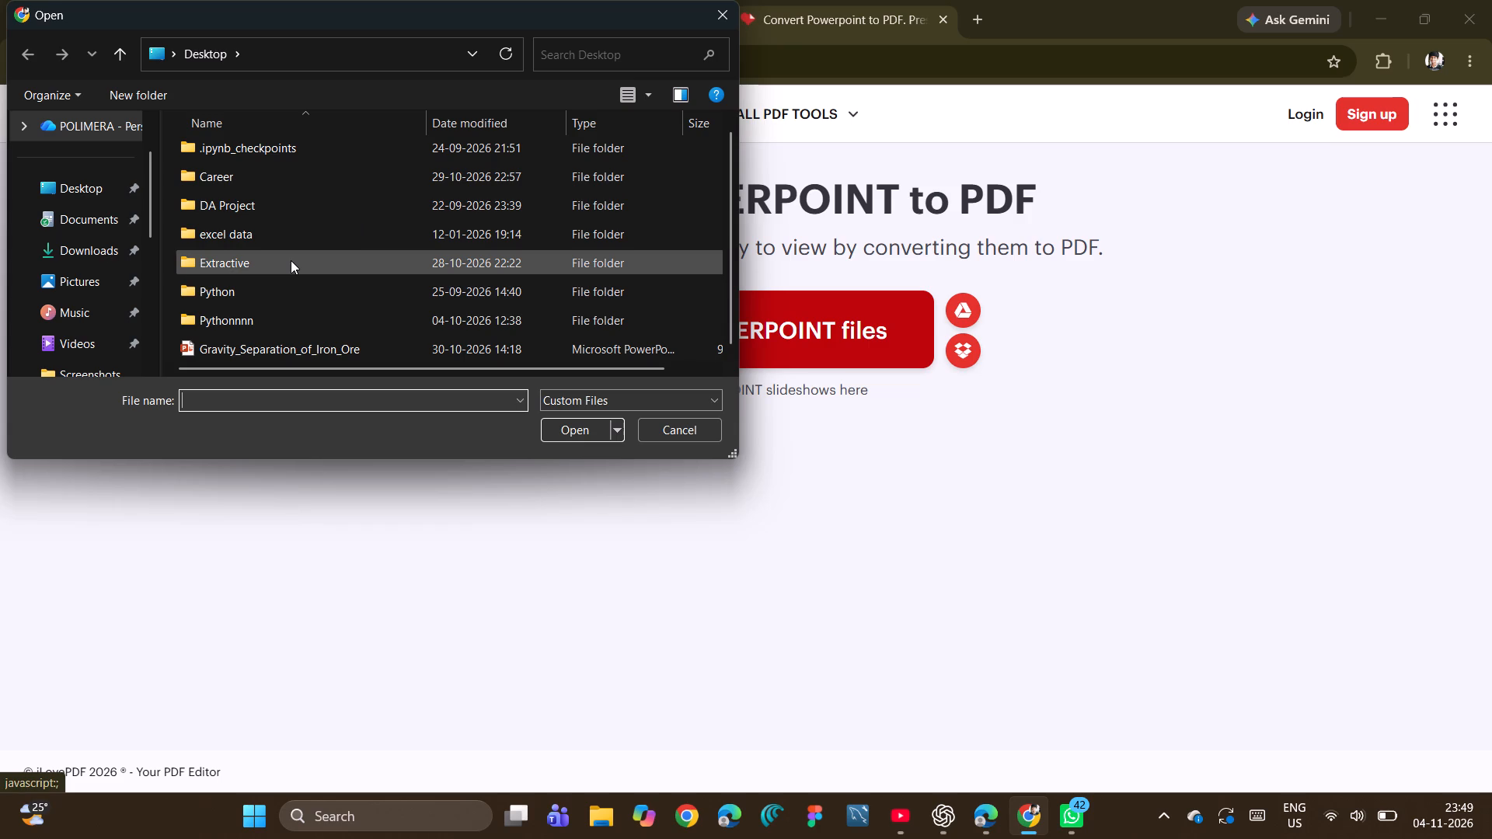
left_click(103, 197)
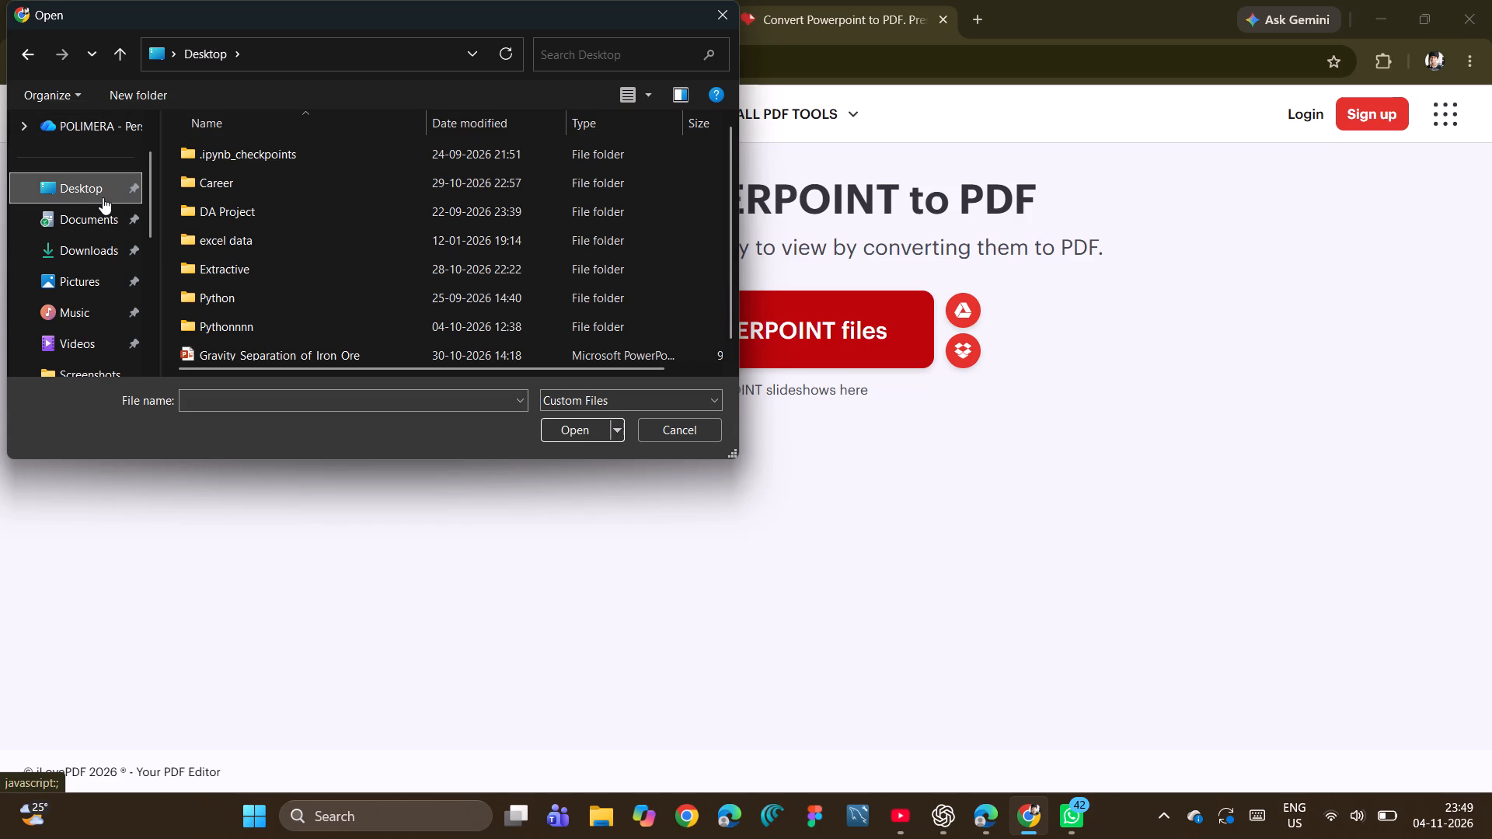
left_click(116, 135)
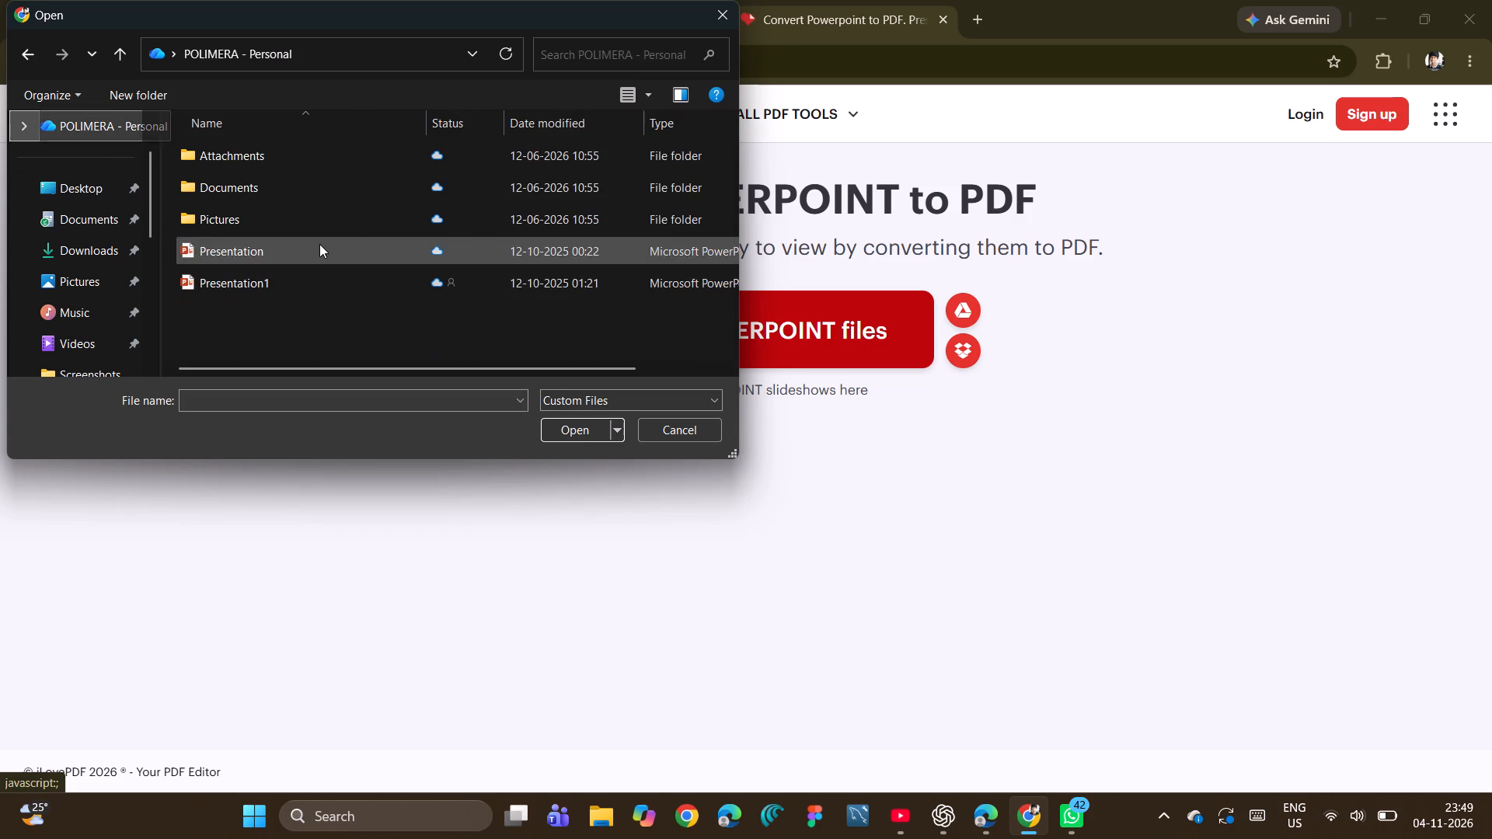
scroll(319, 244, "down", 2)
scroll(319, 244, "right", 8)
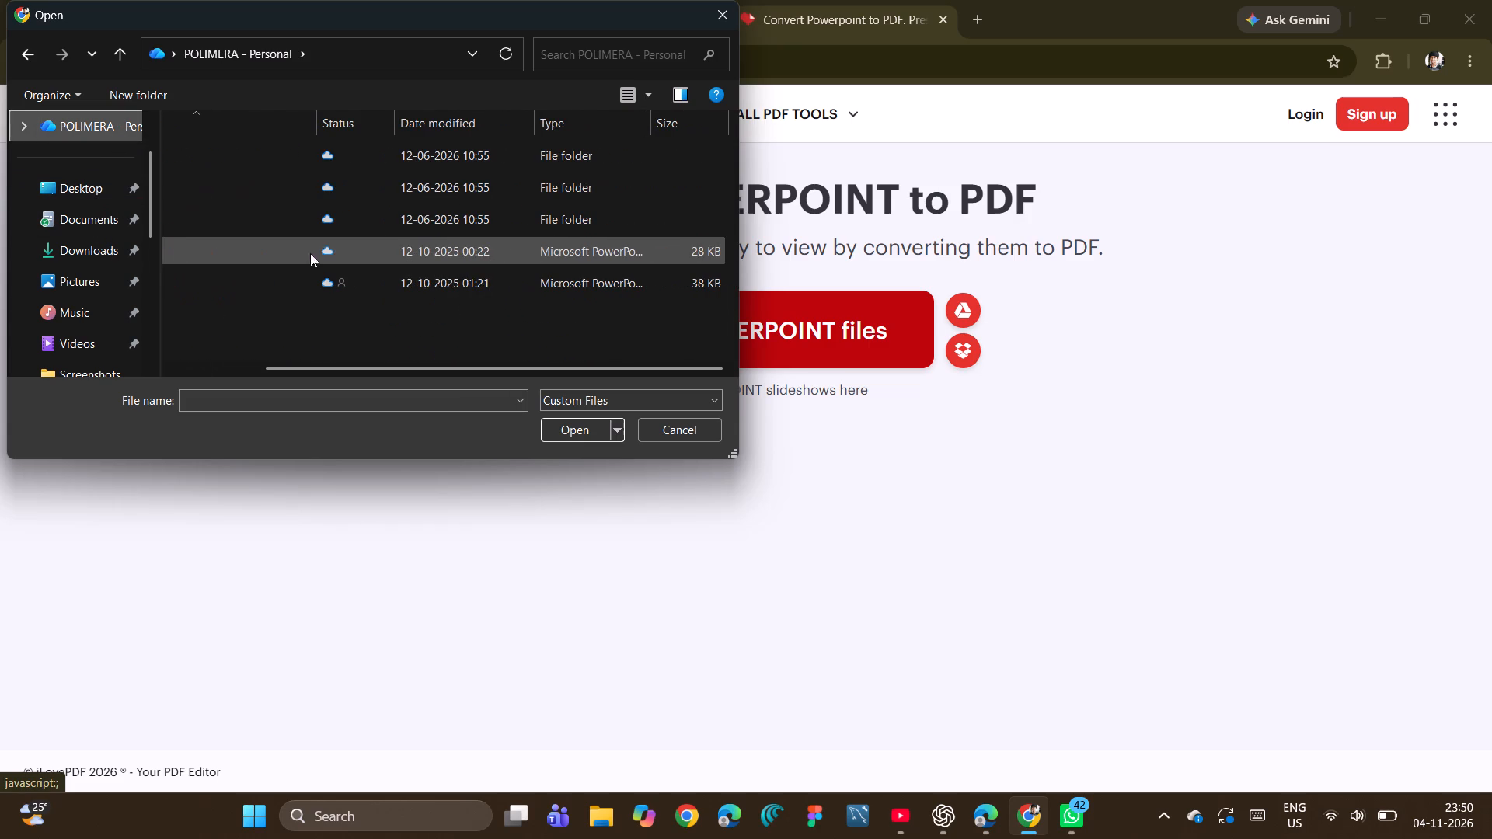
scroll(193, 315, "right", 6)
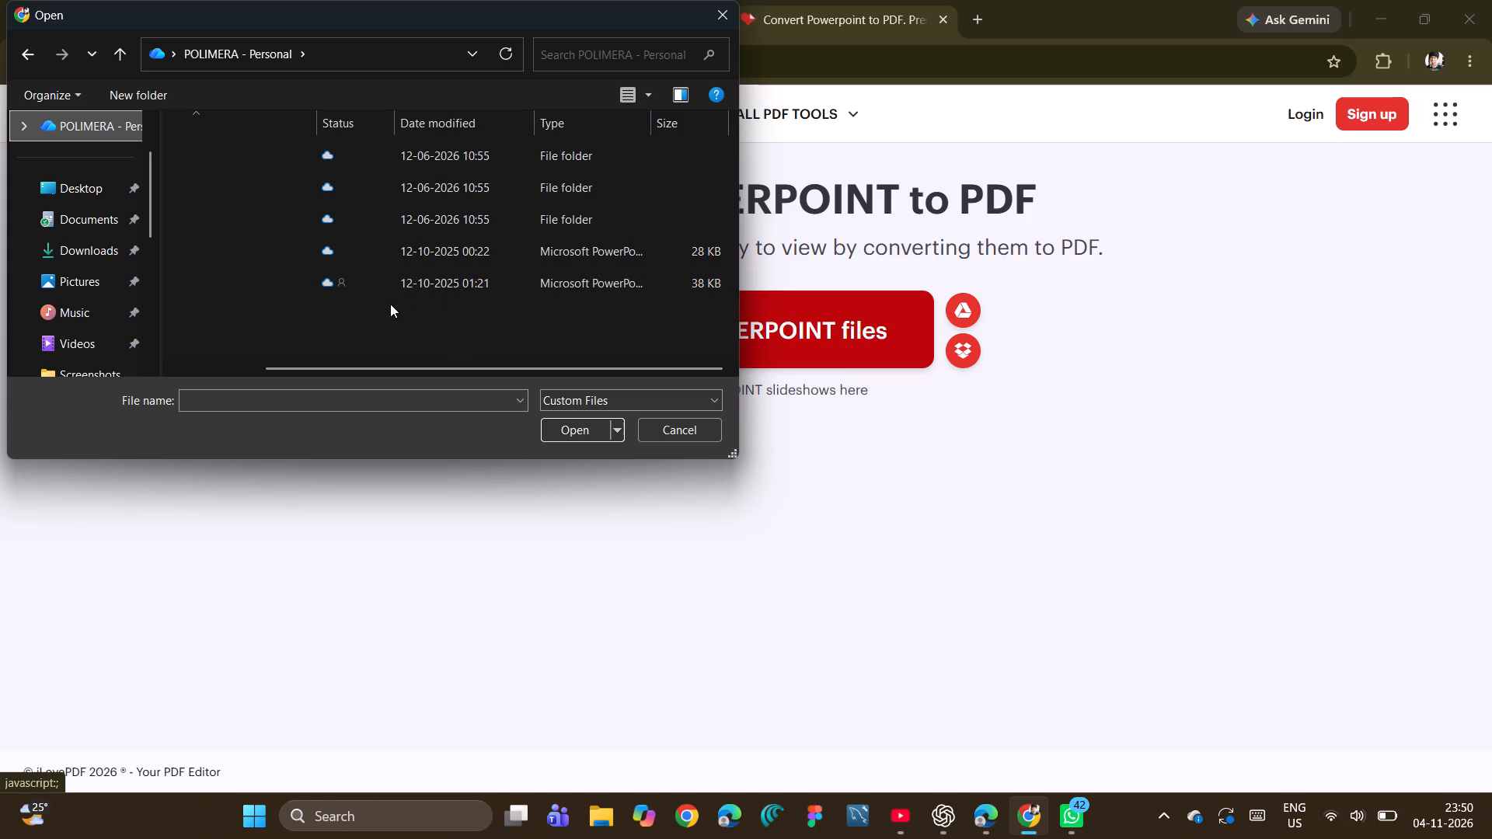
scroll(390, 304, "right", 4)
left_click(80, 216)
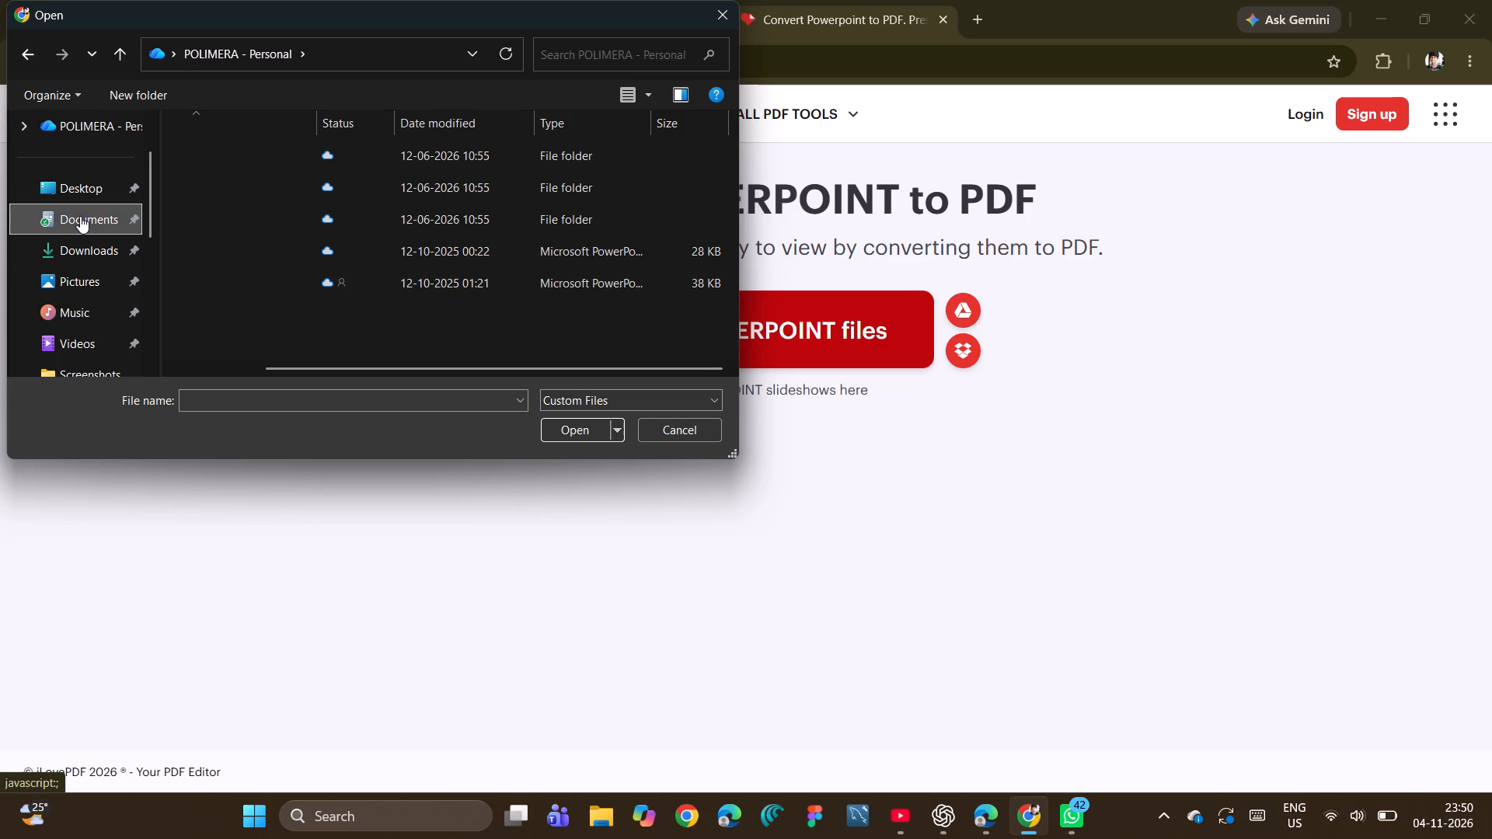
scroll(385, 273, "down", 4)
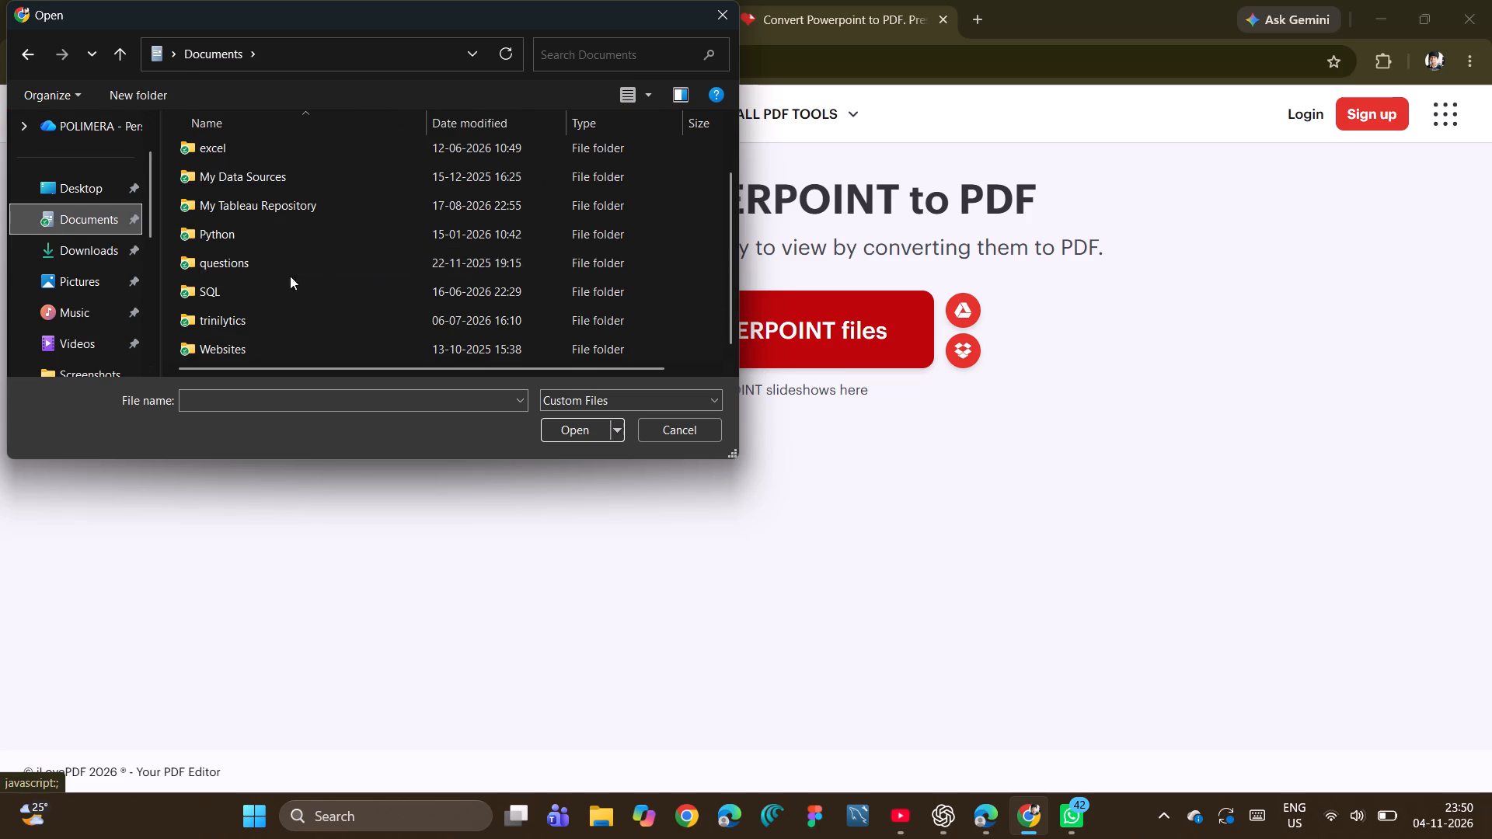
Check the Desktop and Downloads folders for a PowerPoint file to convert.
left_click(104, 193)
scroll(329, 269, "down", 7)
scroll(329, 269, "up", 5)
left_click(104, 239)
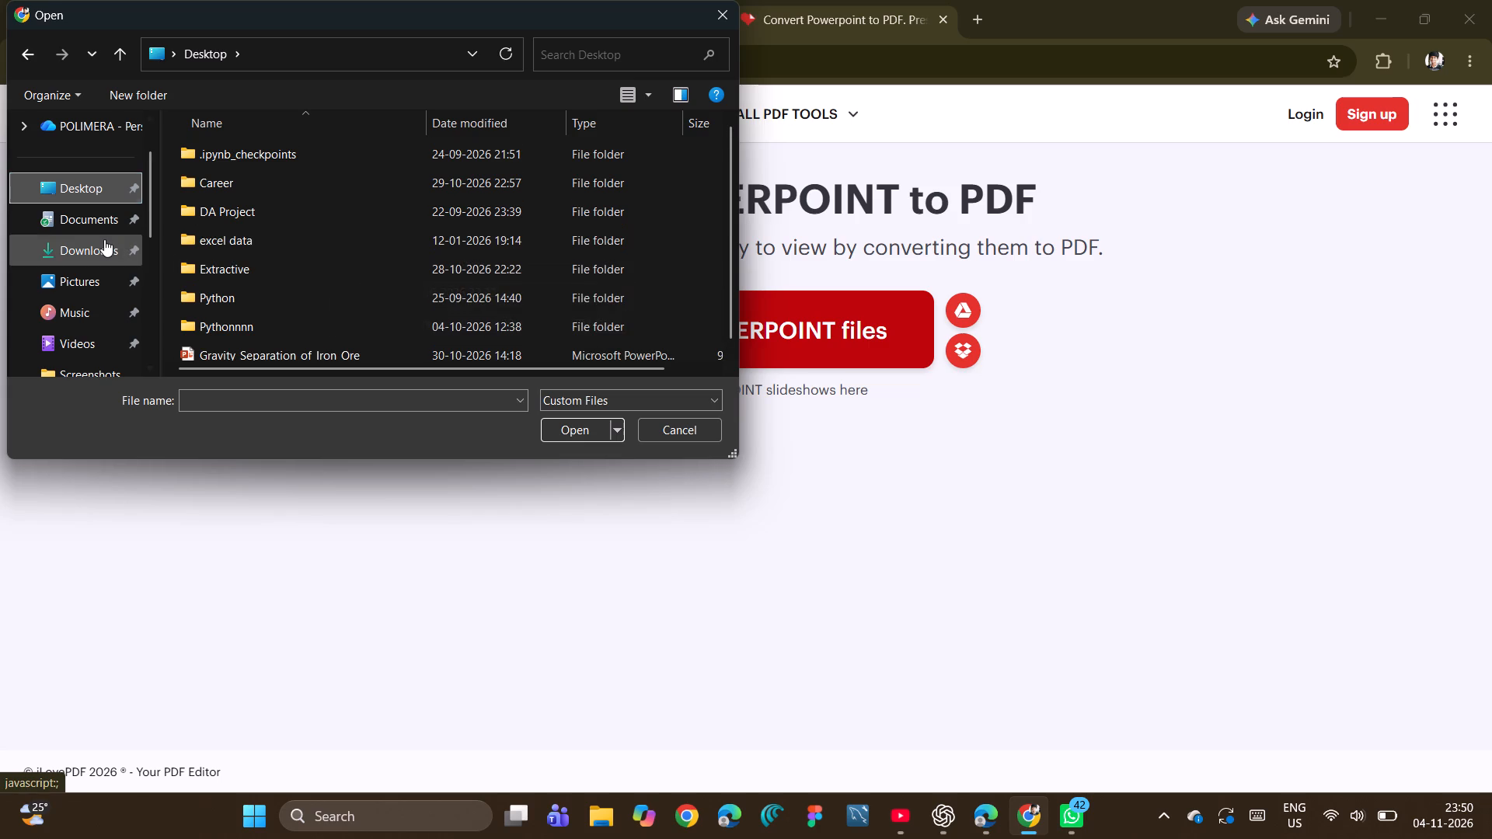
scroll(307, 268, "up", 1)
scroll(307, 268, "down", 1)
scroll(307, 268, "up", 1)
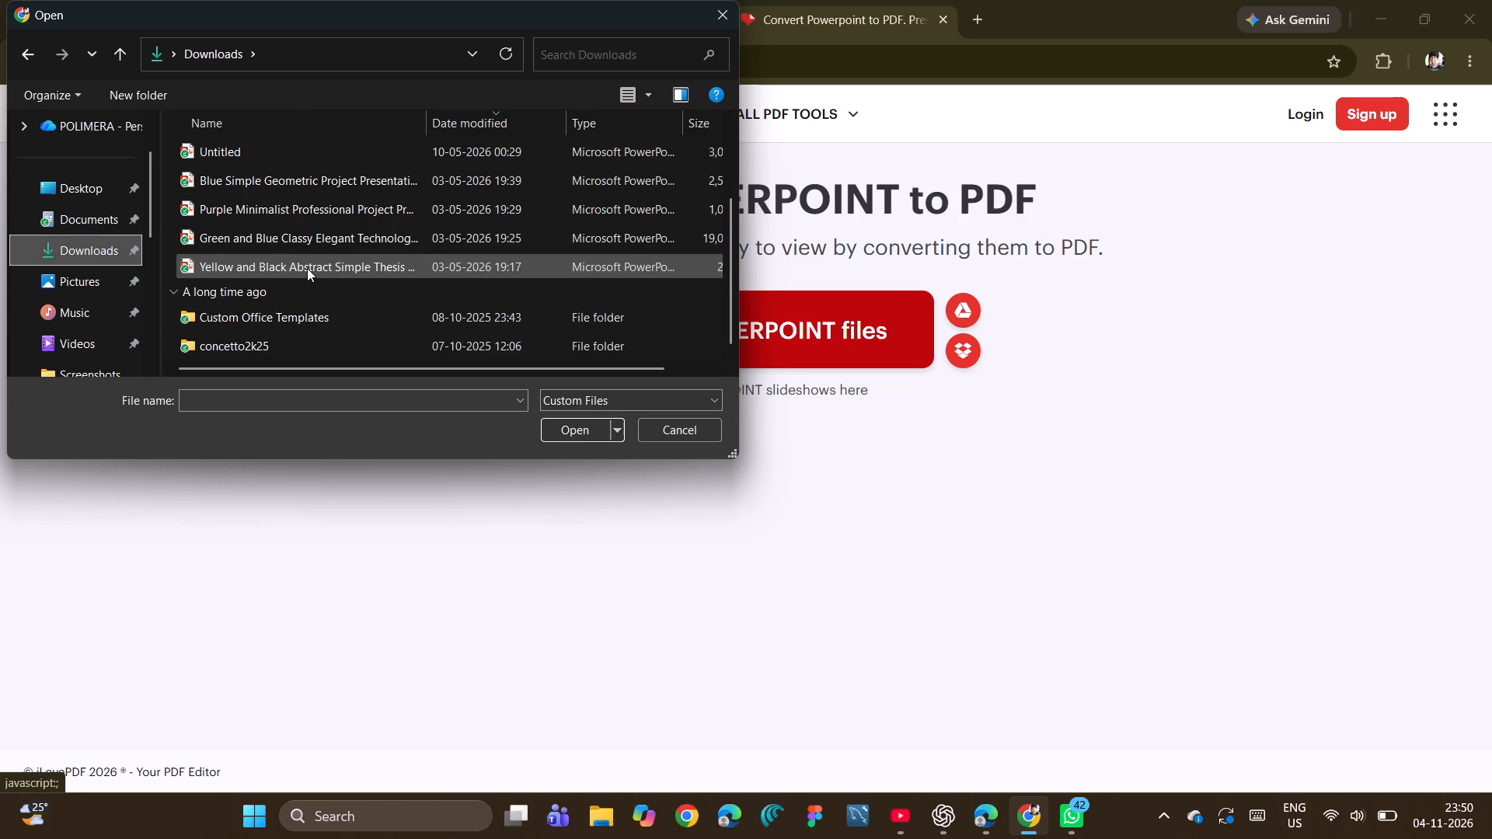
scroll(307, 268, "up", 1)
left_click(91, 185)
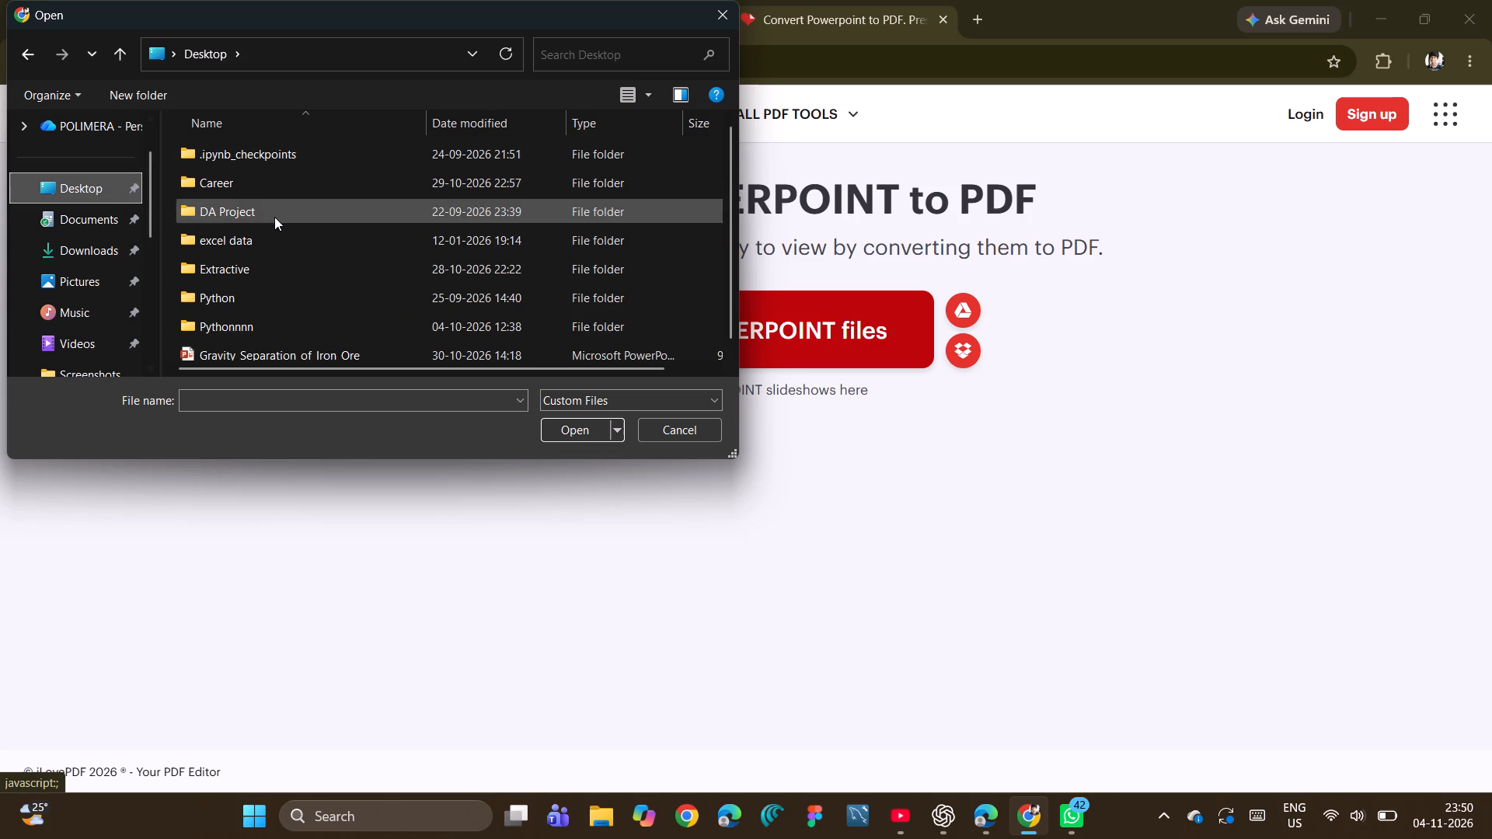
scroll(274, 217, "down", 4)
scroll(274, 217, "up", 5)
scroll(53, 209, "up", 3)
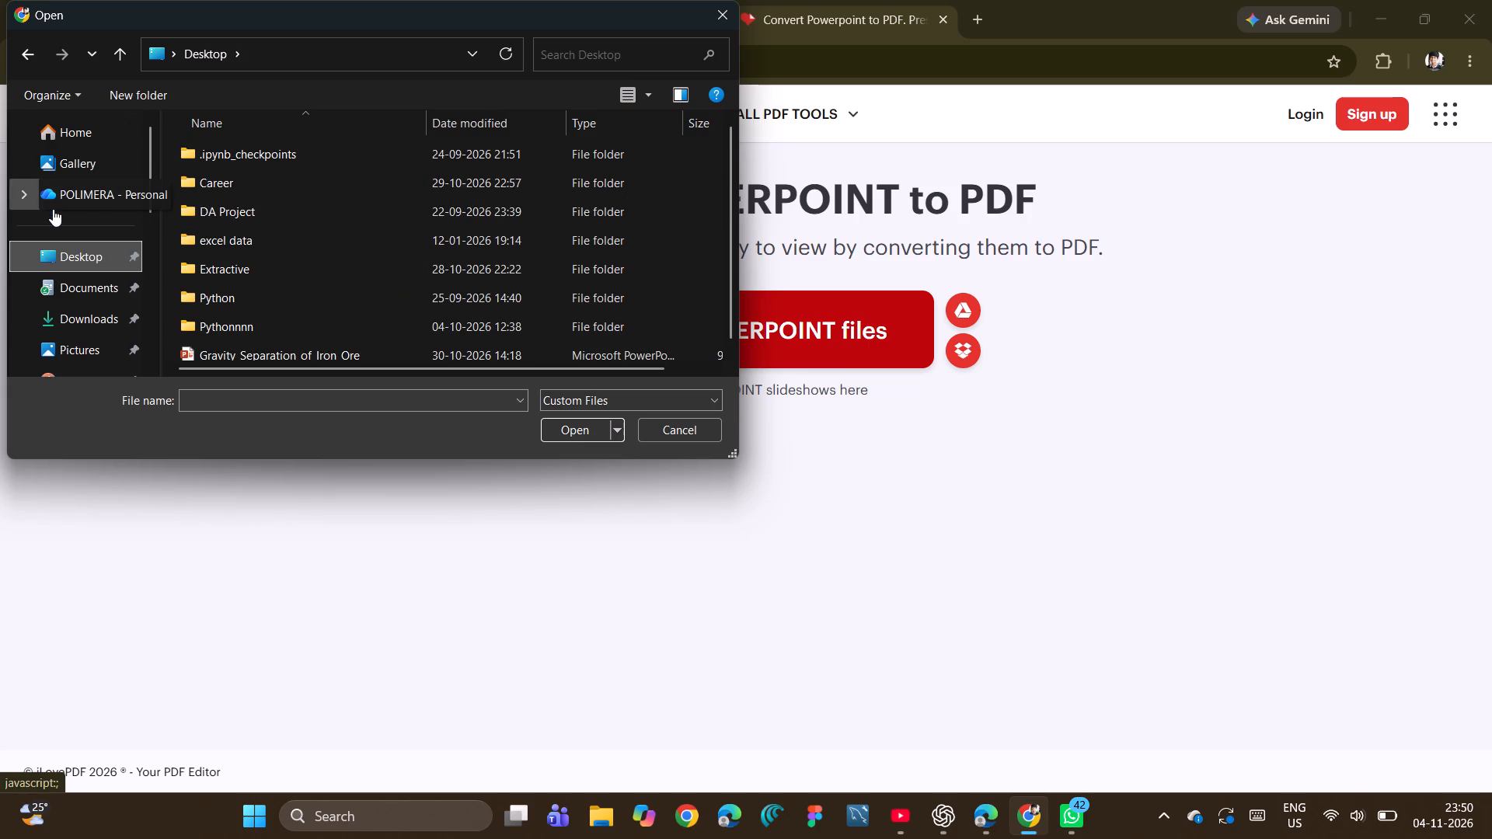
Check the personal OneDrive folder, its Documents subfolder and the Desktop for a presentation, and leave the file selection without choosing one.
left_click(104, 204)
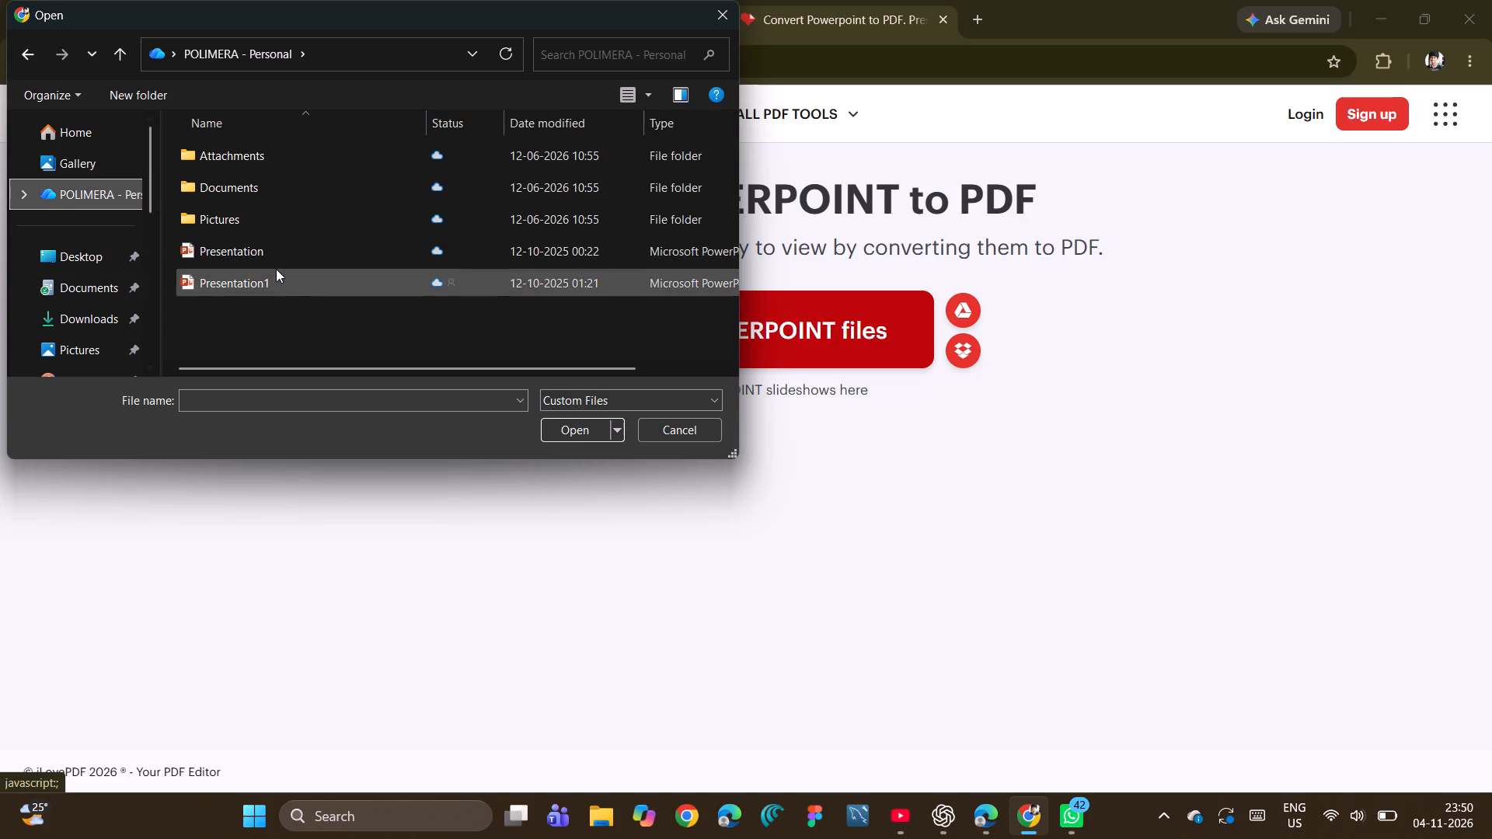
left_click(274, 262)
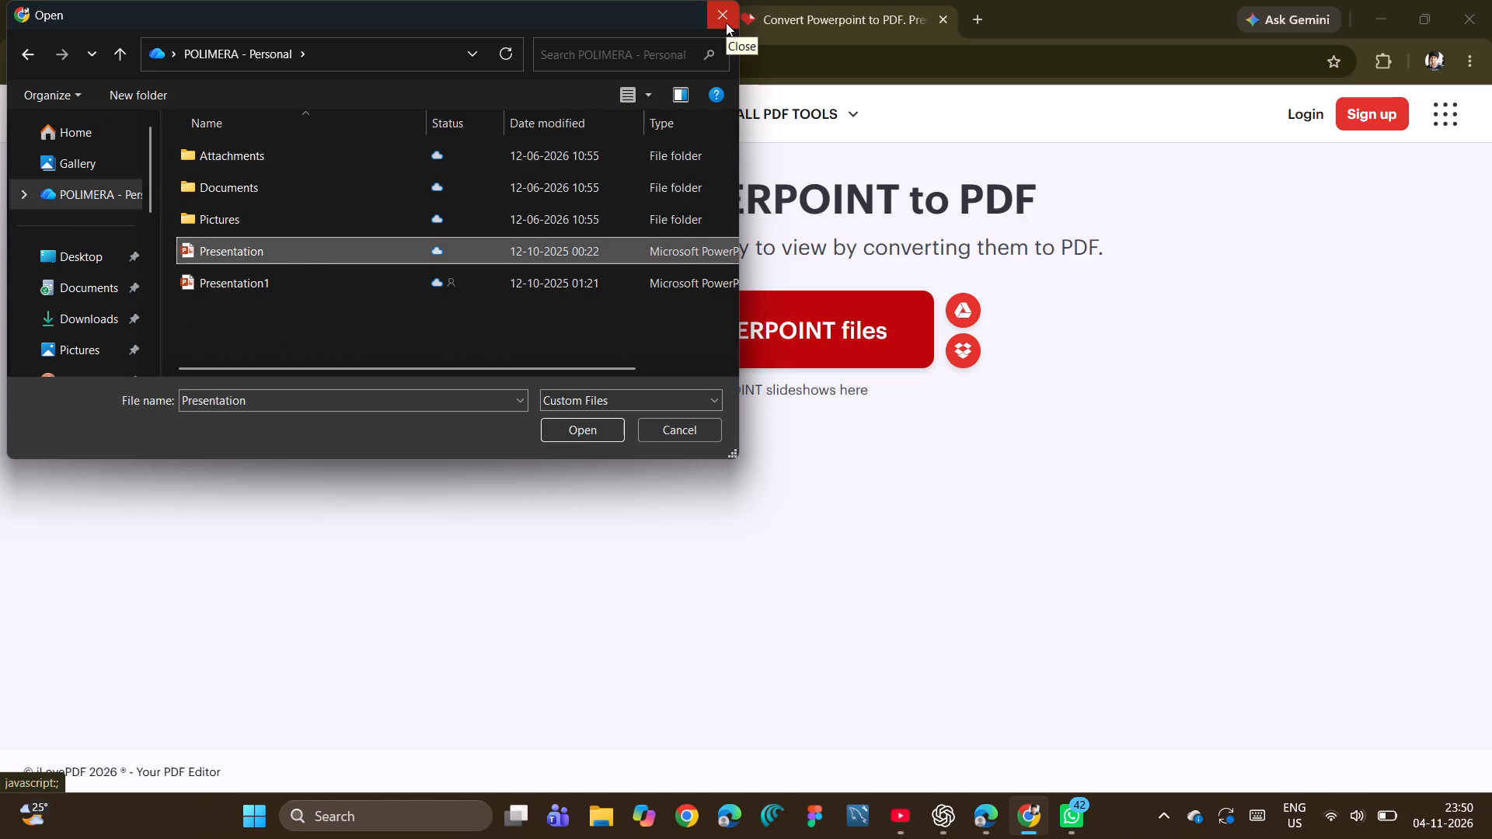
double_click(335, 194)
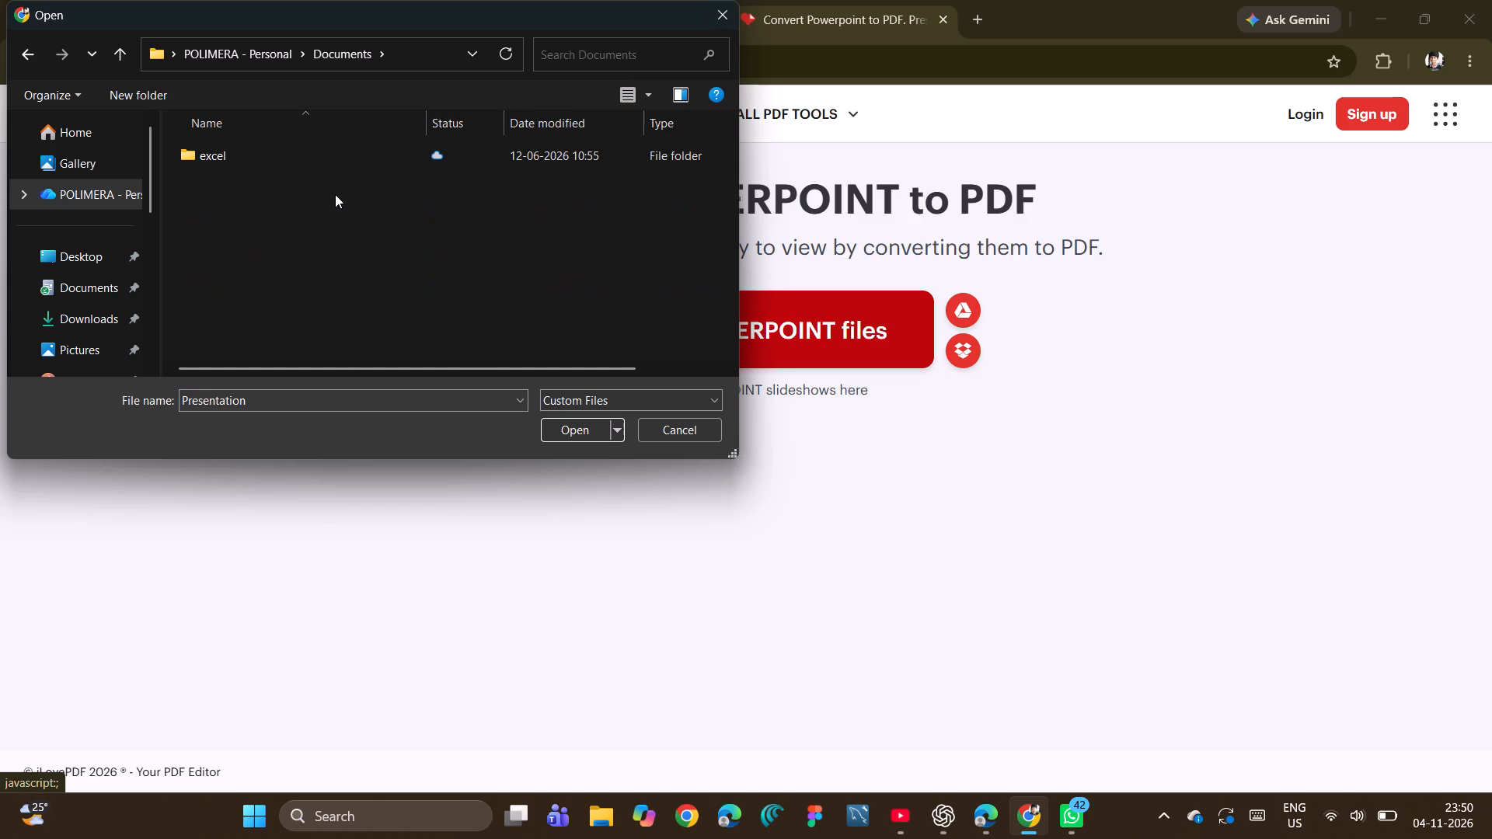
left_click(32, 63)
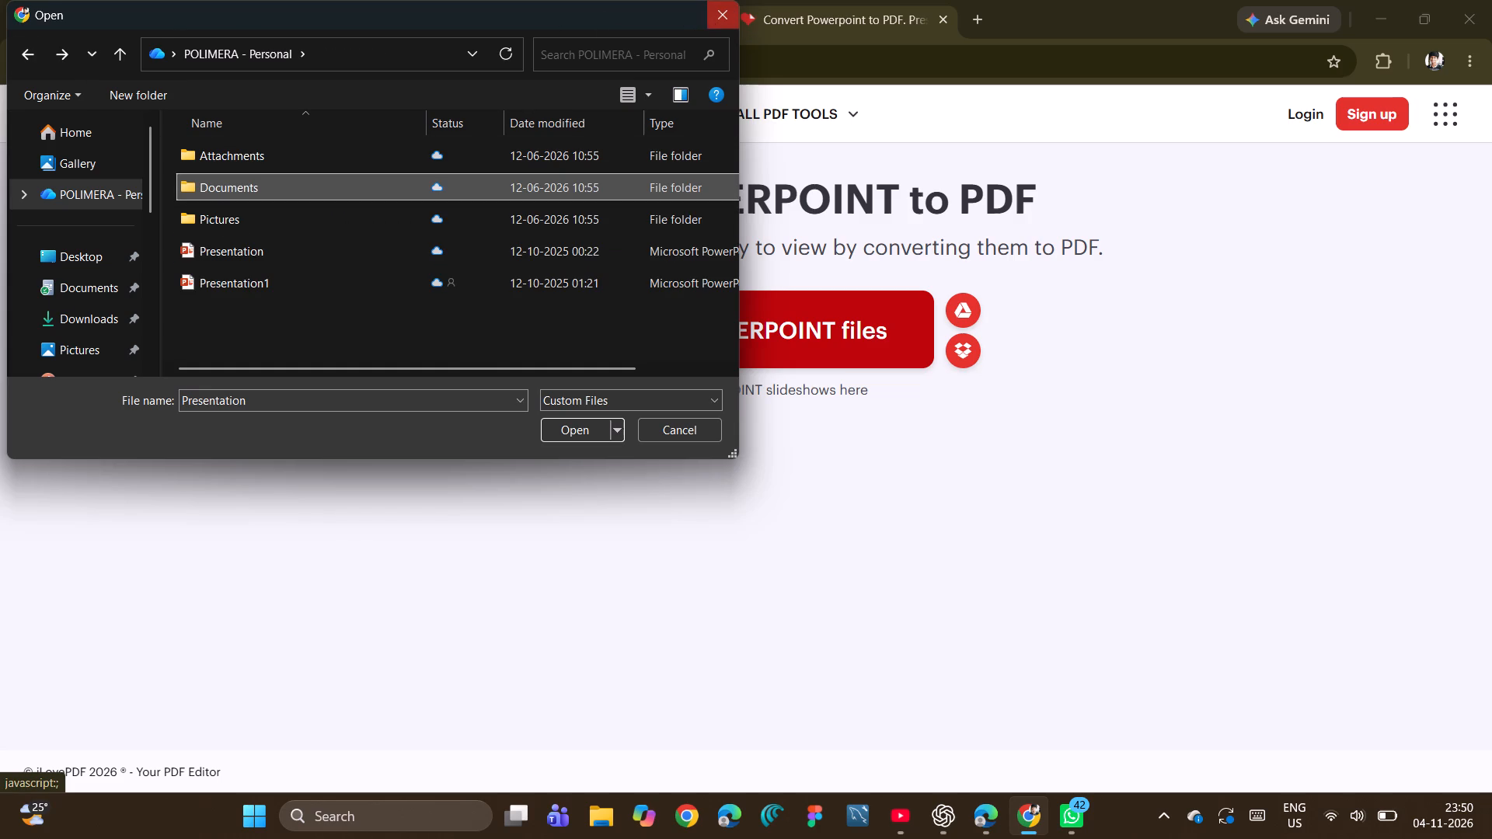
left_click(82, 250)
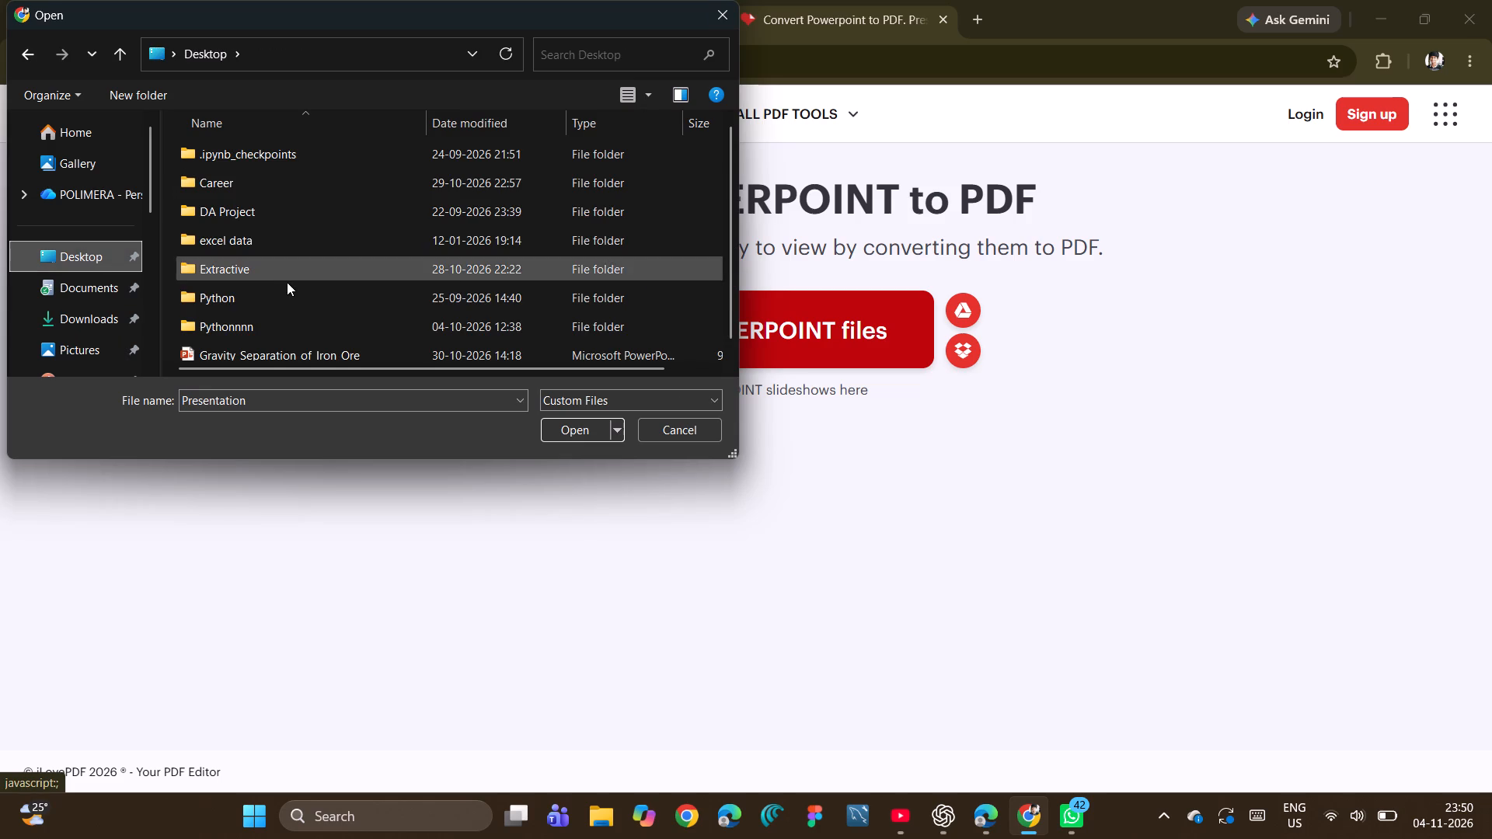
scroll(287, 282, "down", 3)
scroll(287, 282, "up", 3)
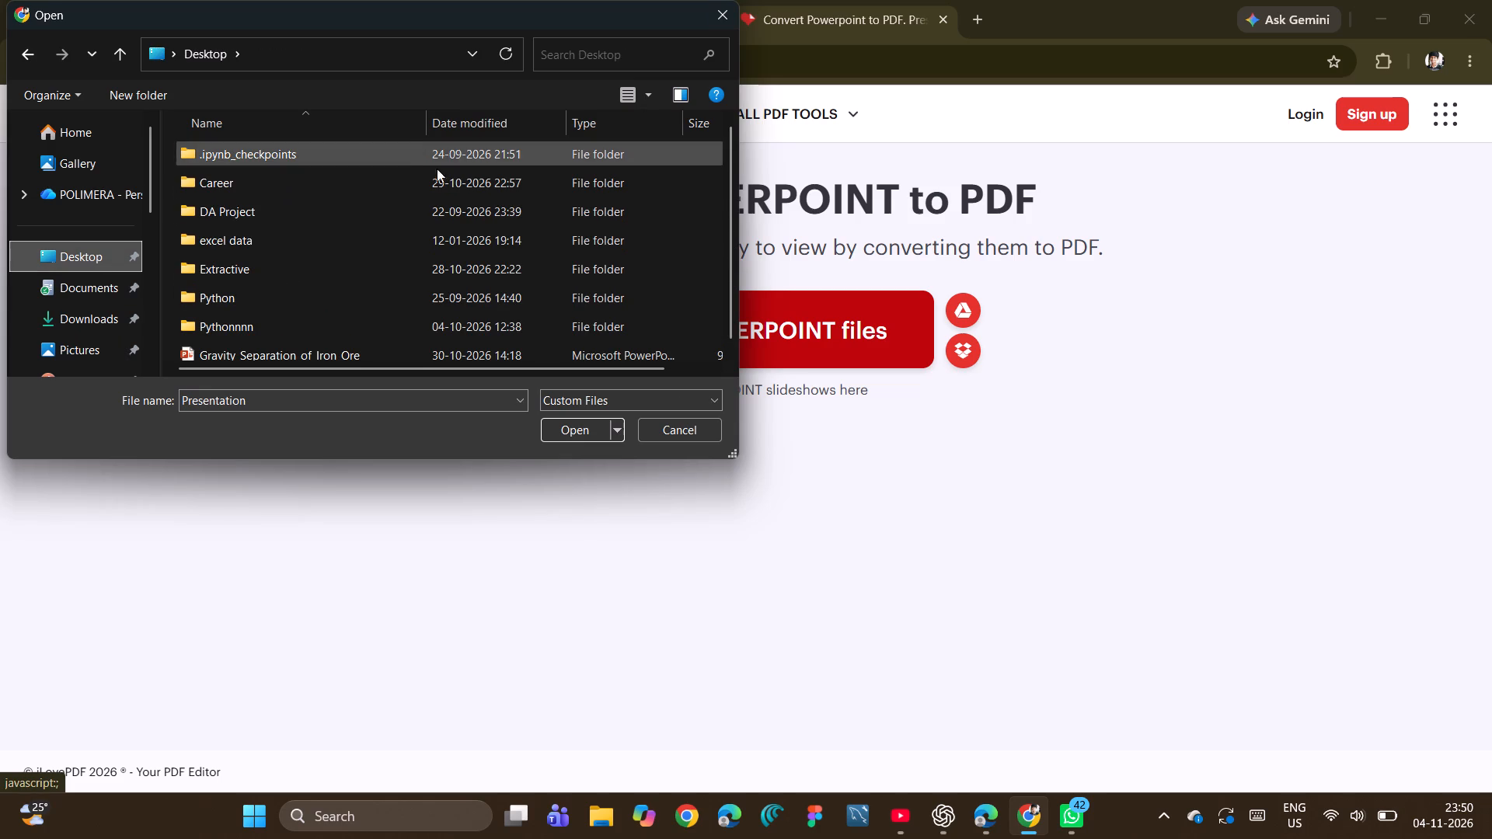
left_click(718, 3)
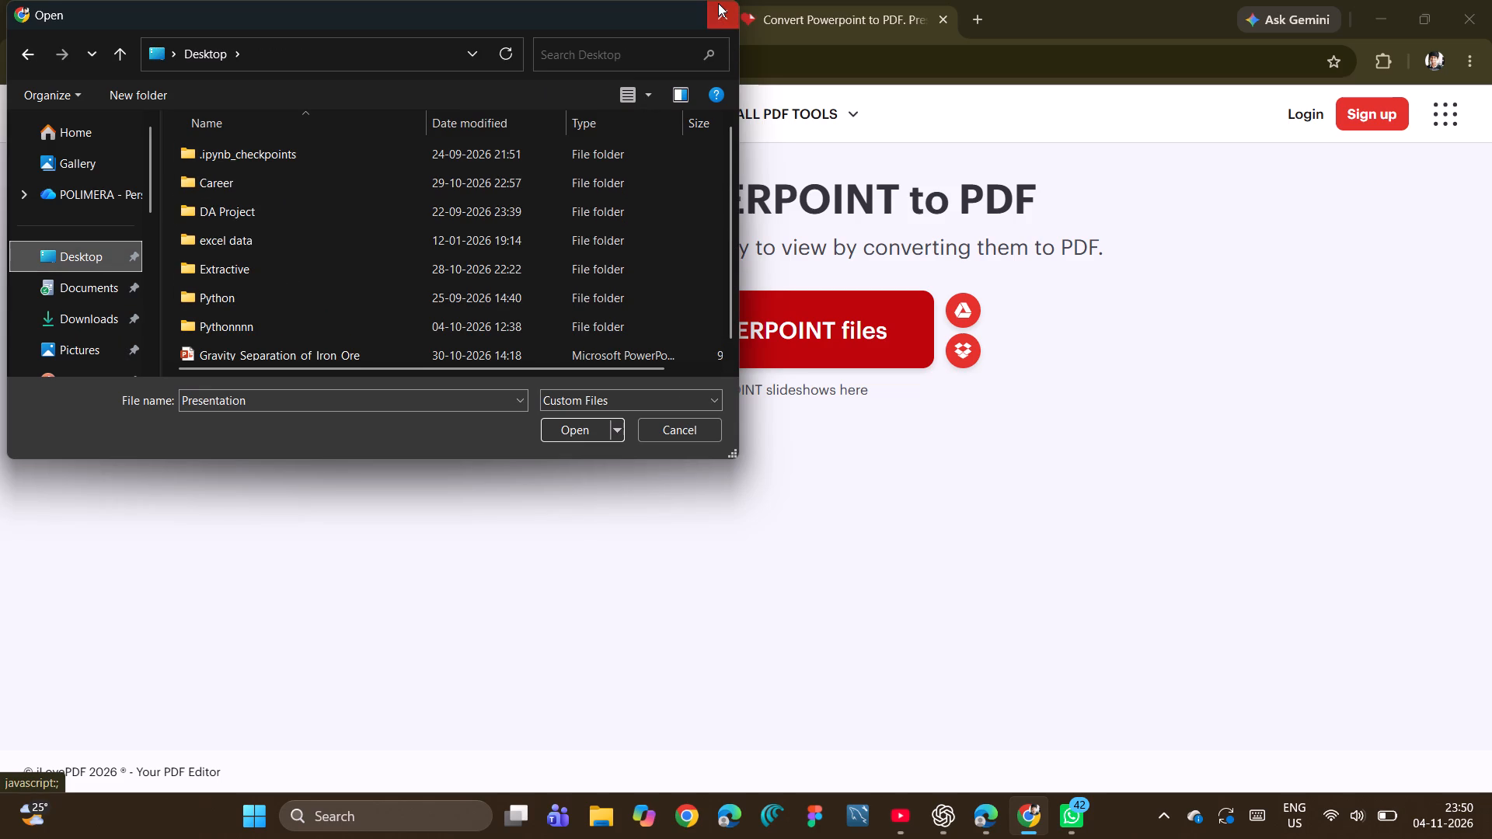
left_click(730, 306)
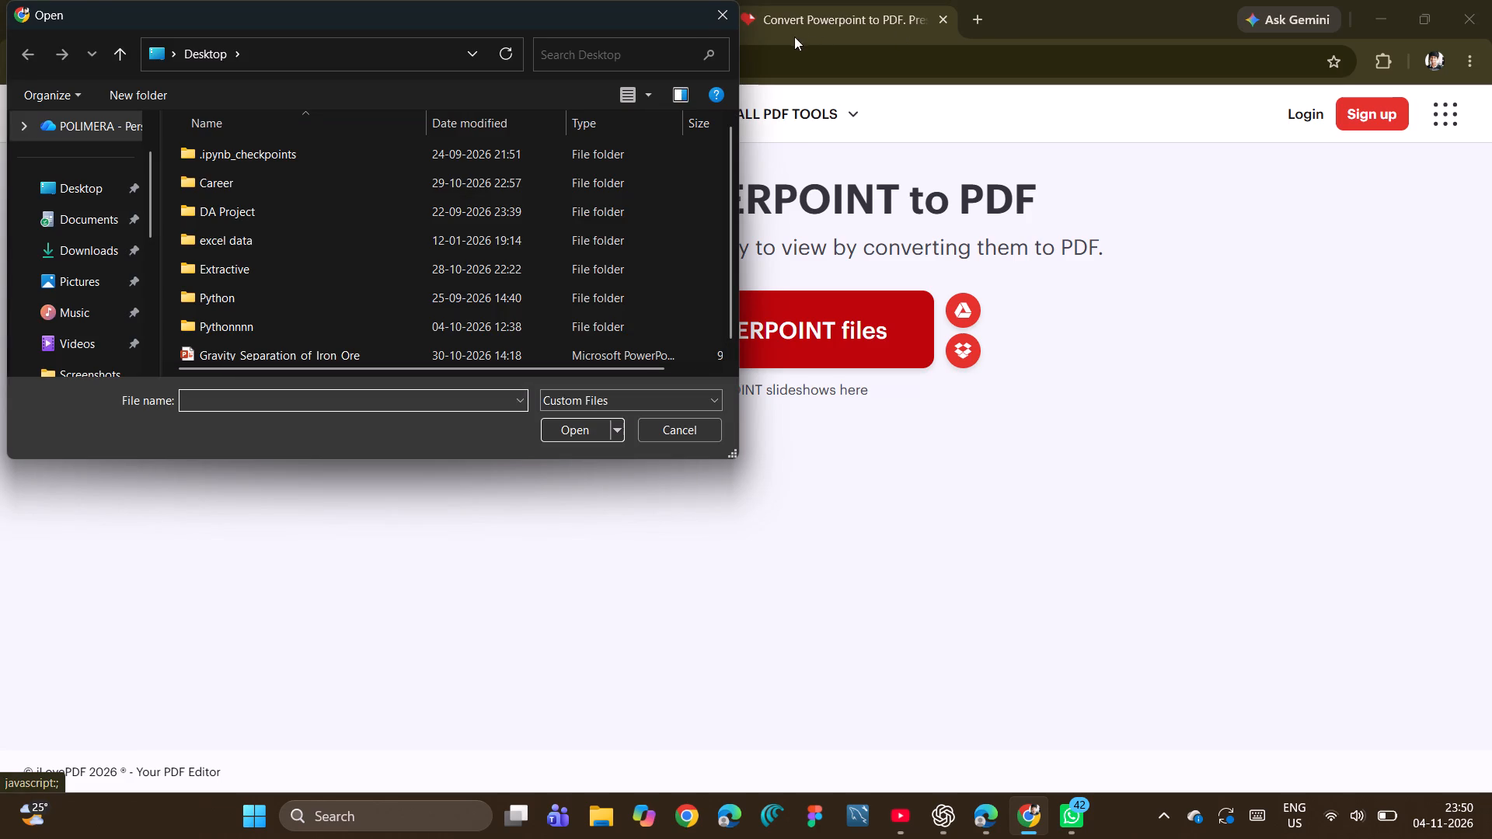
left_click(711, 24)
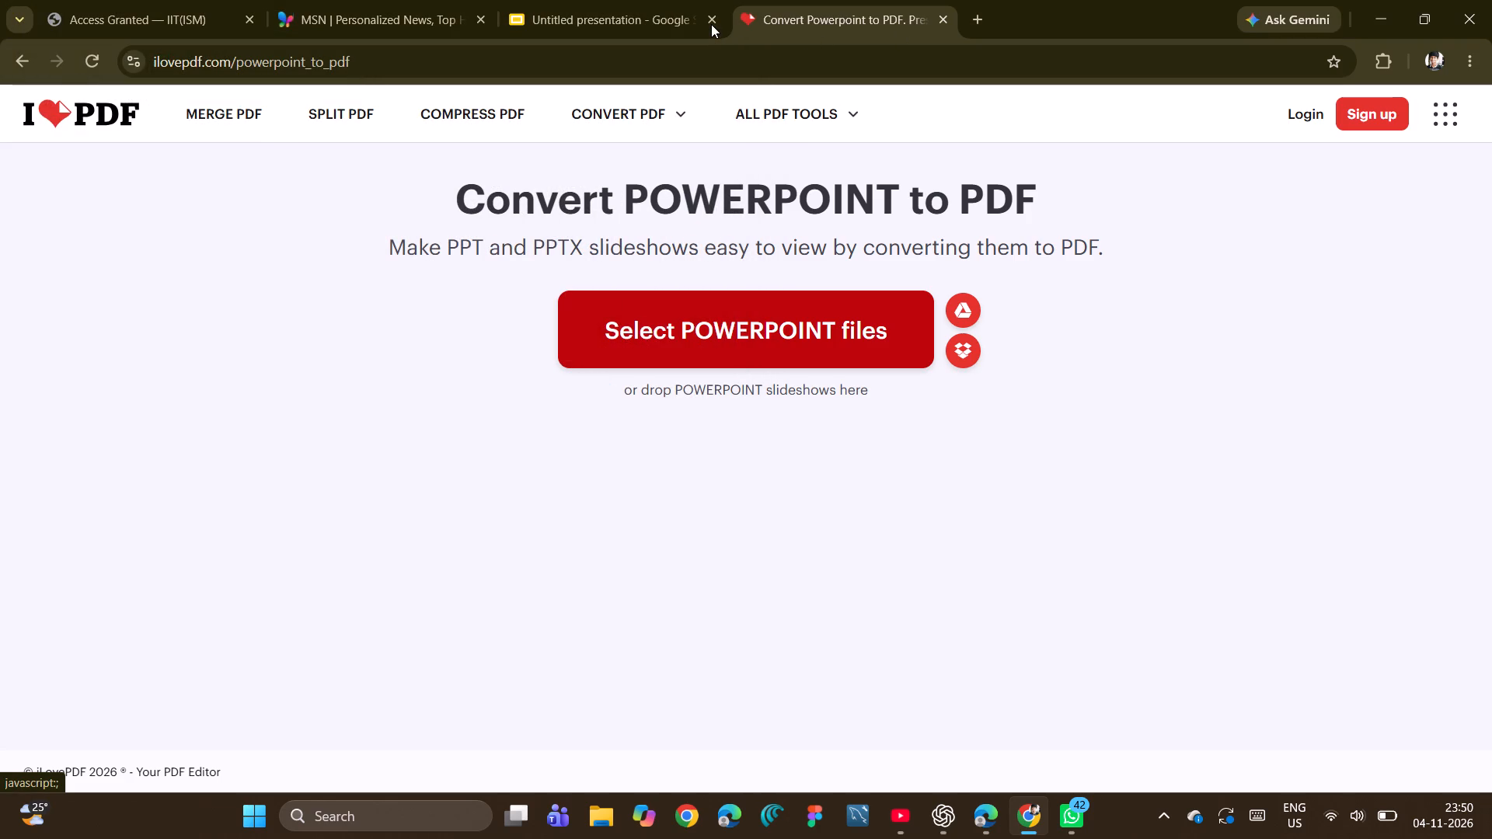
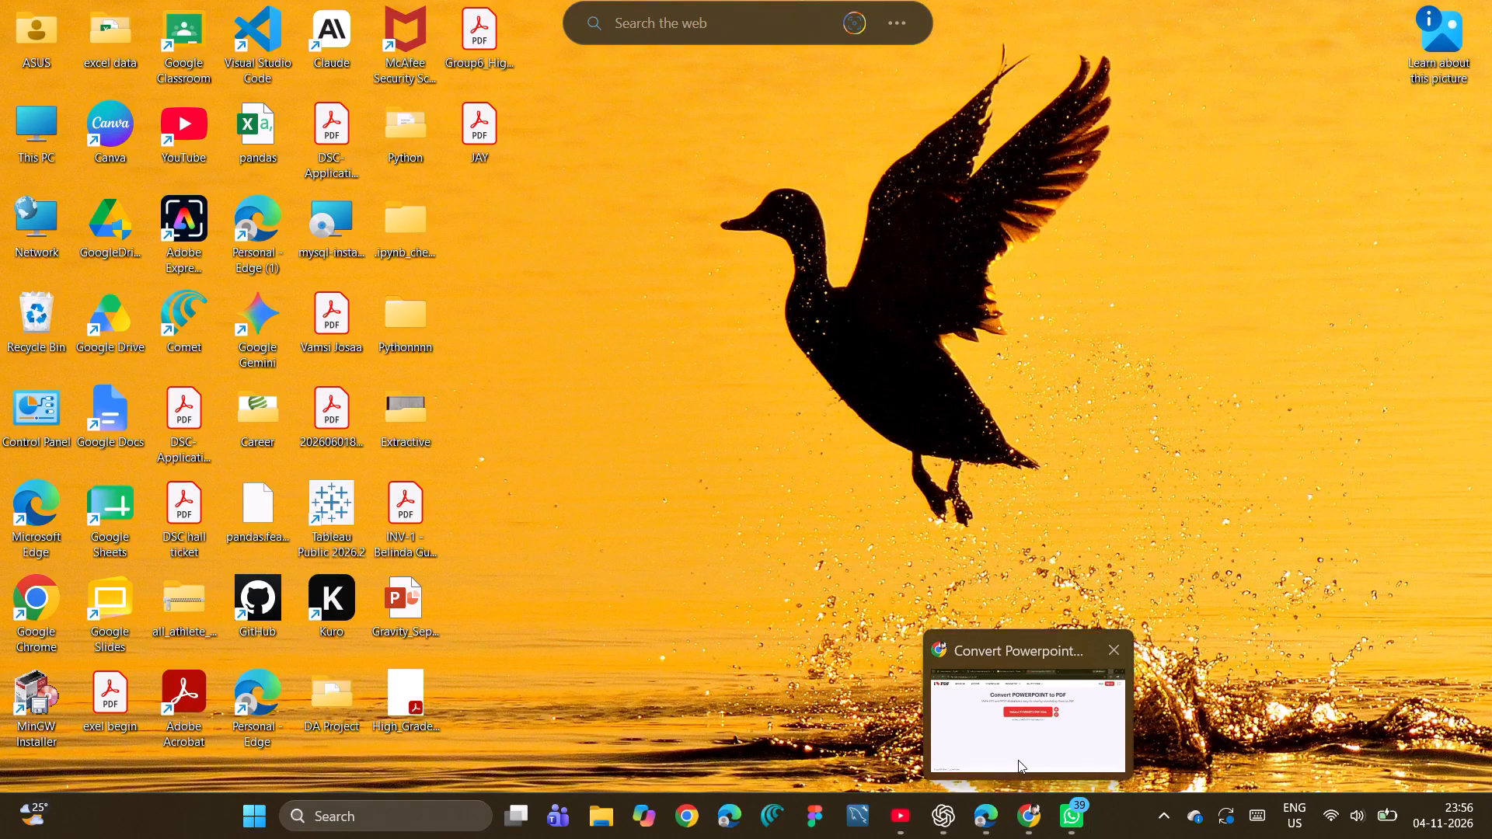
Switch back to the Chrome window and bring up the untitled Google Slides presentation.
left_click(1018, 759)
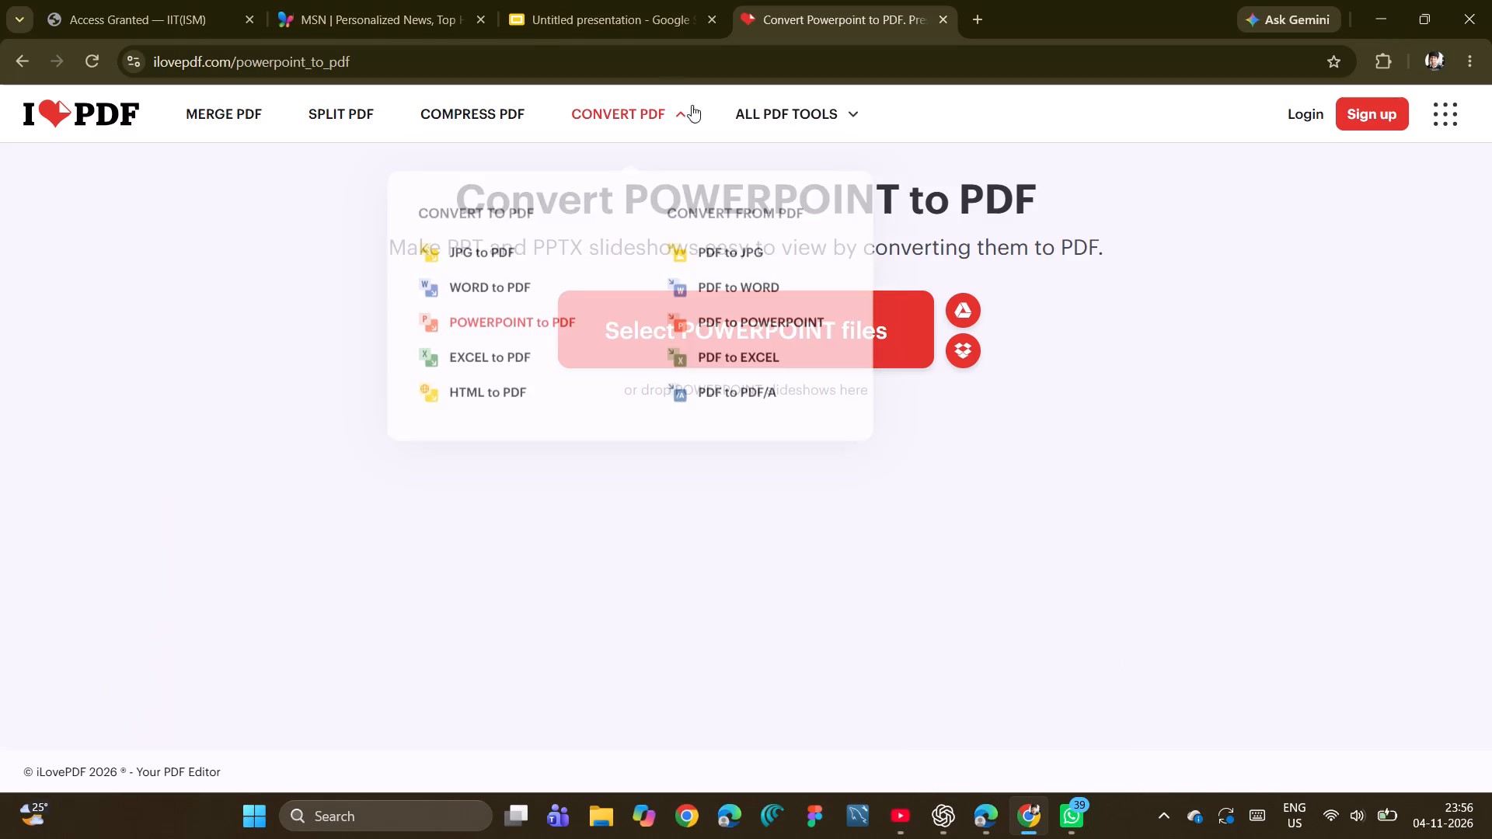
left_click(634, 26)
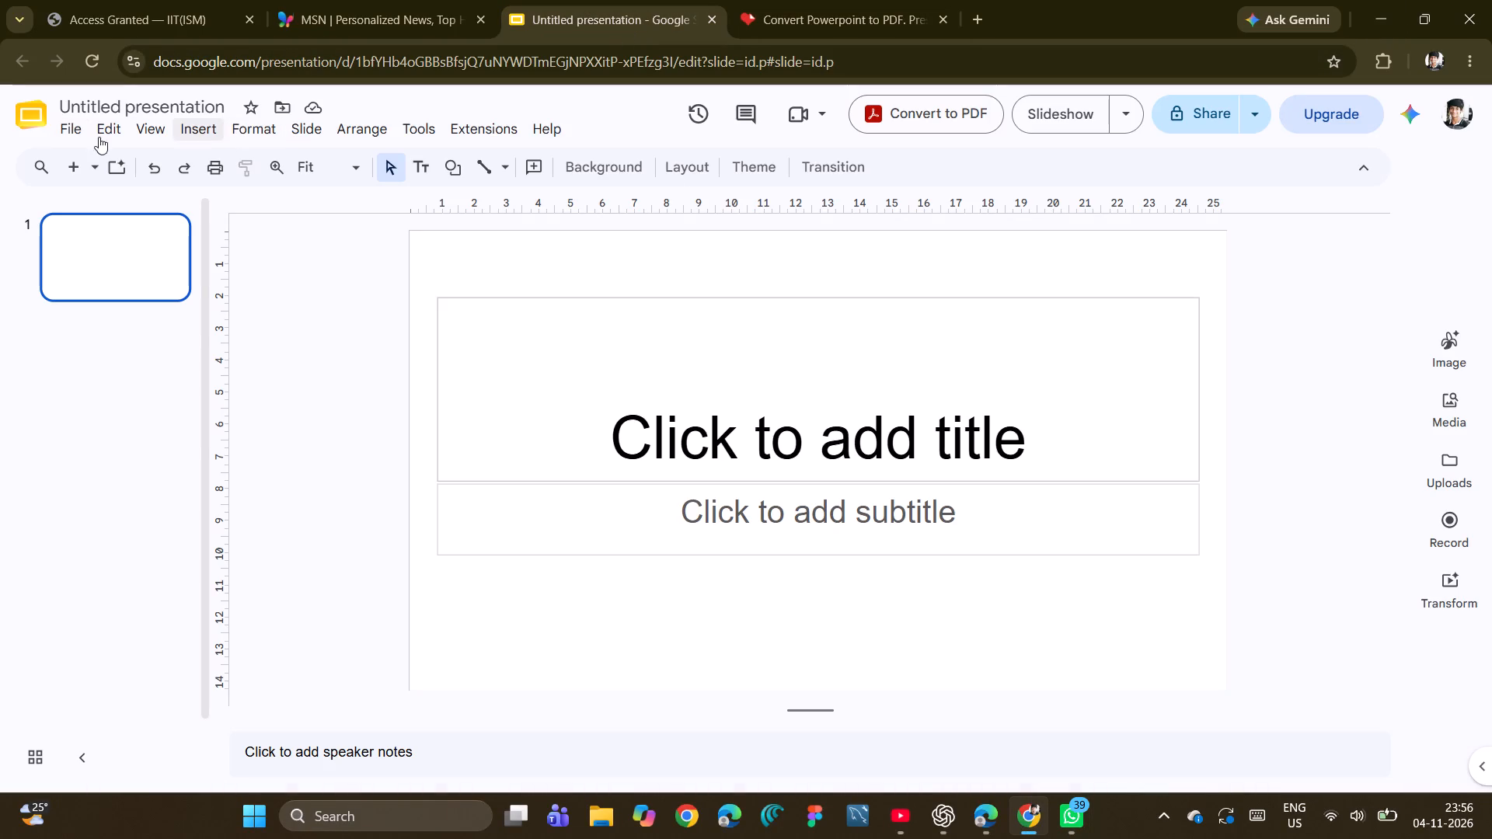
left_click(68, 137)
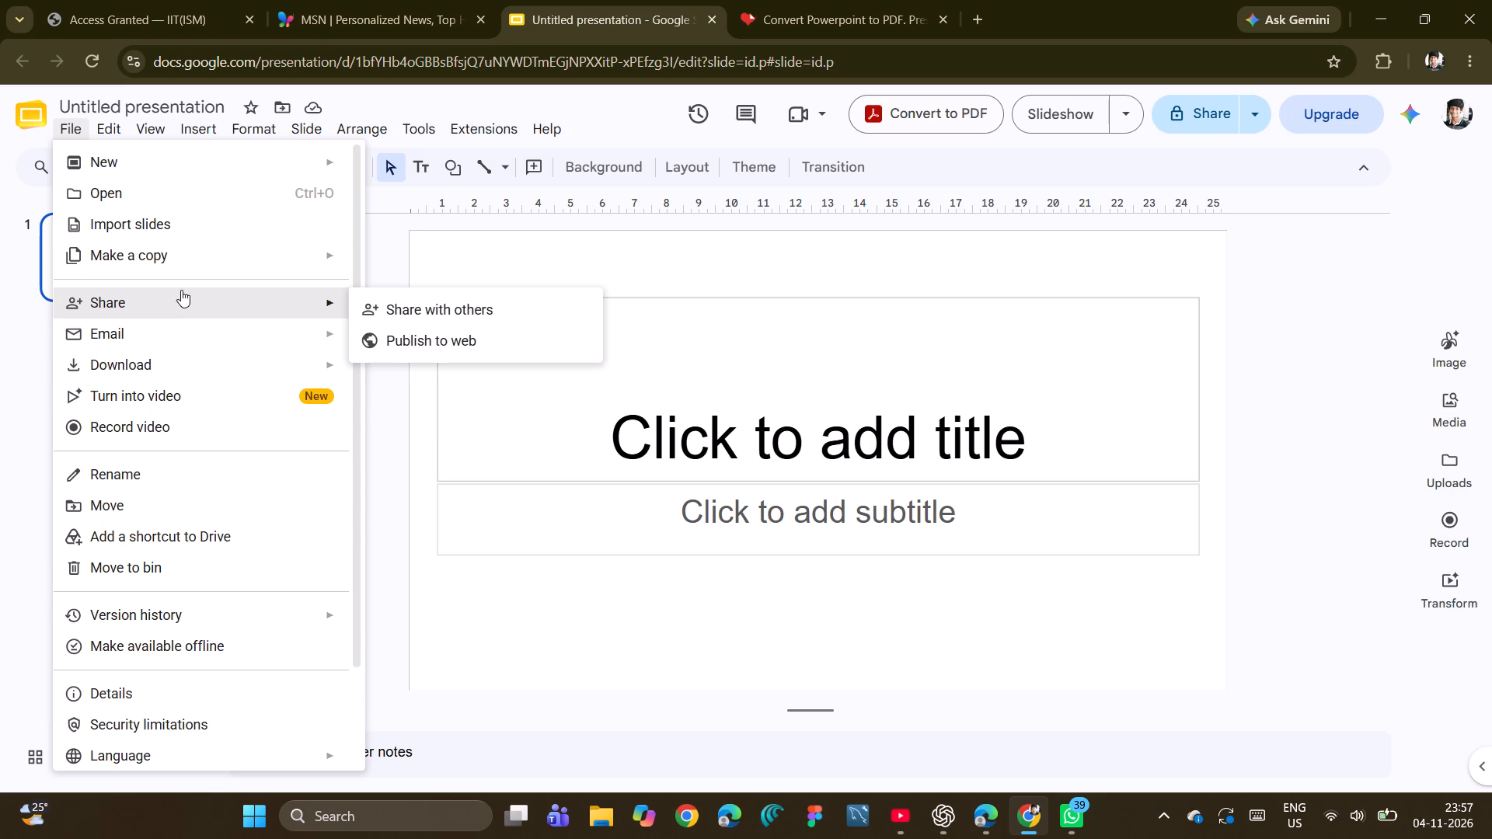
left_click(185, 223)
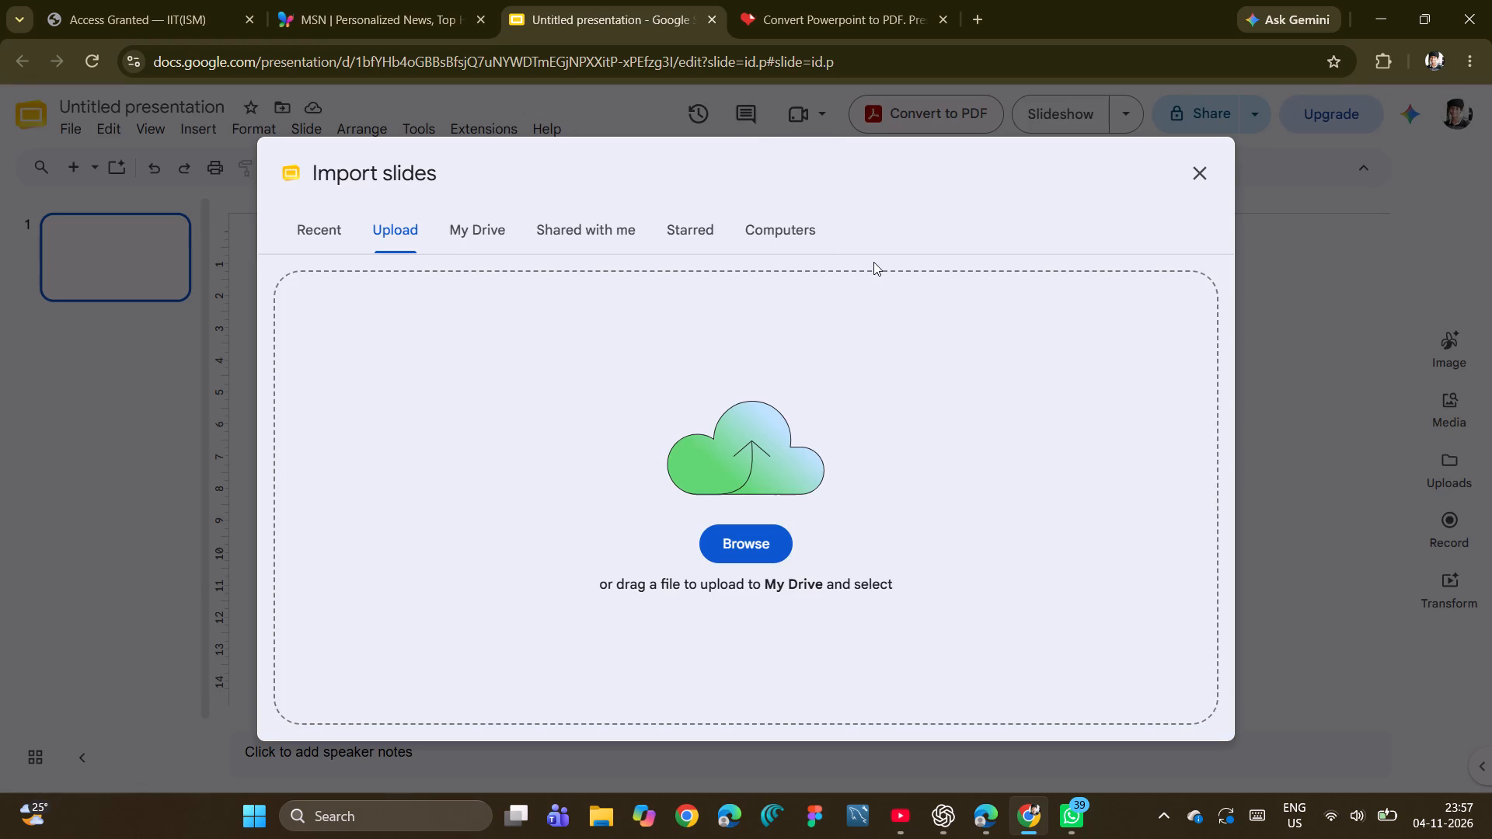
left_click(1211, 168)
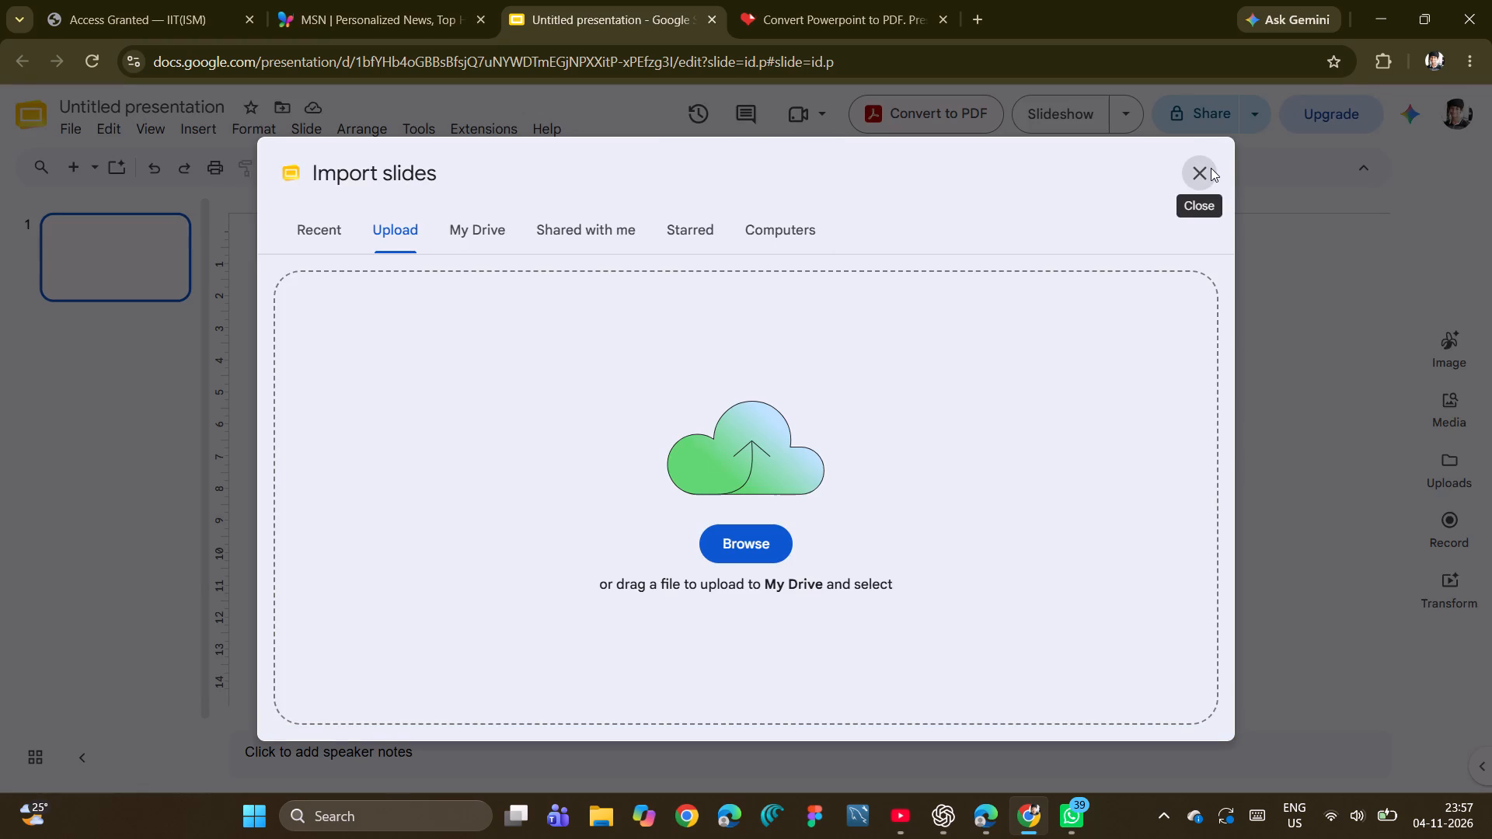
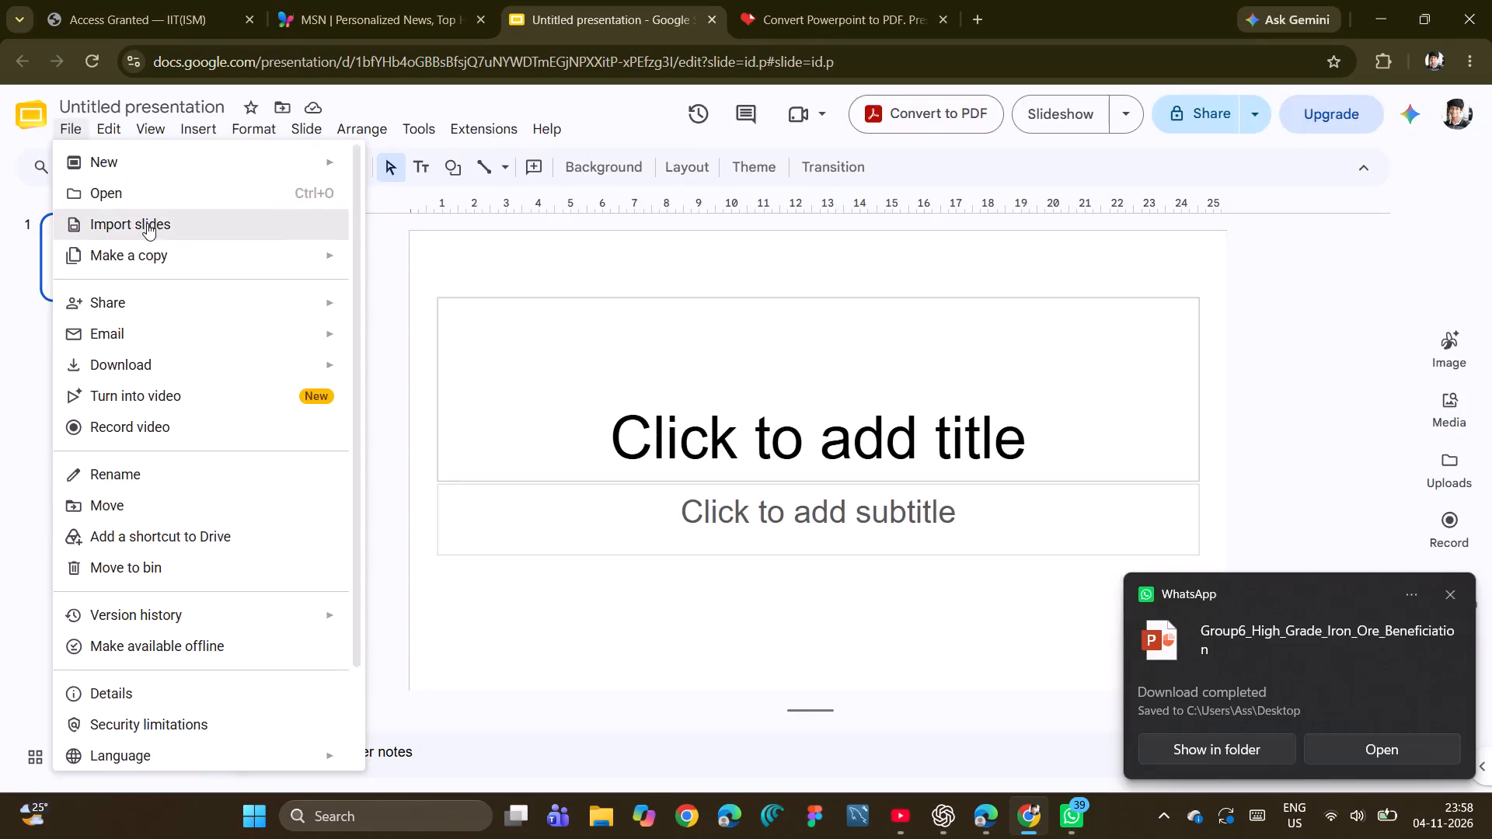
Import all slides of Group6_High_Grade_Iron_Ore_Beneficiation from the Desktop folder into the presentation, keeping the original theme.
left_click(762, 550)
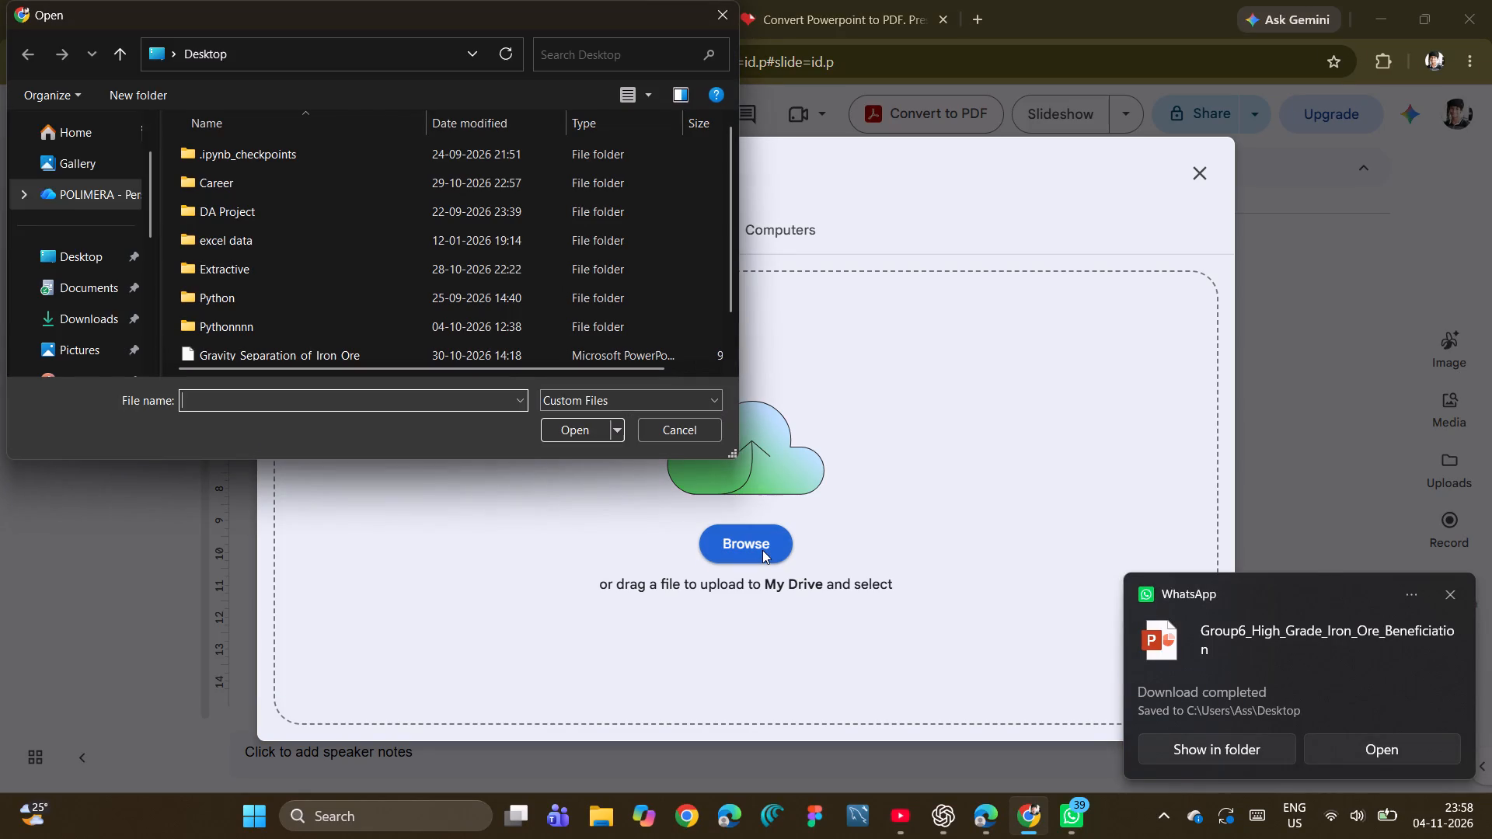
scroll(323, 336, "down", 2)
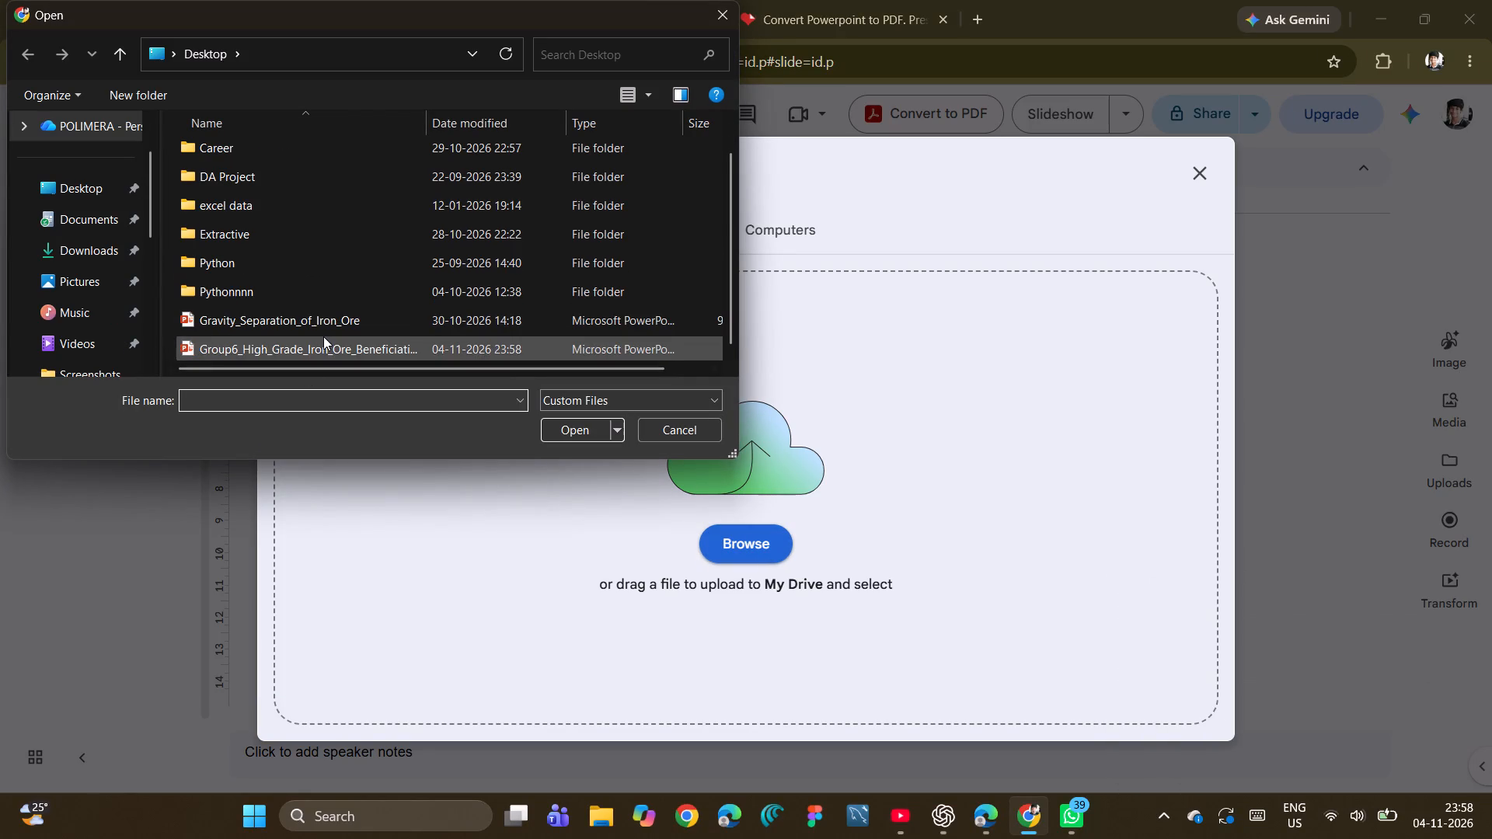
scroll(323, 336, "down", 1)
left_click(352, 343)
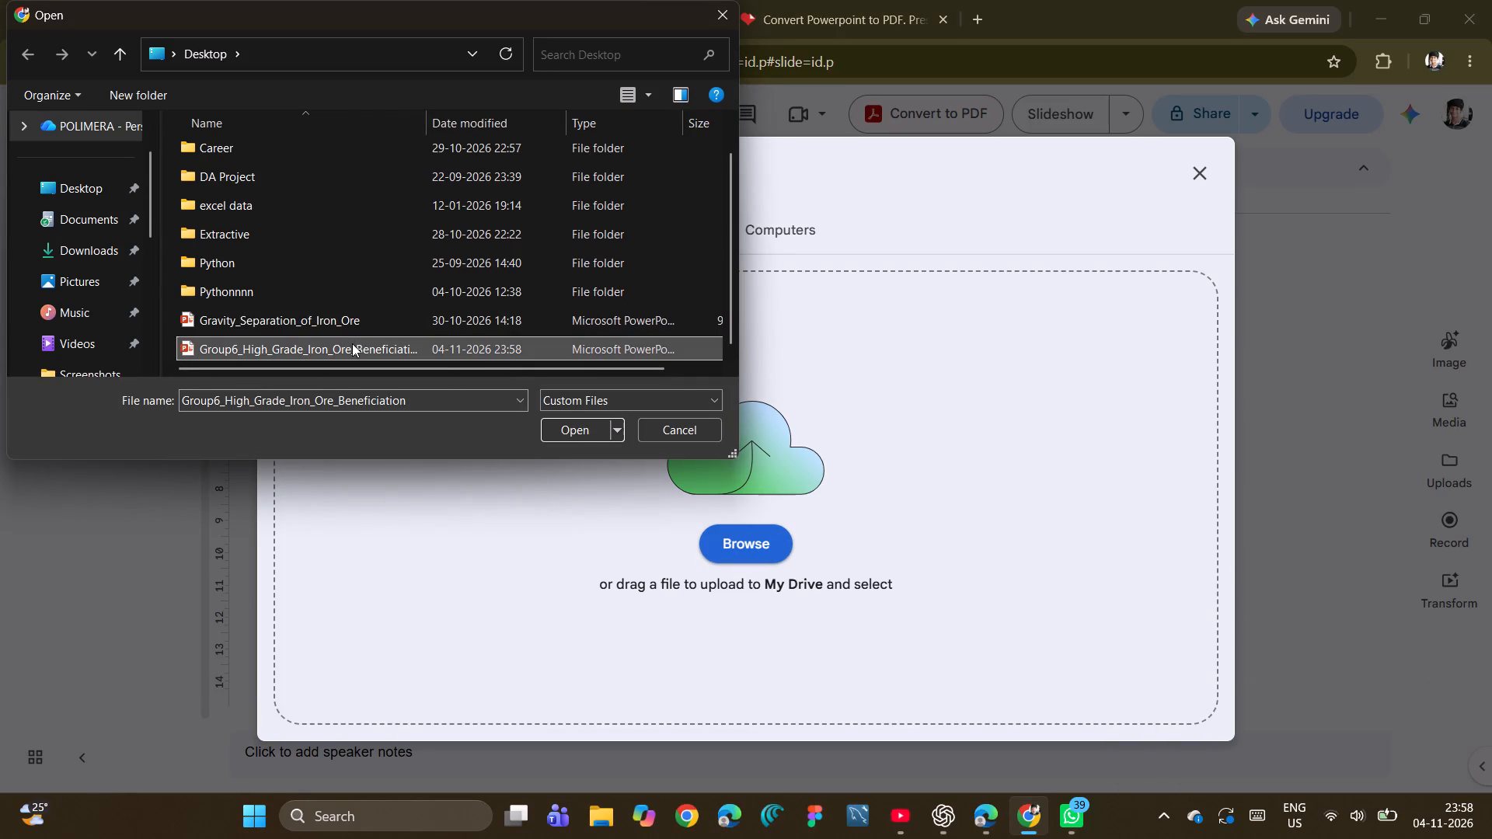
left_click(588, 427)
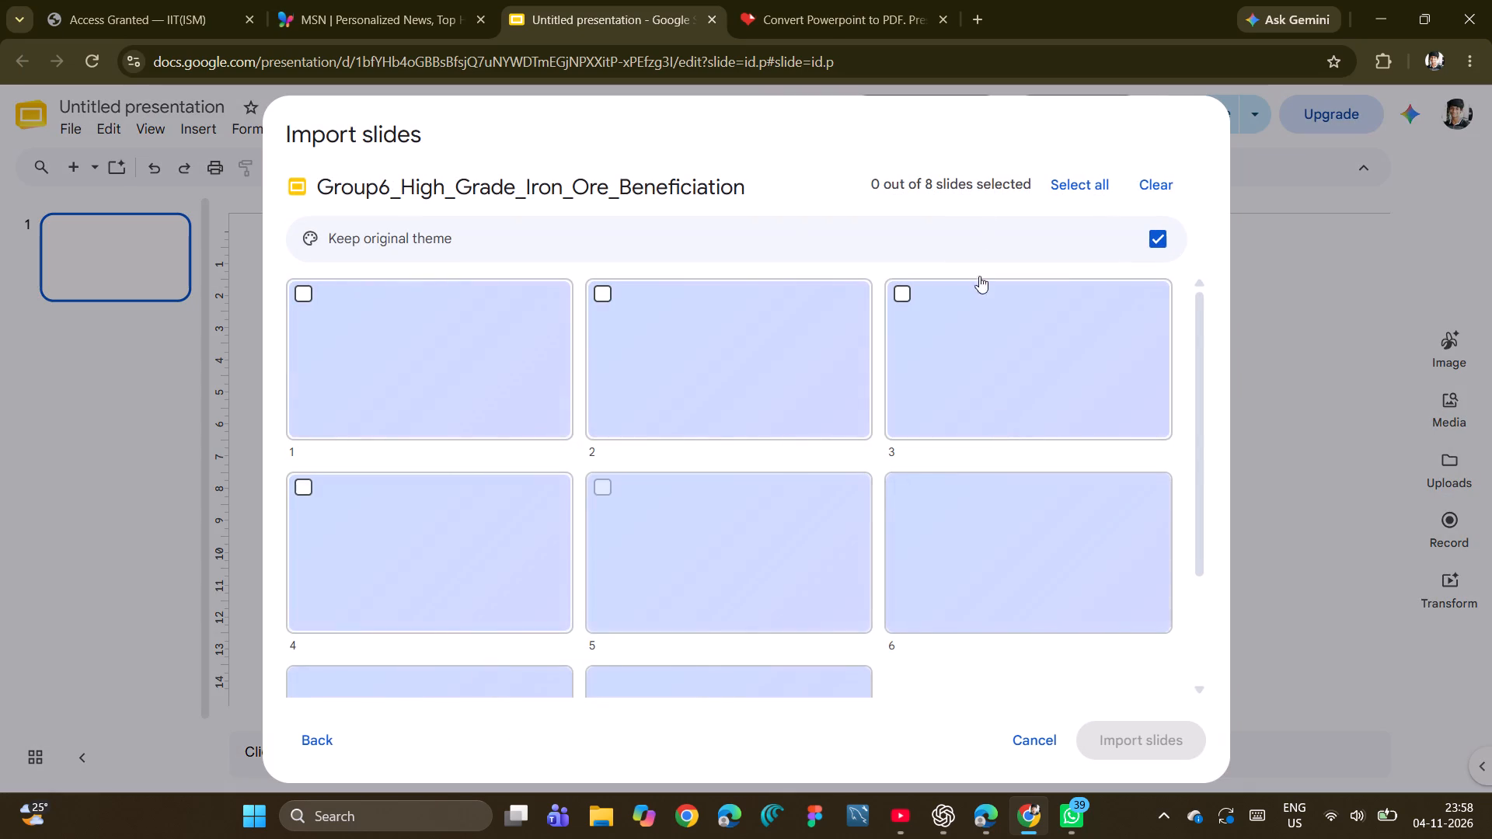
left_click(1096, 179)
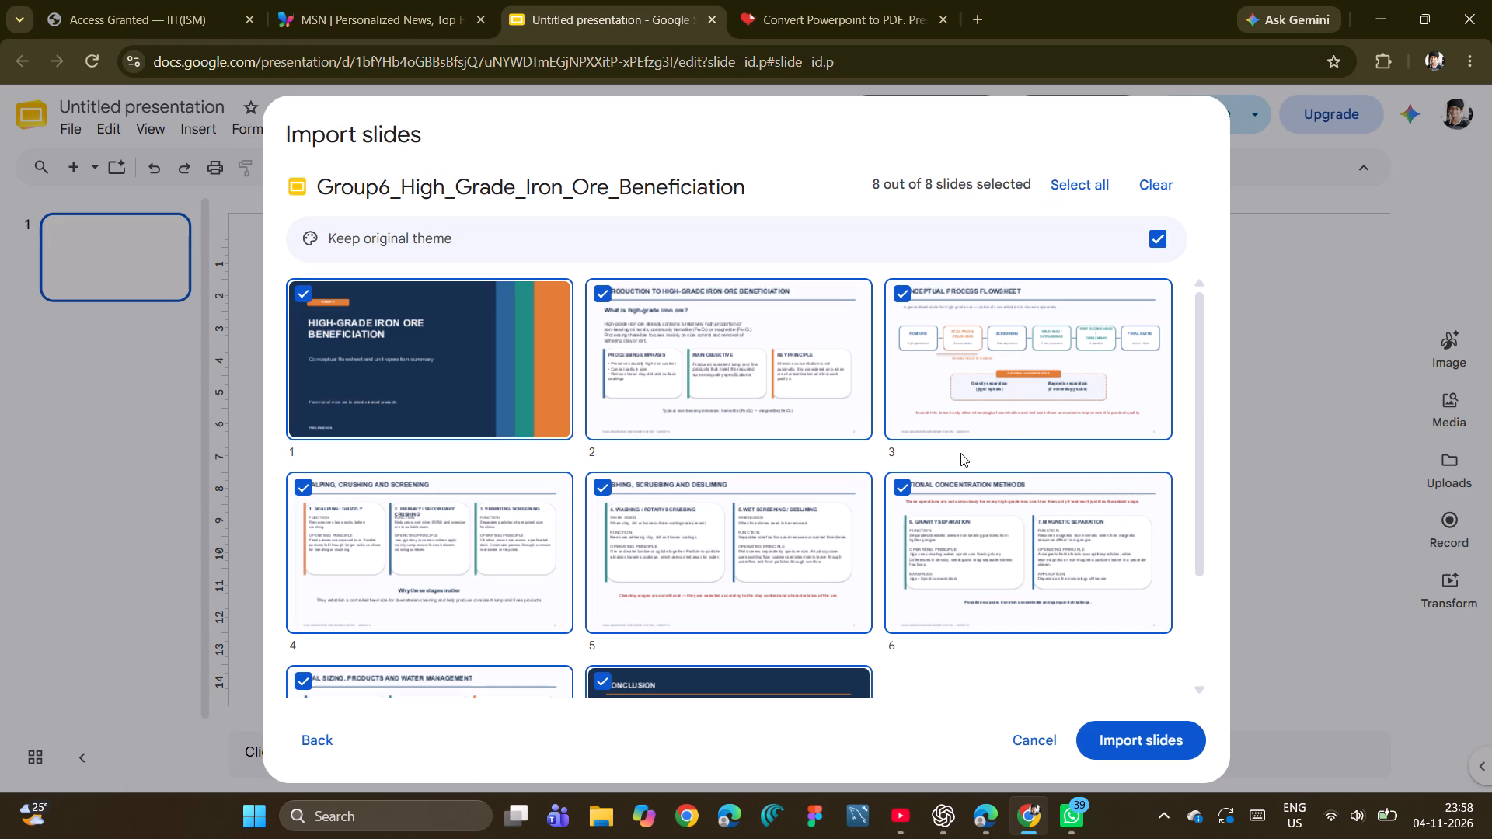
left_click(1151, 731)
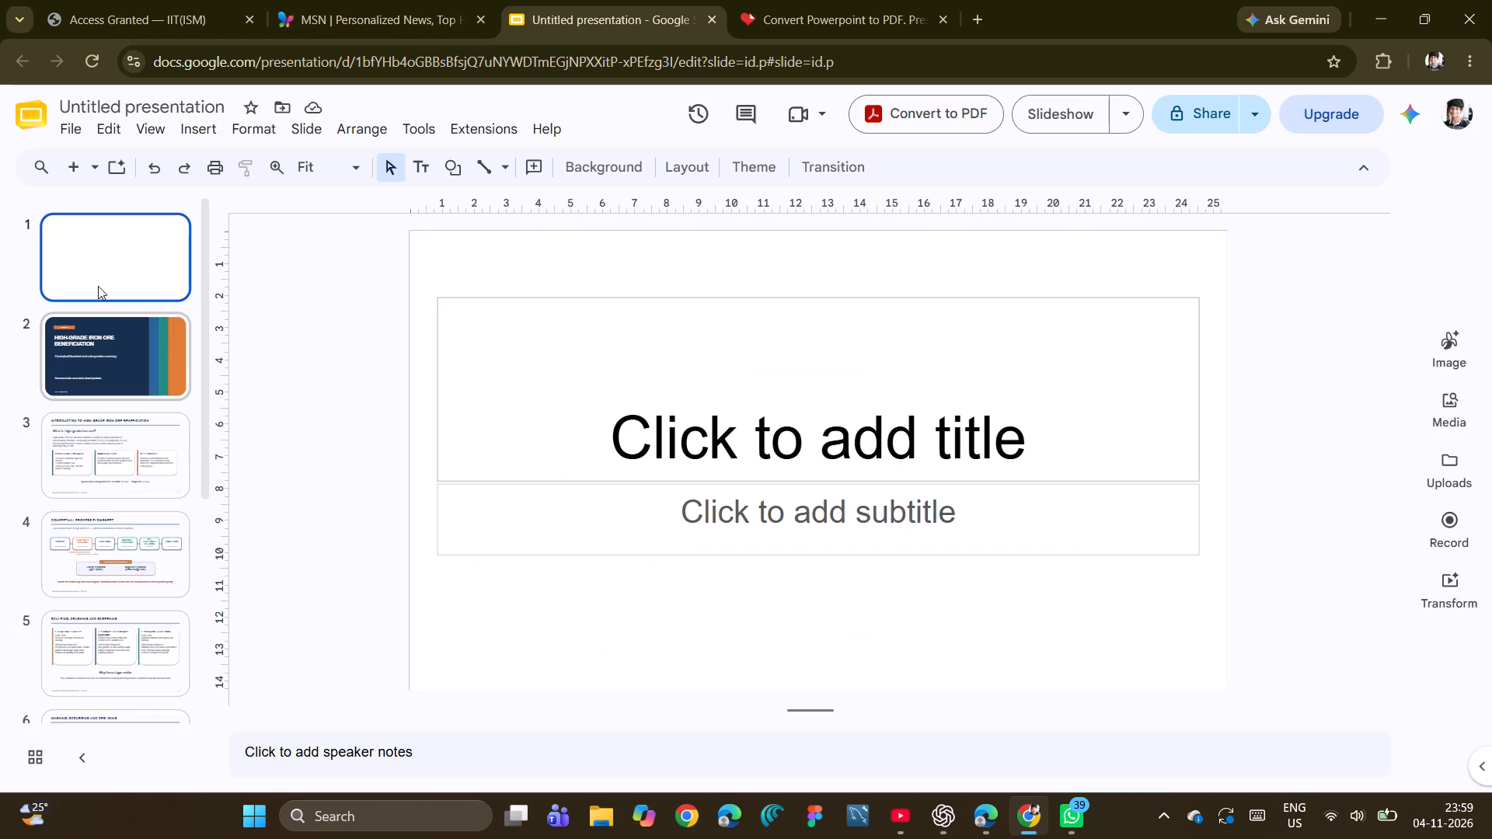
Delete the blank first slide and dismiss the suggestion to beautify the slide.
right_click(82, 273)
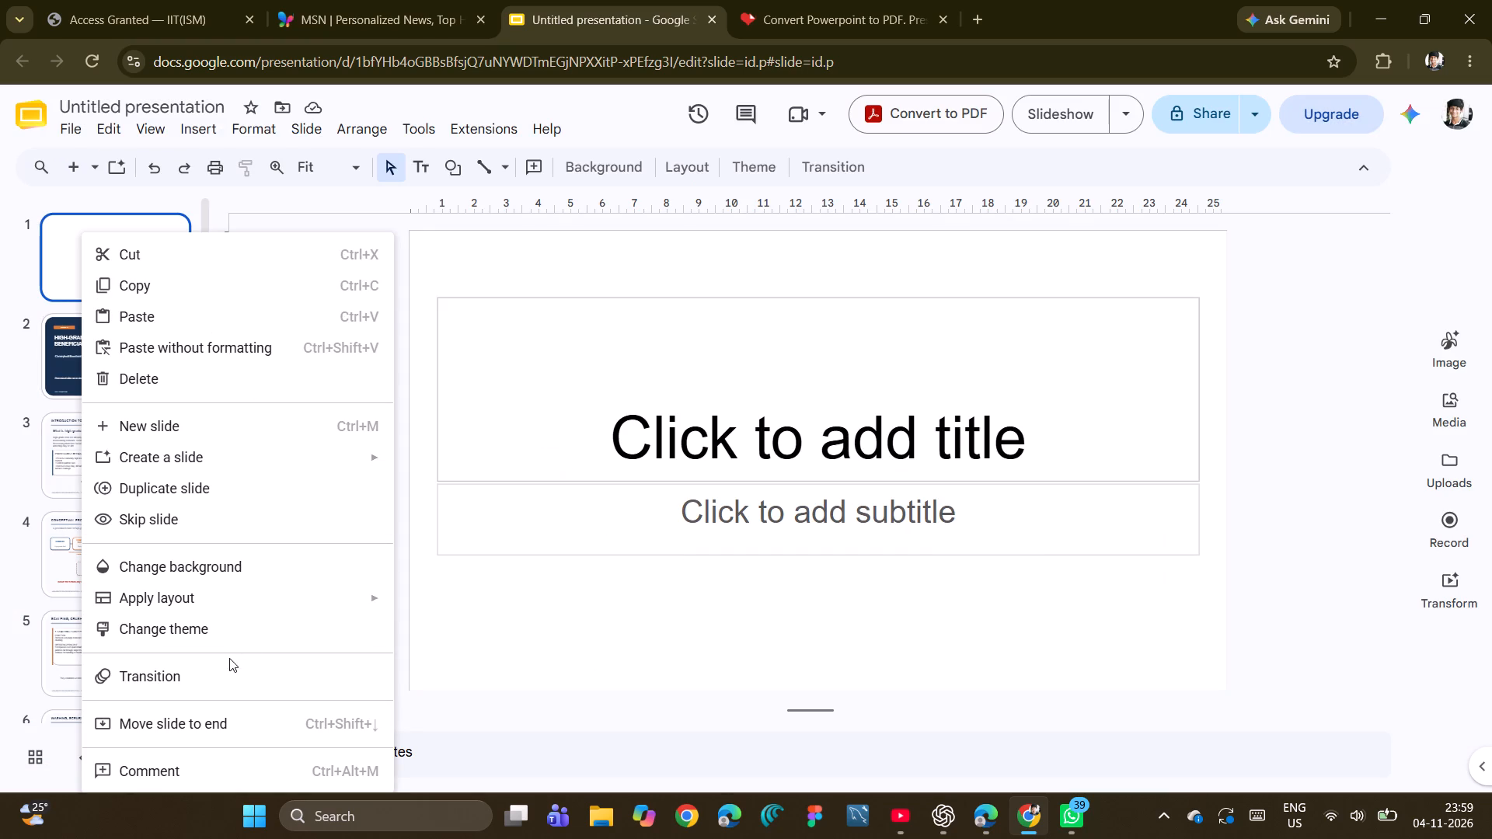
left_click(206, 371)
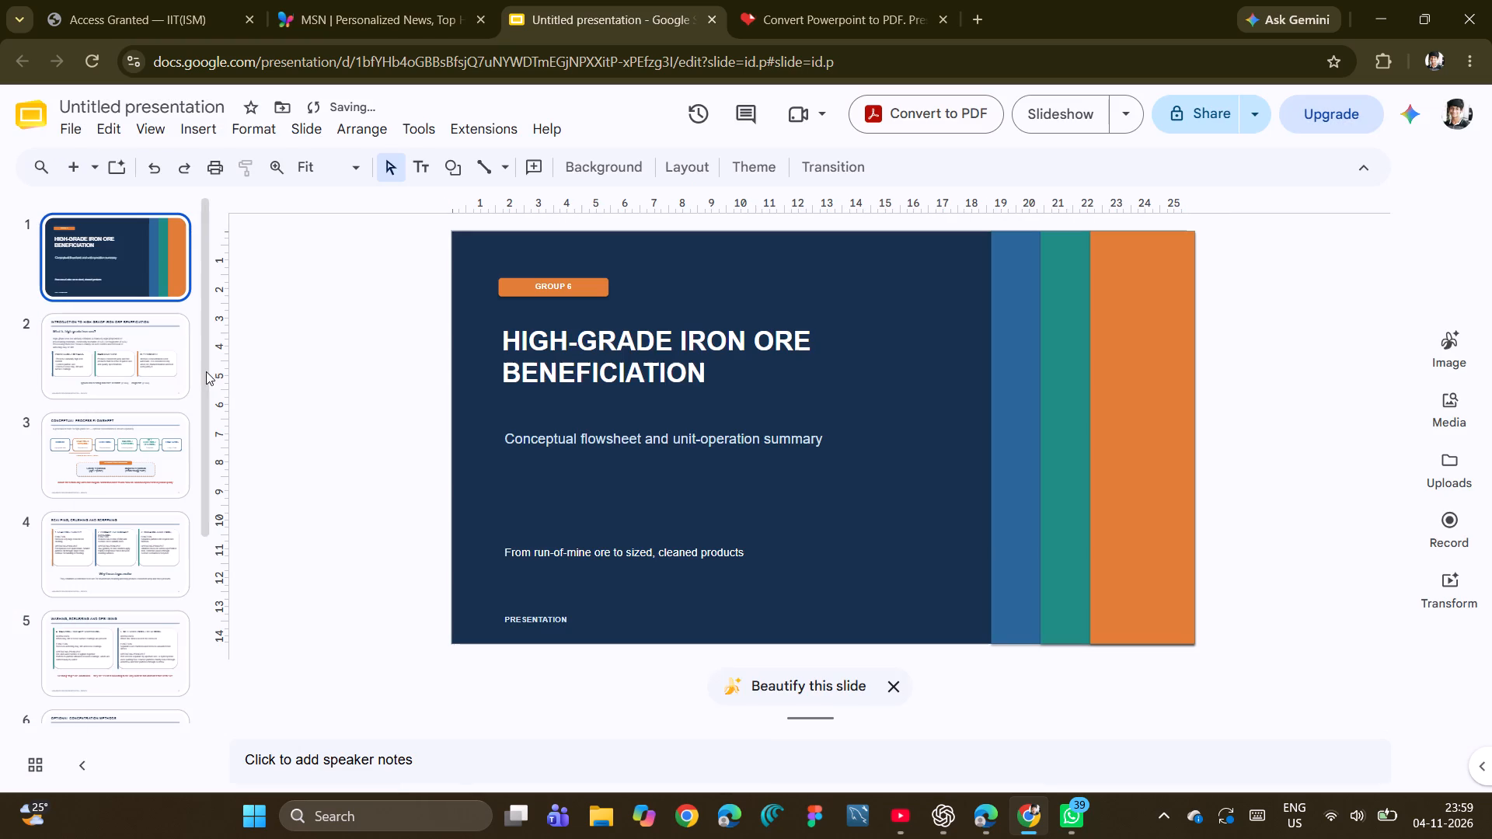
left_click(898, 691)
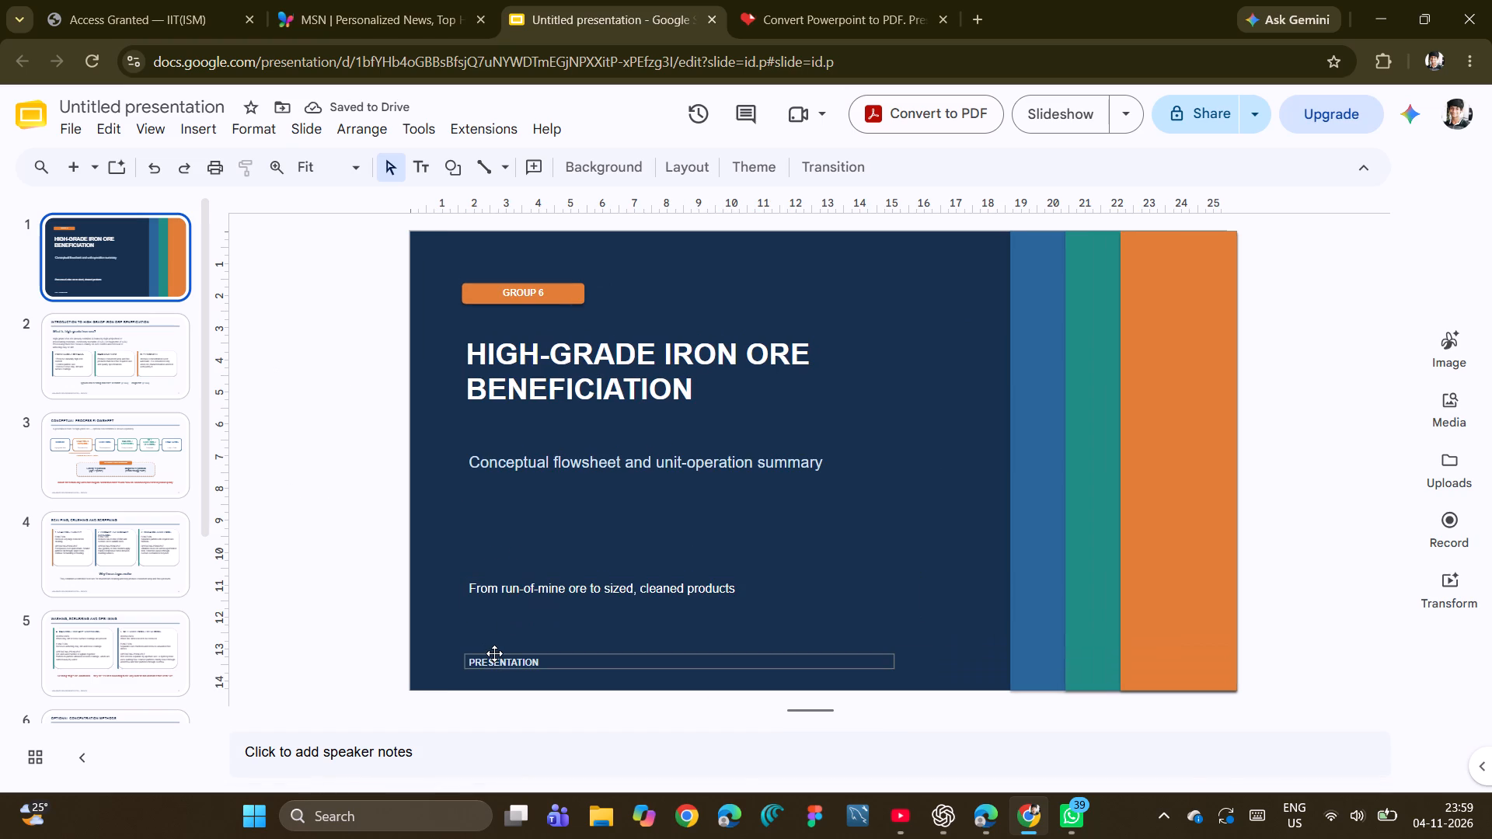
Delete the "PRESENTATION" text box near the bottom of the title slide.
left_click(494, 653)
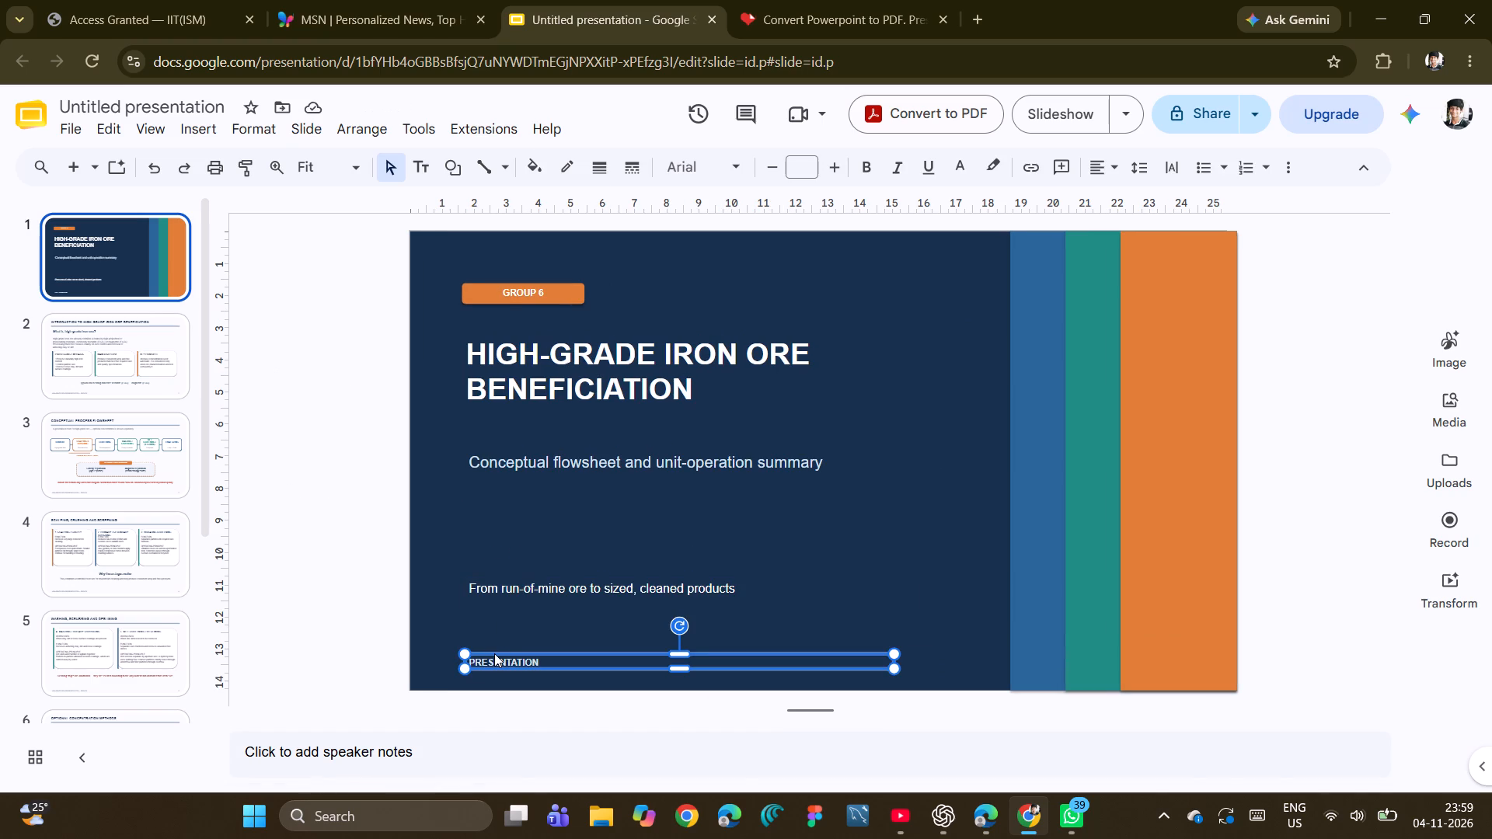
key("BackSpace")
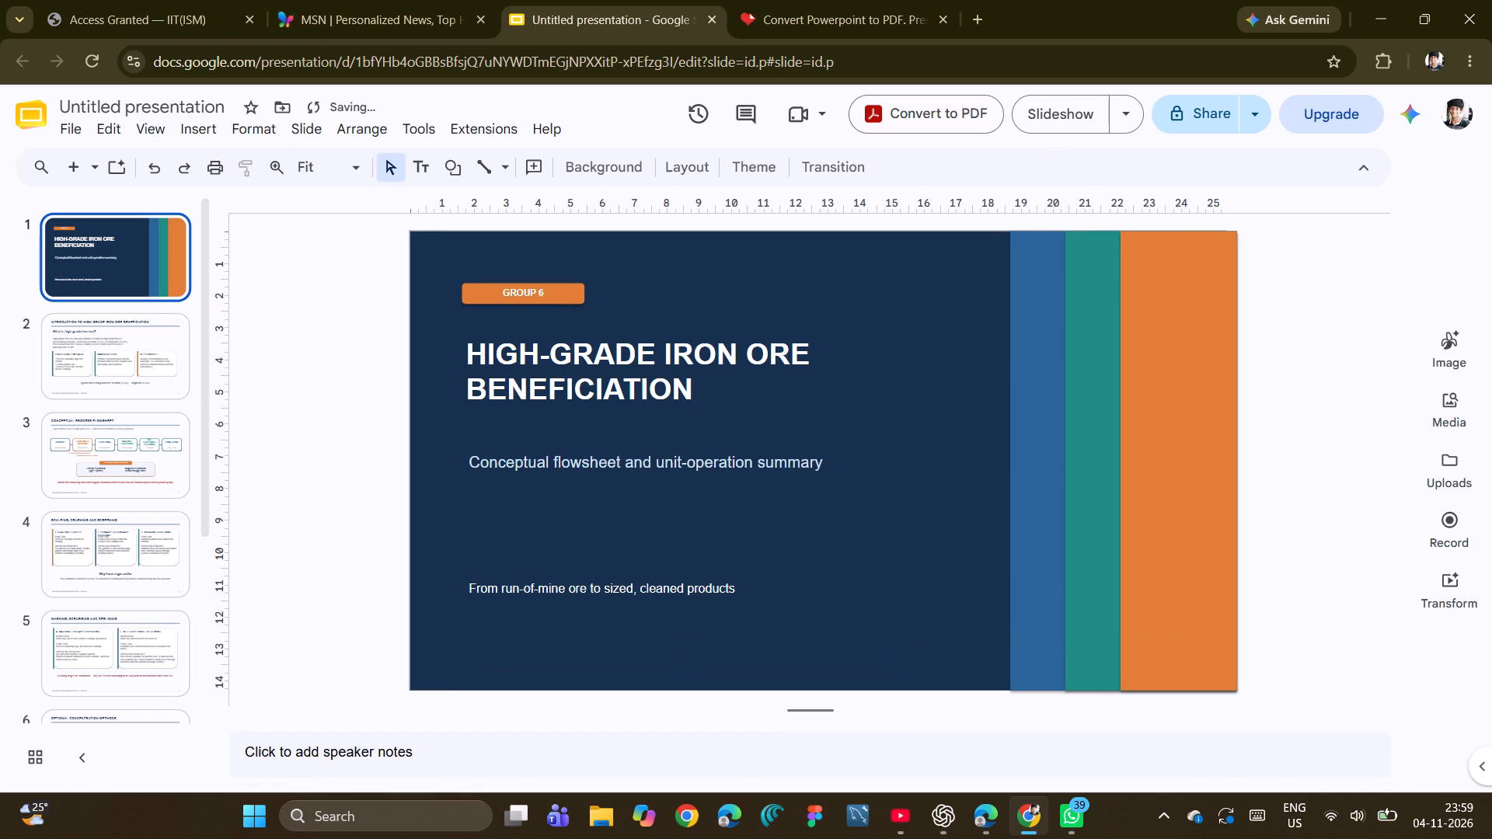
Move the "From run-of-mine ore to sized, cleaned products" text box up, closer beneath the subtitle on the title slide.
left_click(593, 583)
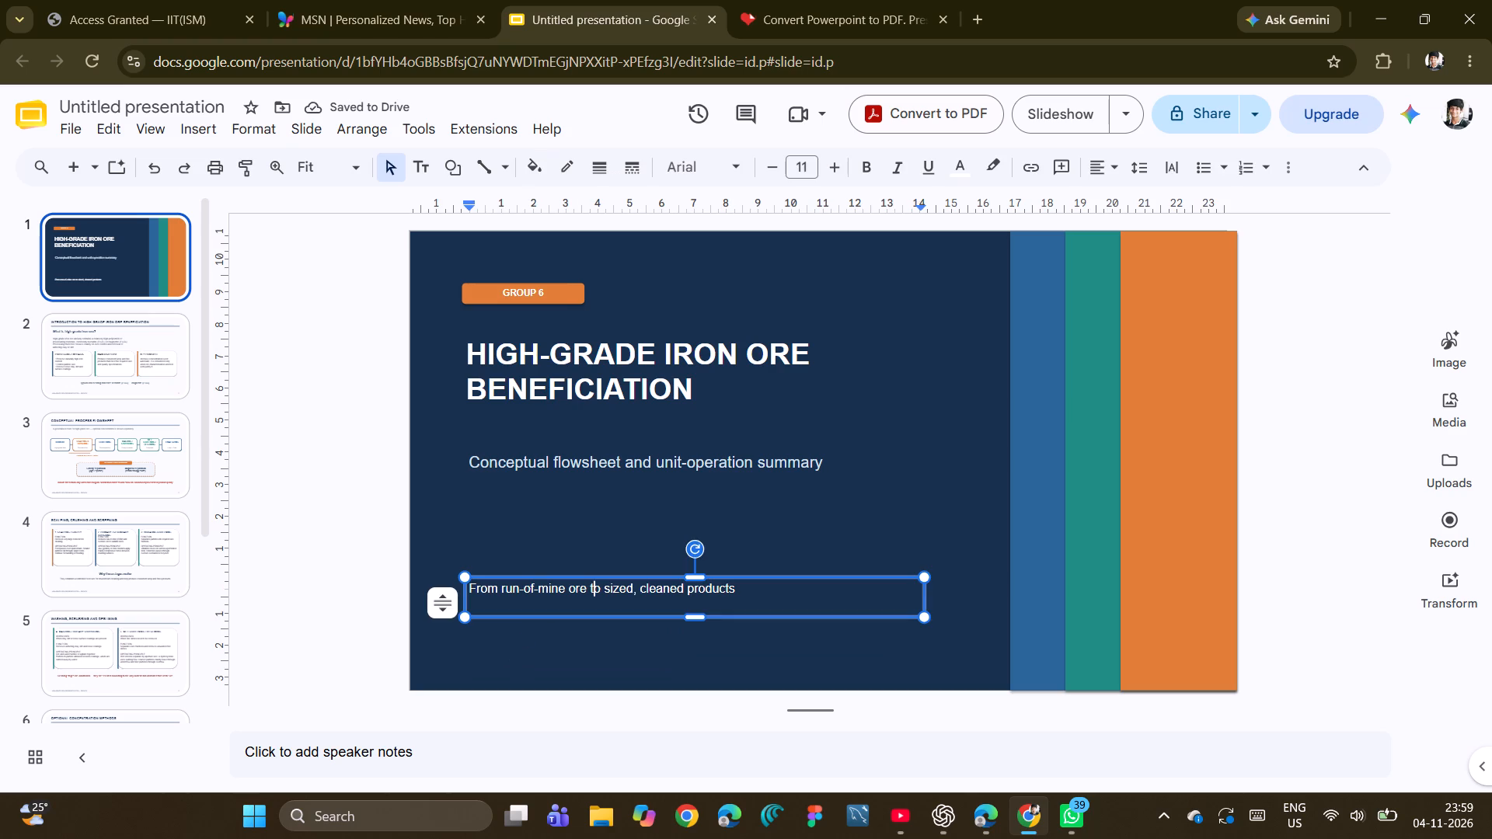
left_click_drag(764, 578, 764, 520)
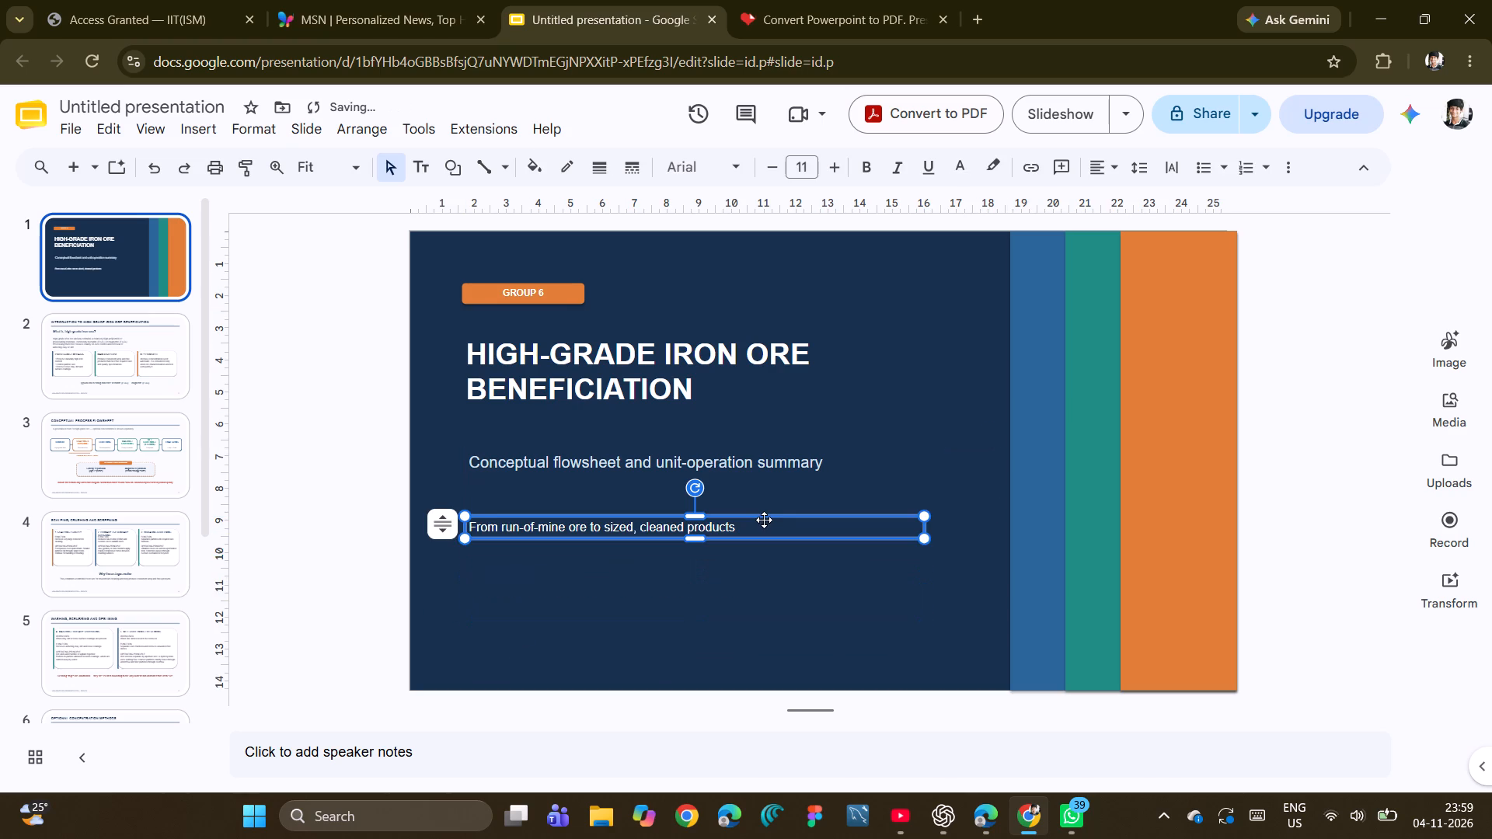
Duplicate the "From run-of-mine ore" text box and place the copy near the slide's bottom, roughly in line with the original's left edge.
key("ctrl+d")
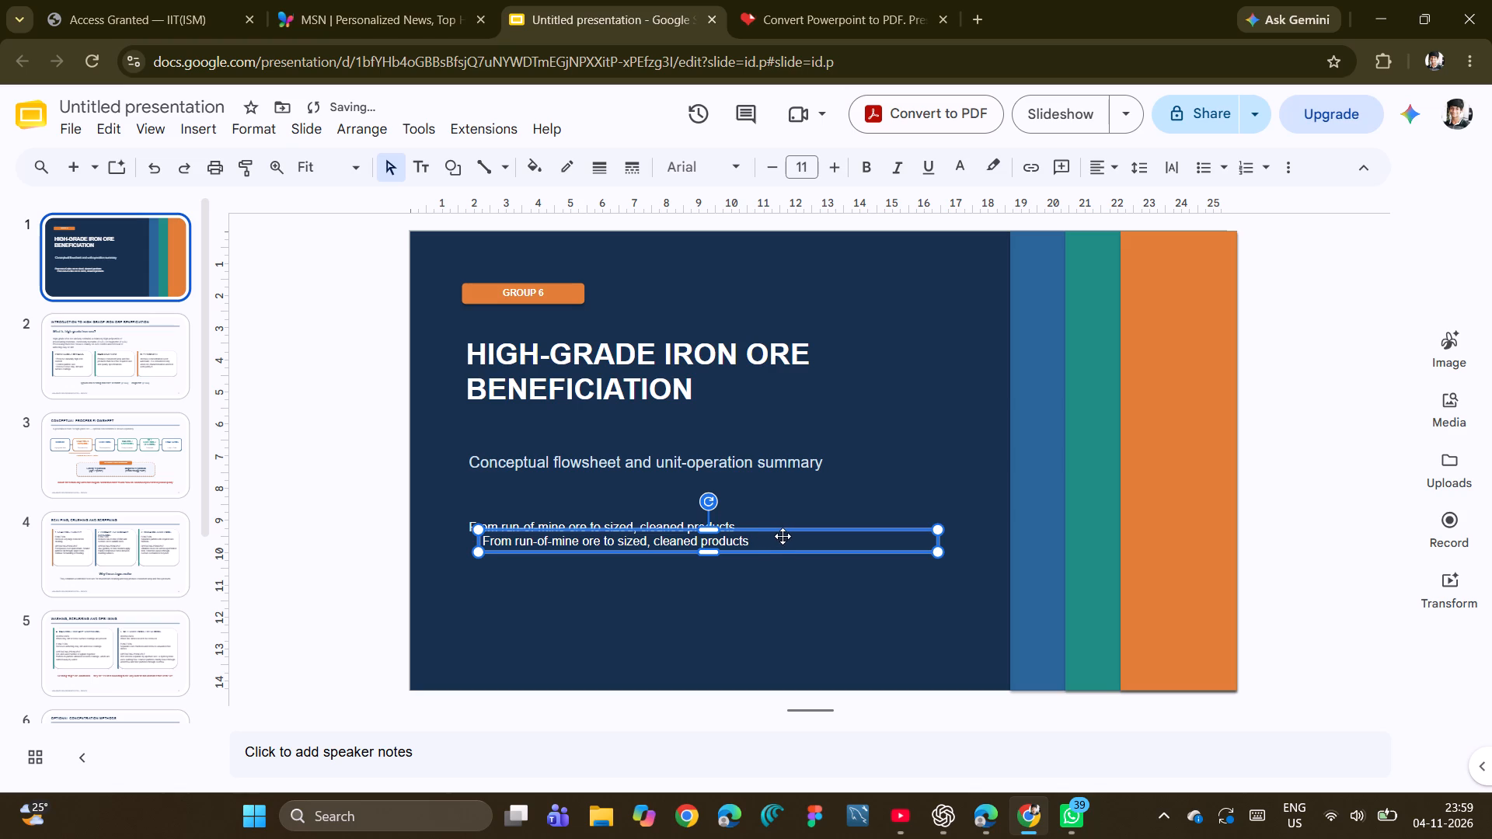
left_click_drag(783, 535, 769, 619)
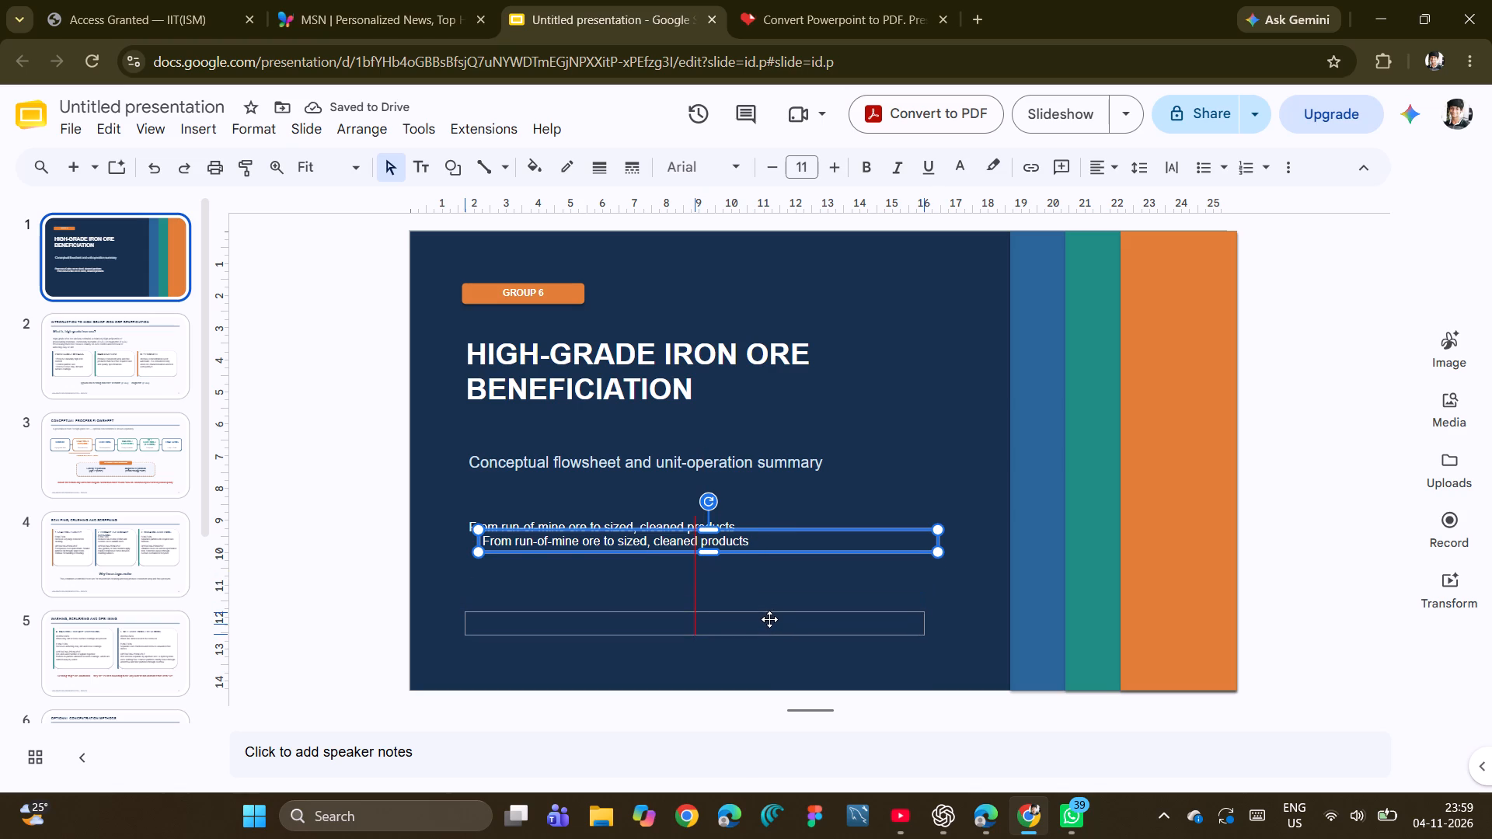
left_click_drag(769, 619, 772, 621)
left_click(772, 621)
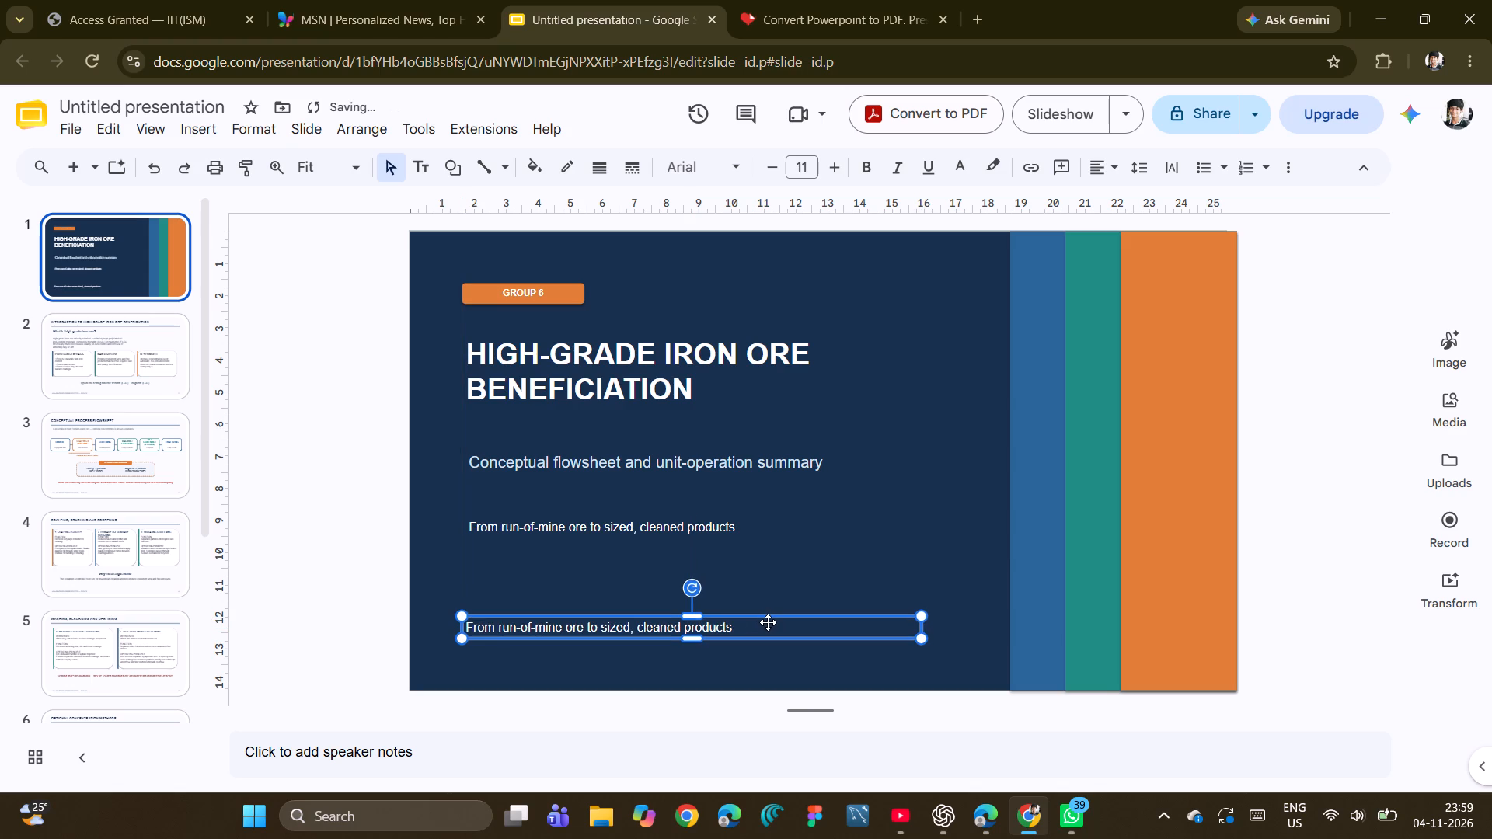
key("Up")
key("Up")
key("Up")
key("Up")
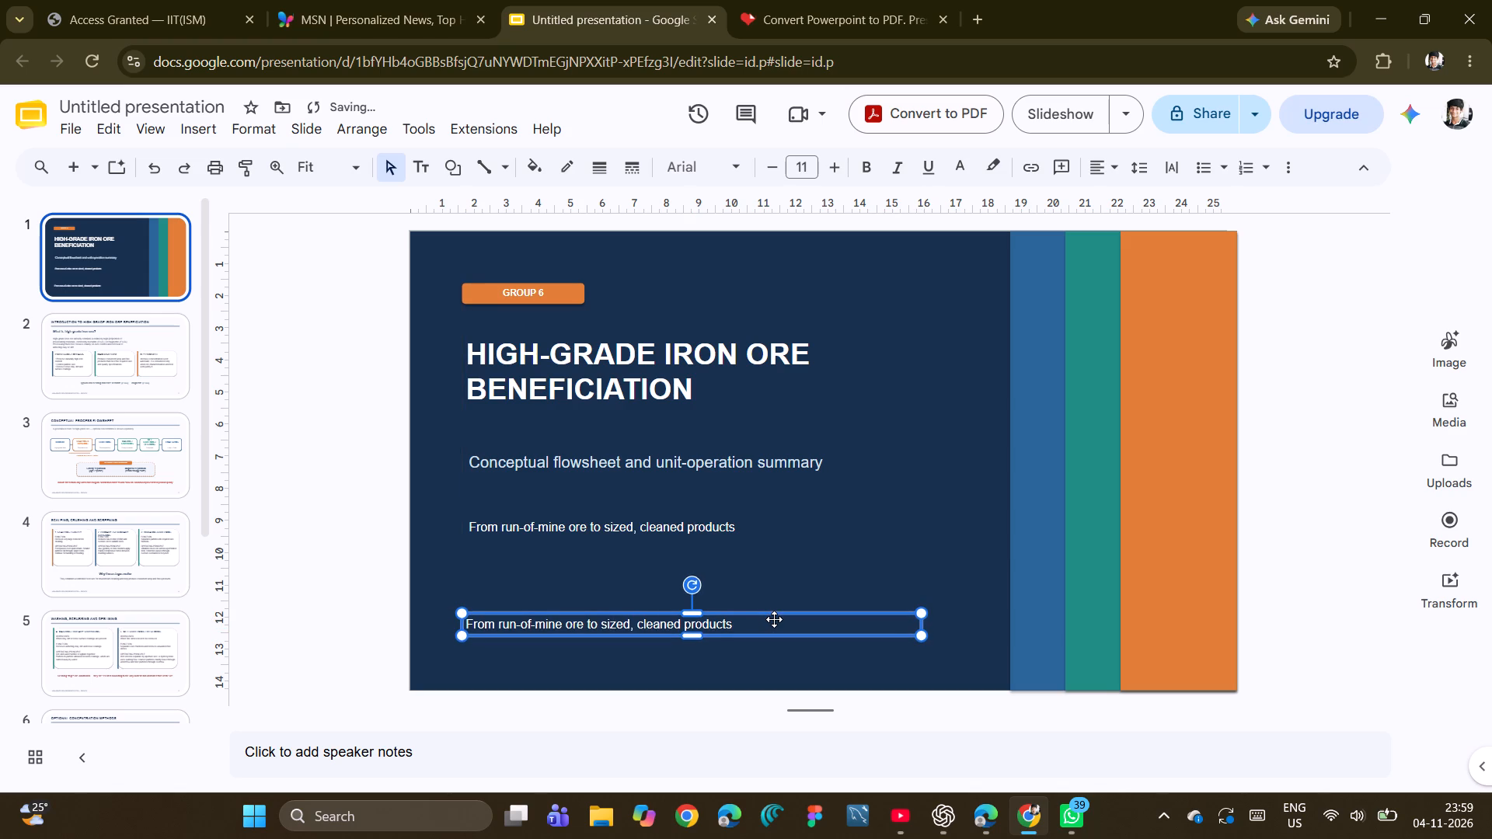
left_click(764, 715)
left_click(355, 623)
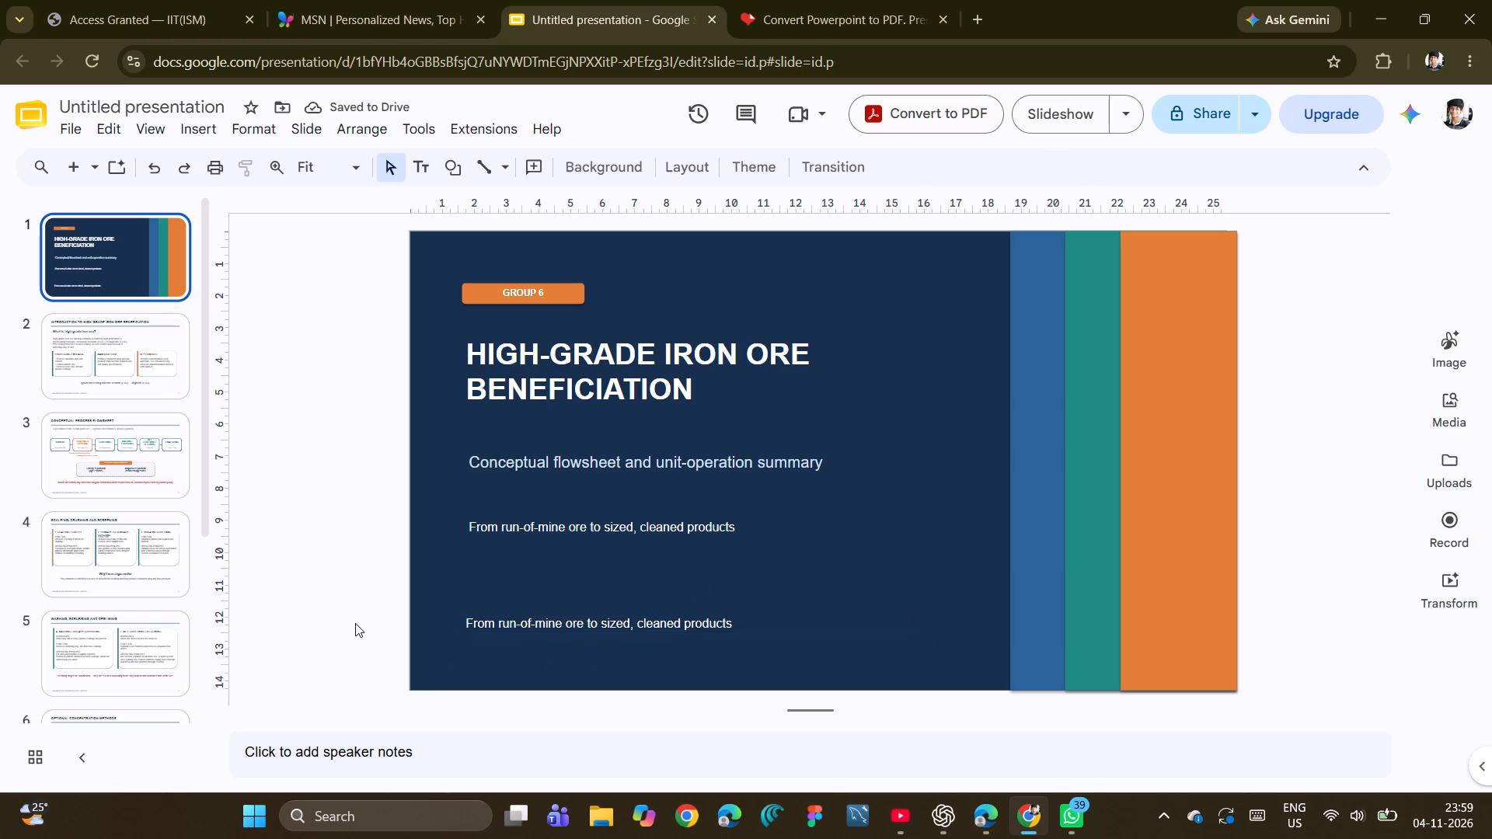
Review the imported slides from the introduction through to the conclusion.
left_click(108, 349)
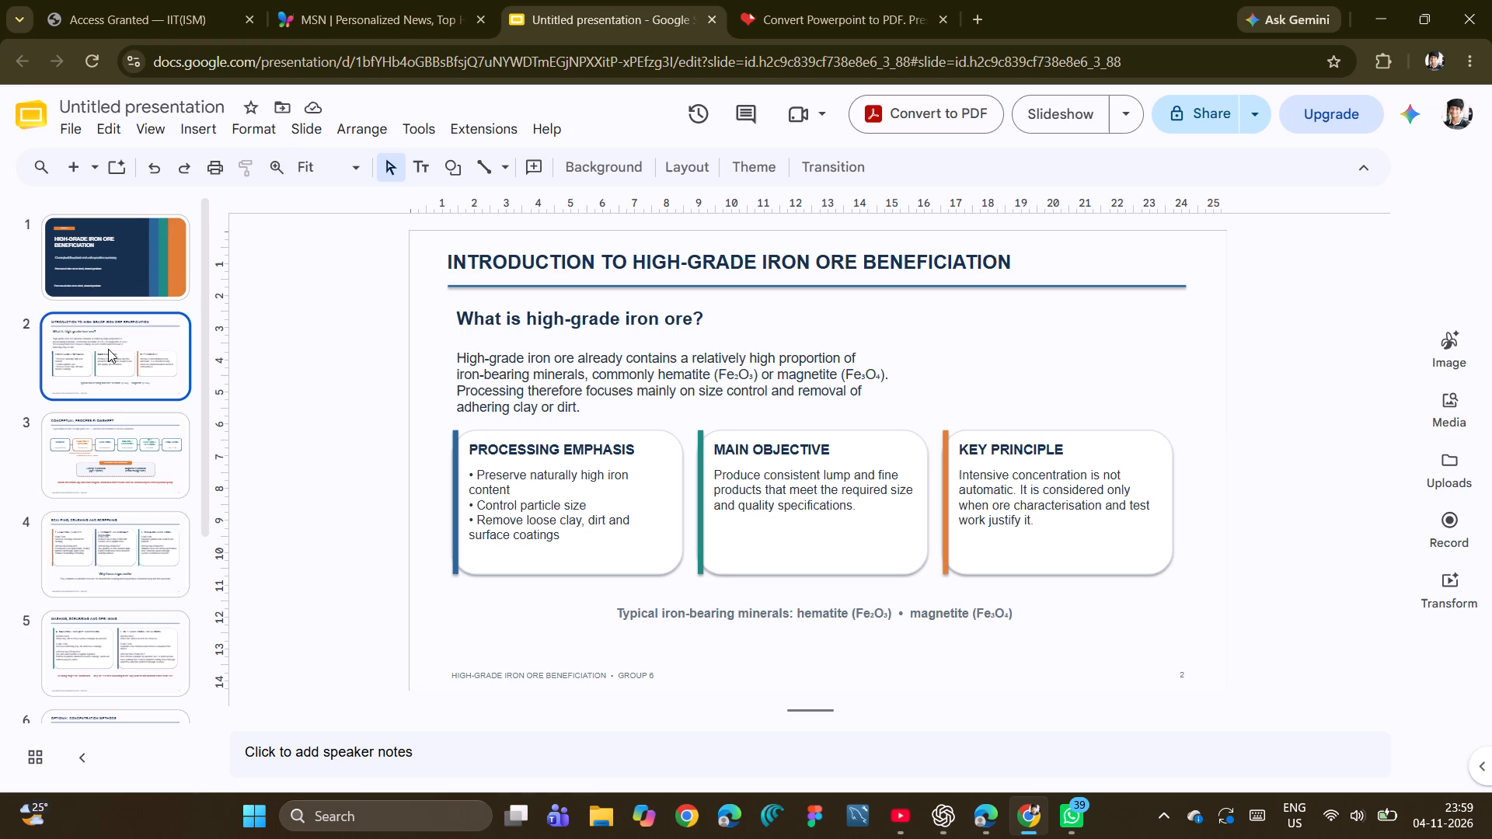
left_click(134, 463)
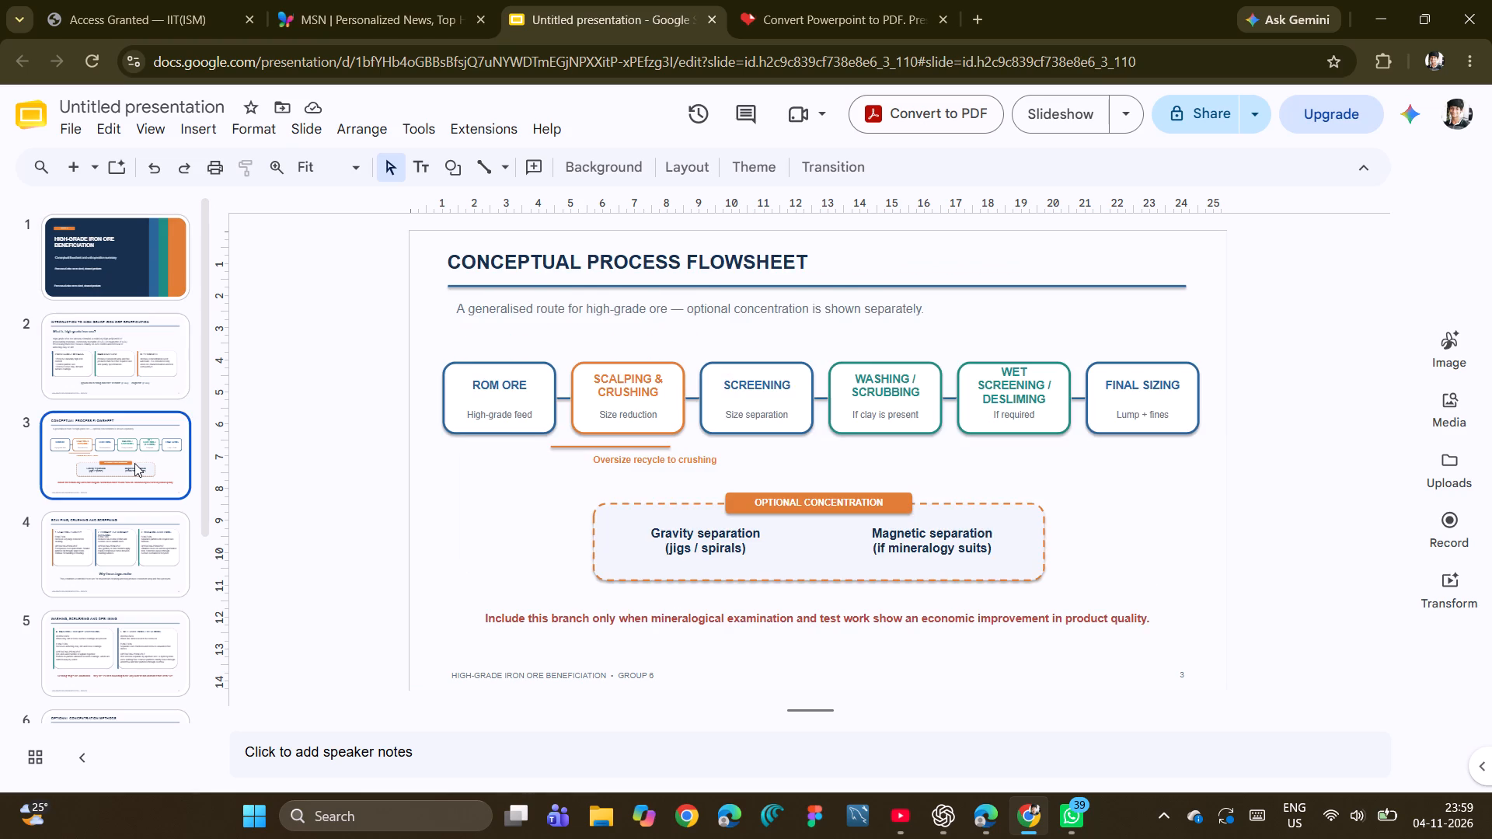
left_click(127, 542)
left_click(121, 635)
scroll(121, 635, "down", 1)
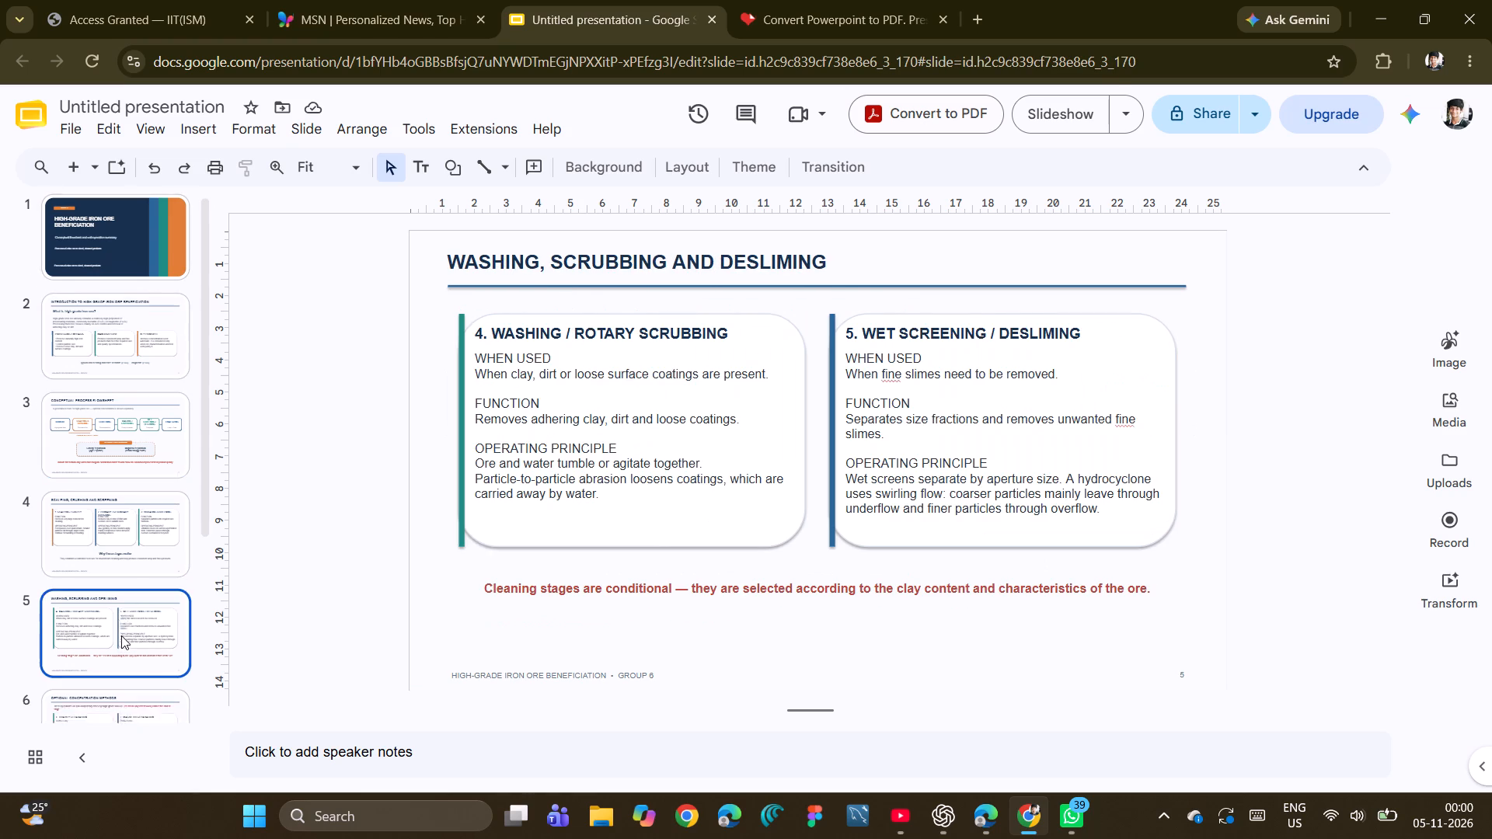
scroll(121, 635, "down", 3)
left_click(124, 564)
left_click(114, 653)
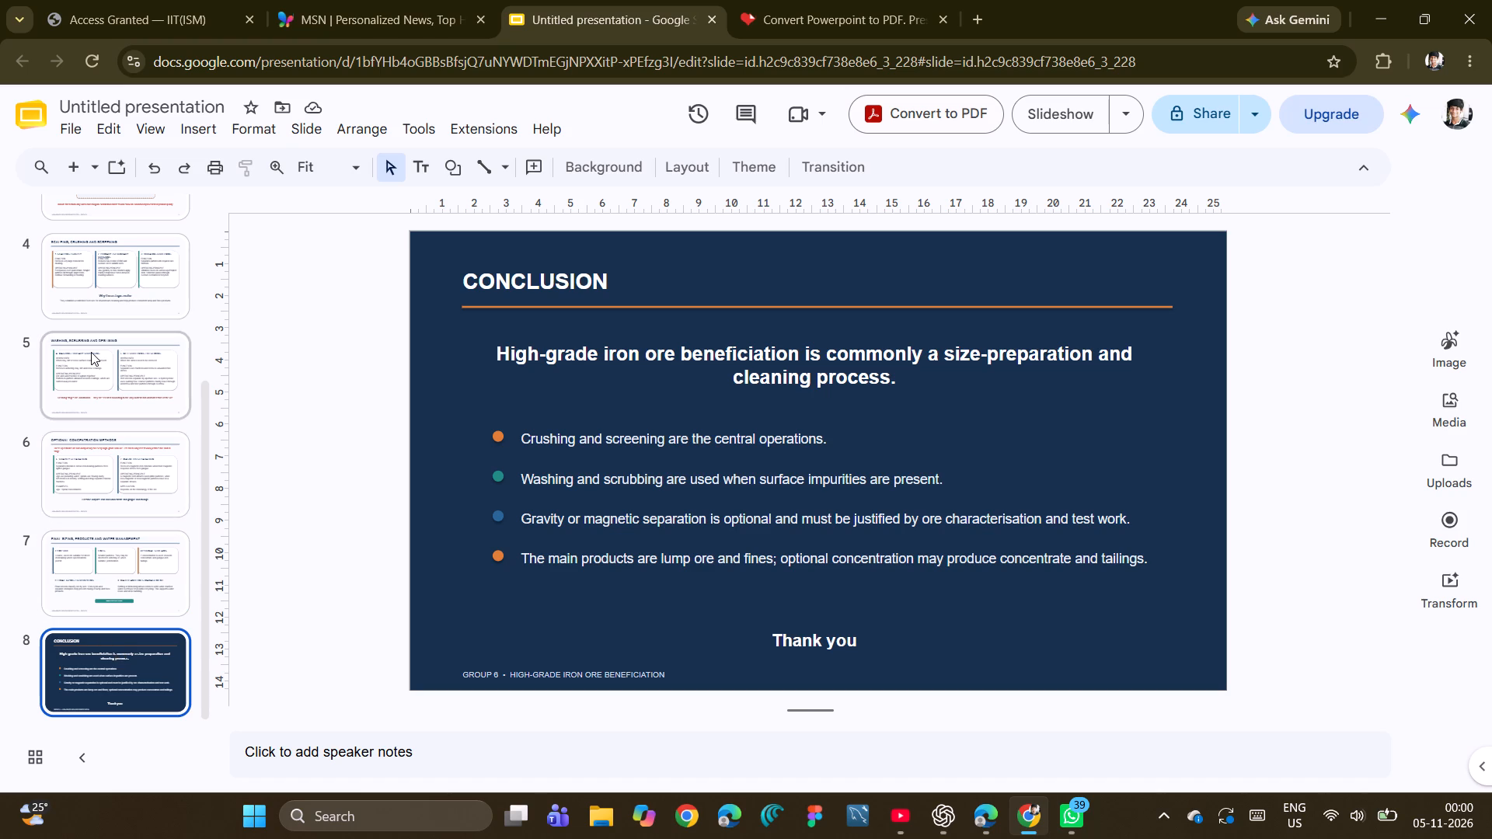
On slide 4, move the Primary / Secondary Crushing body text down slightly so it clears the two-line heading.
scroll(91, 352, "up", 7)
left_click(150, 373)
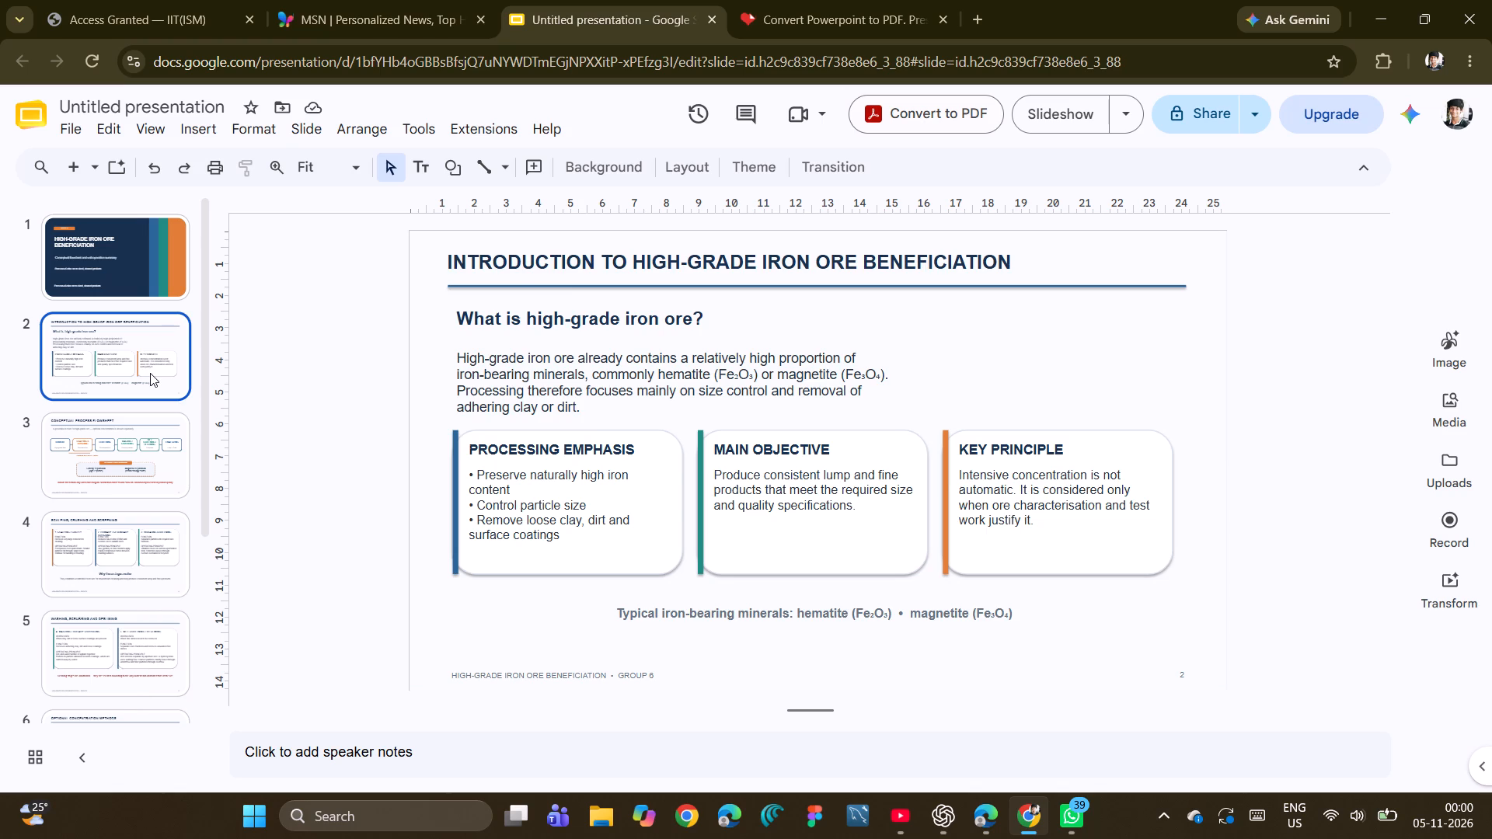
left_click(132, 444)
left_click(81, 553)
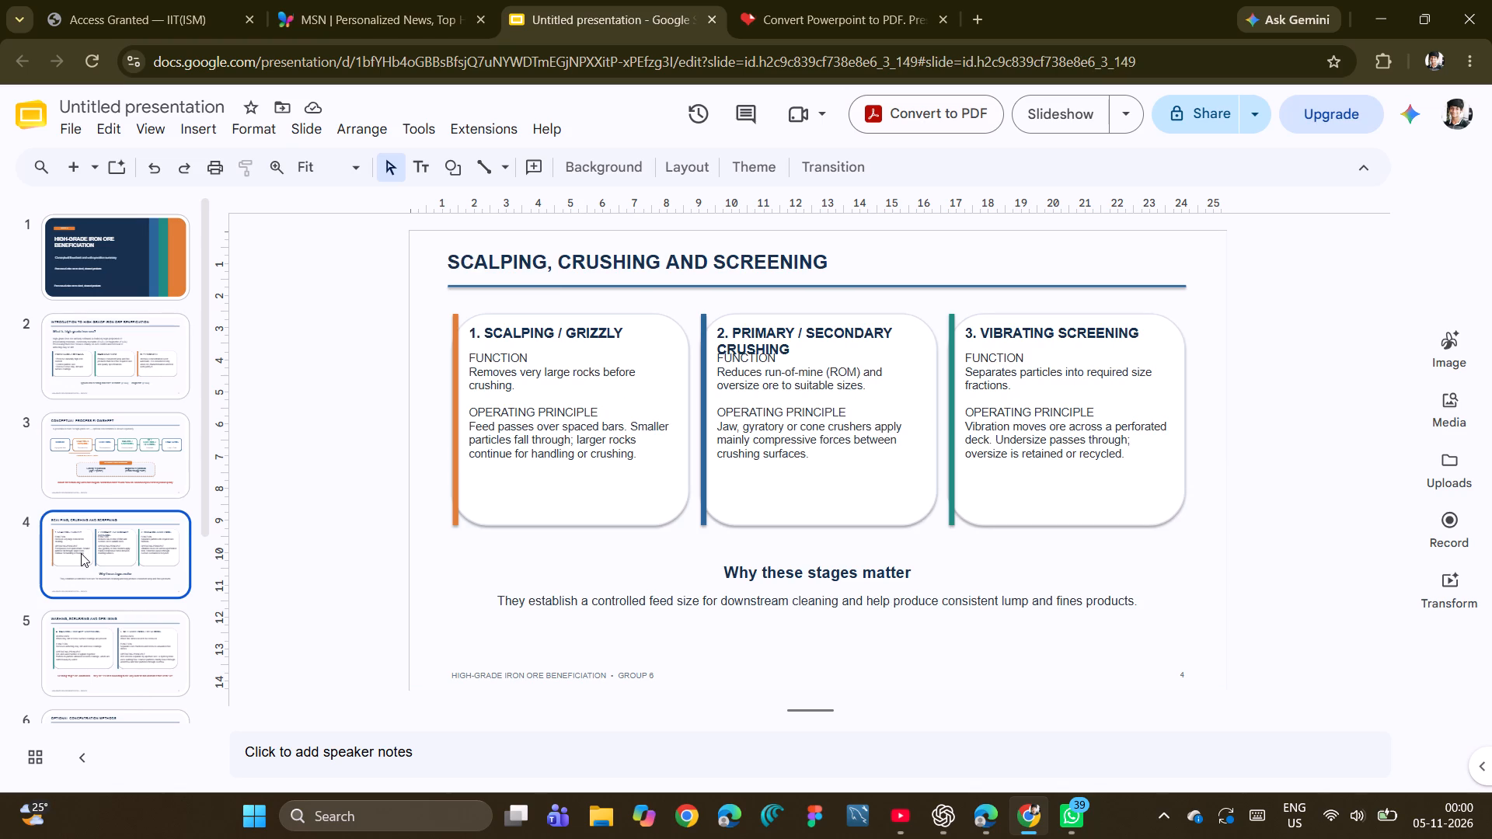
left_click(801, 496)
left_click_drag(801, 496, 800, 513)
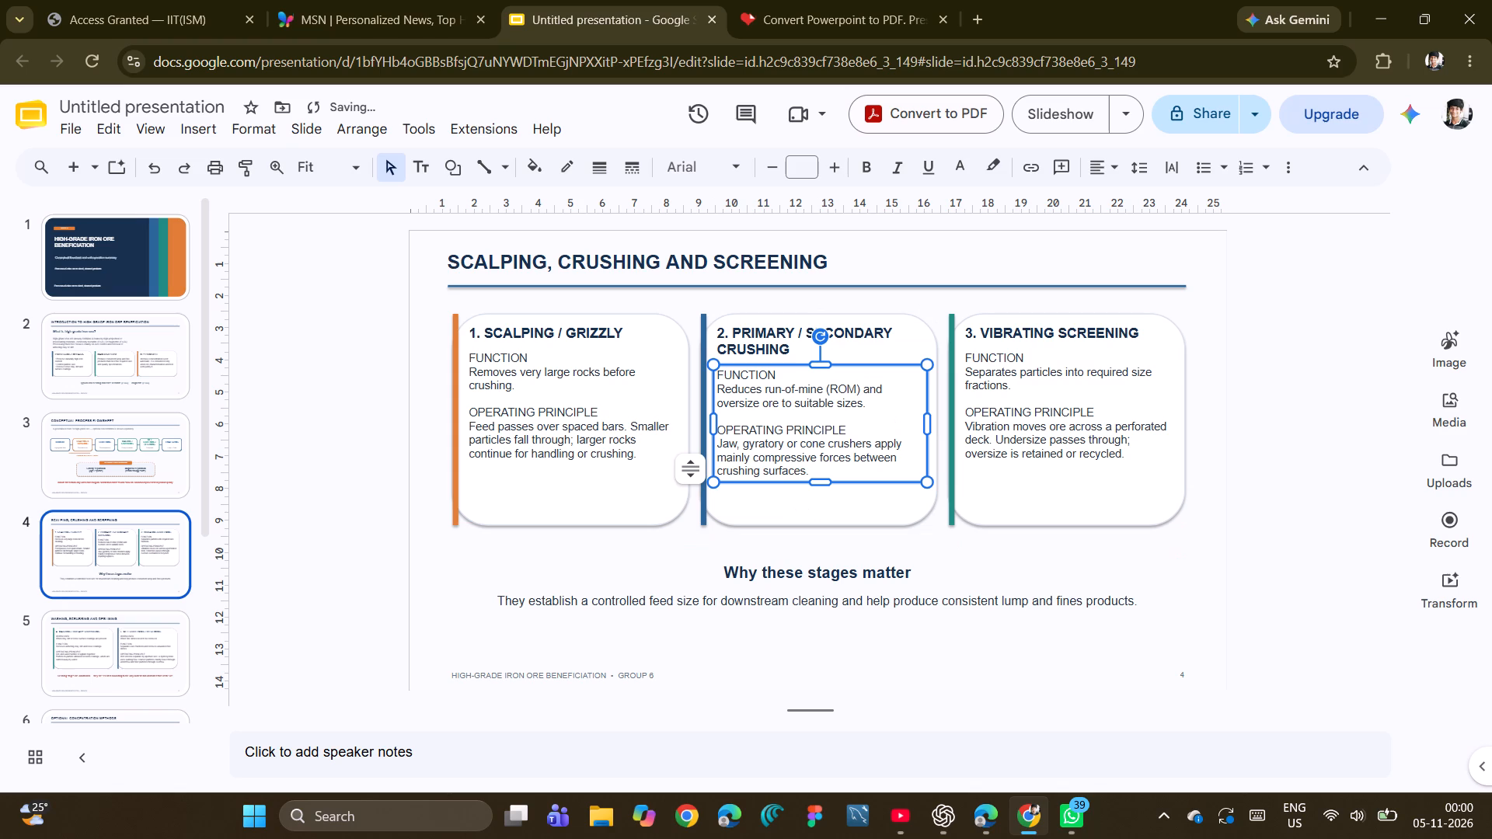
left_click_drag(870, 364, 870, 355)
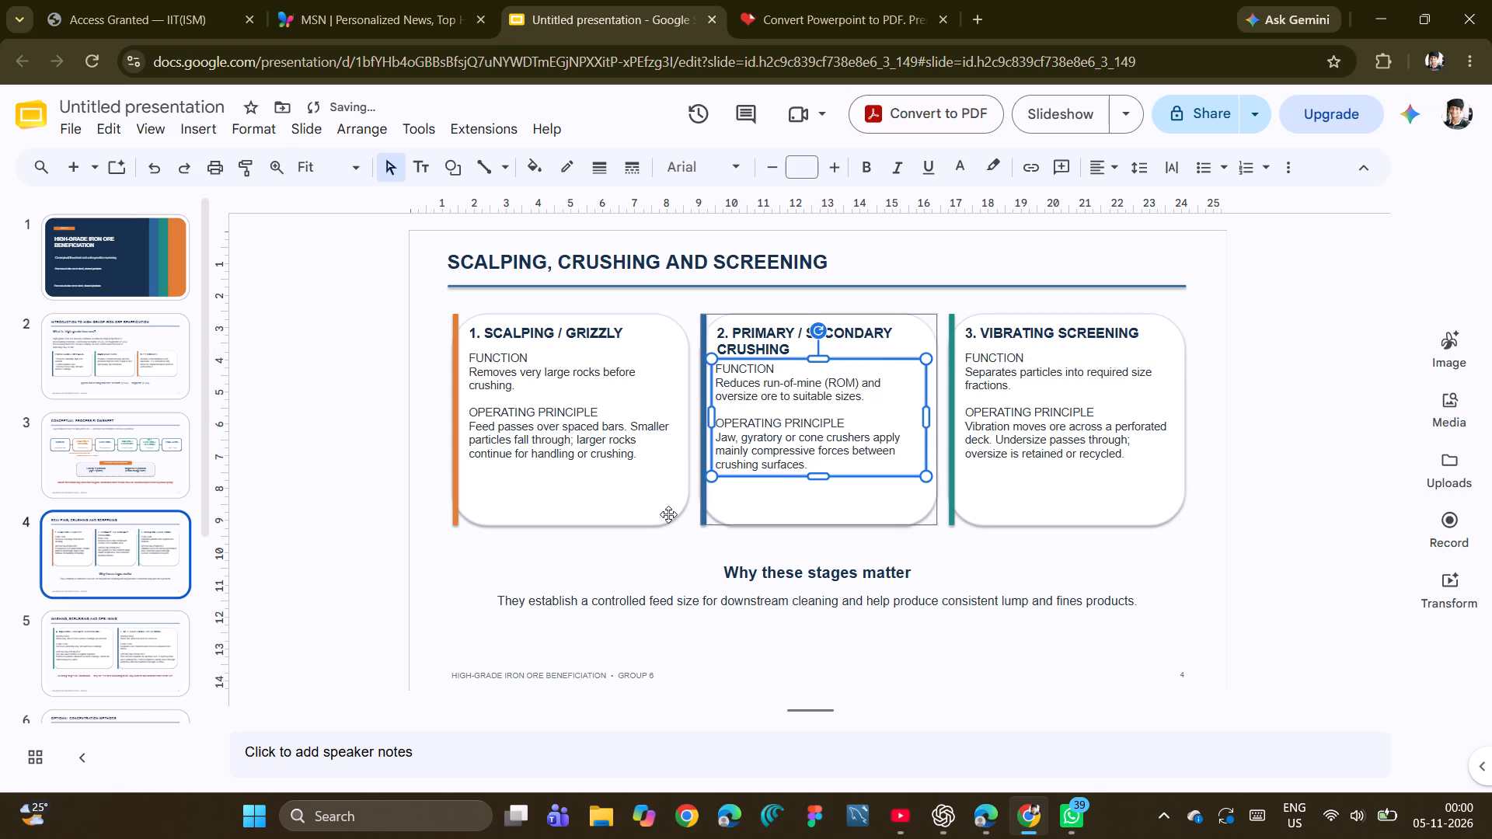
left_click(643, 552)
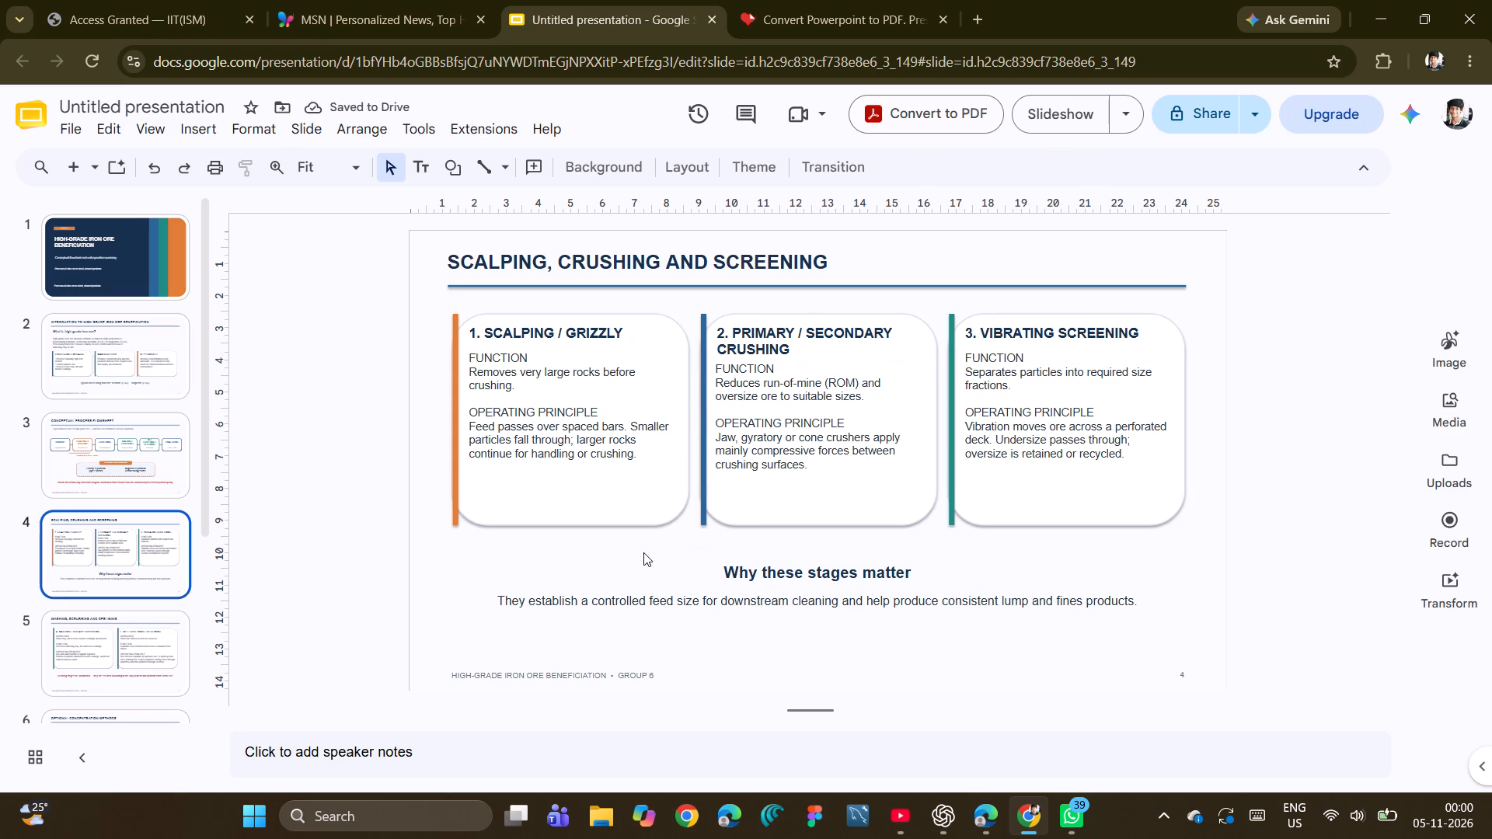
Delete the blue, green and orange vertical bands from the title slide.
left_click(112, 468)
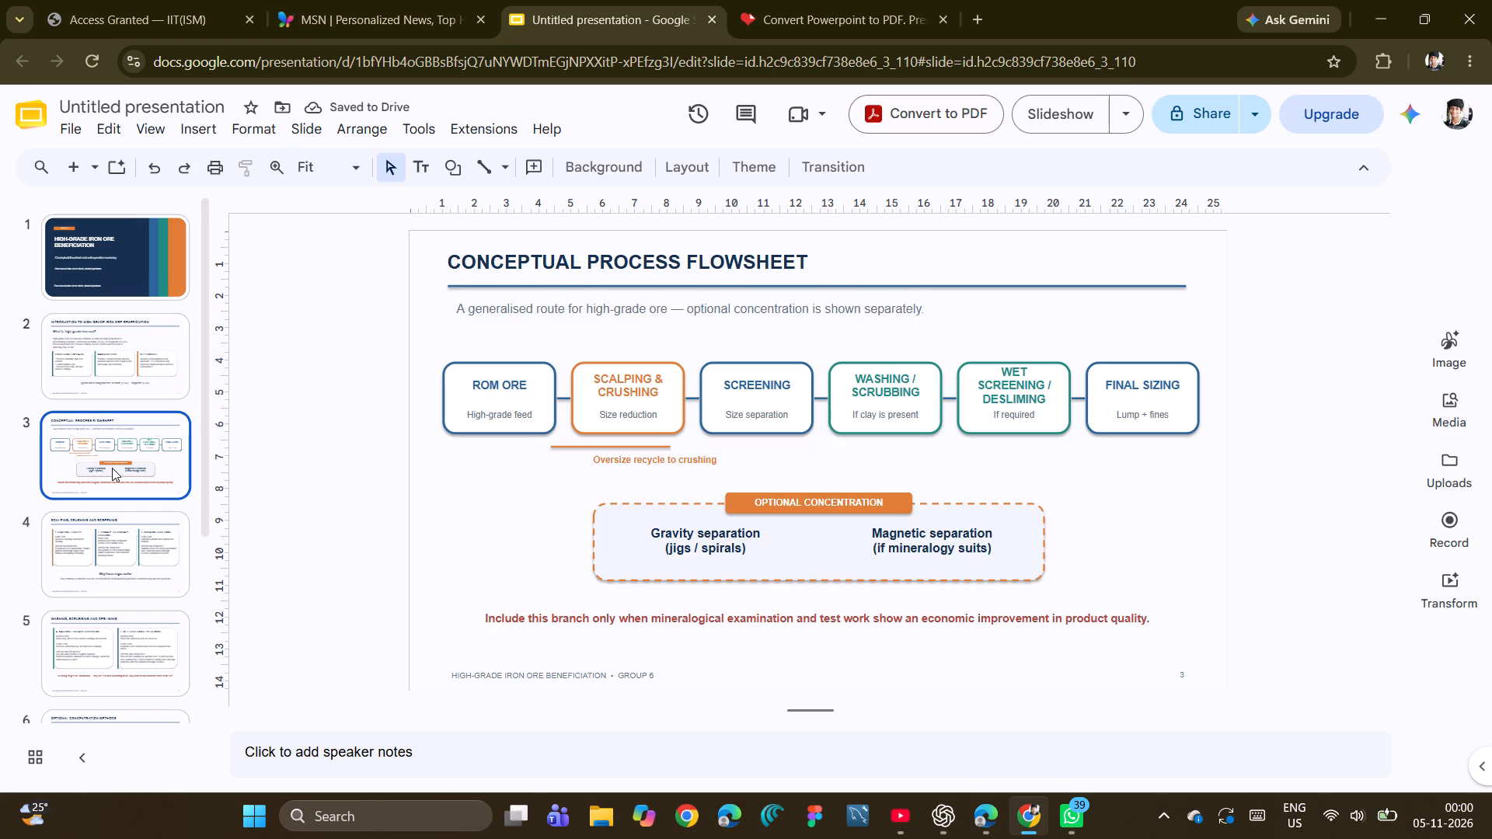
left_click(92, 238)
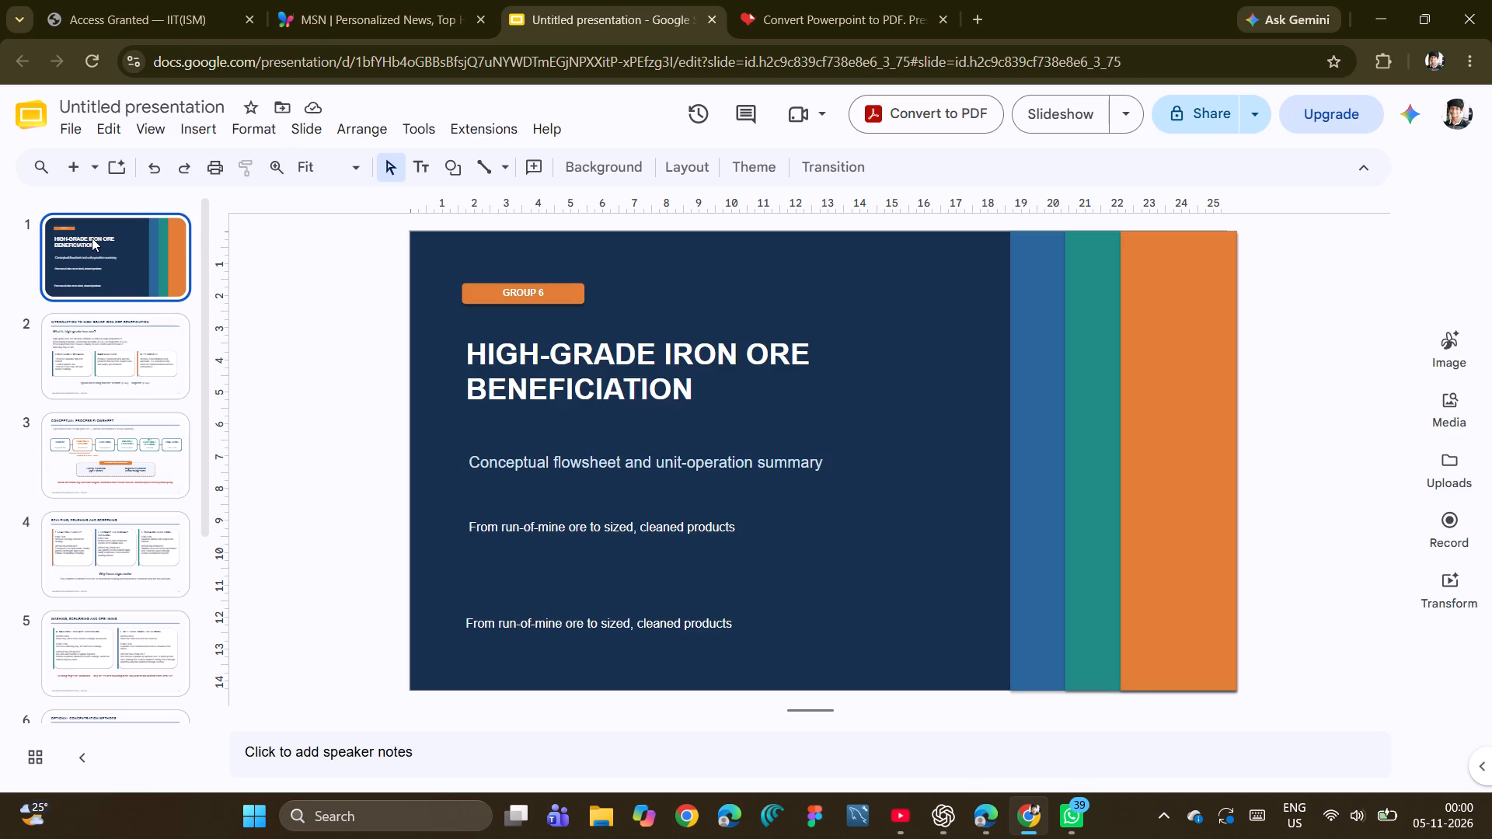
left_click(1042, 443)
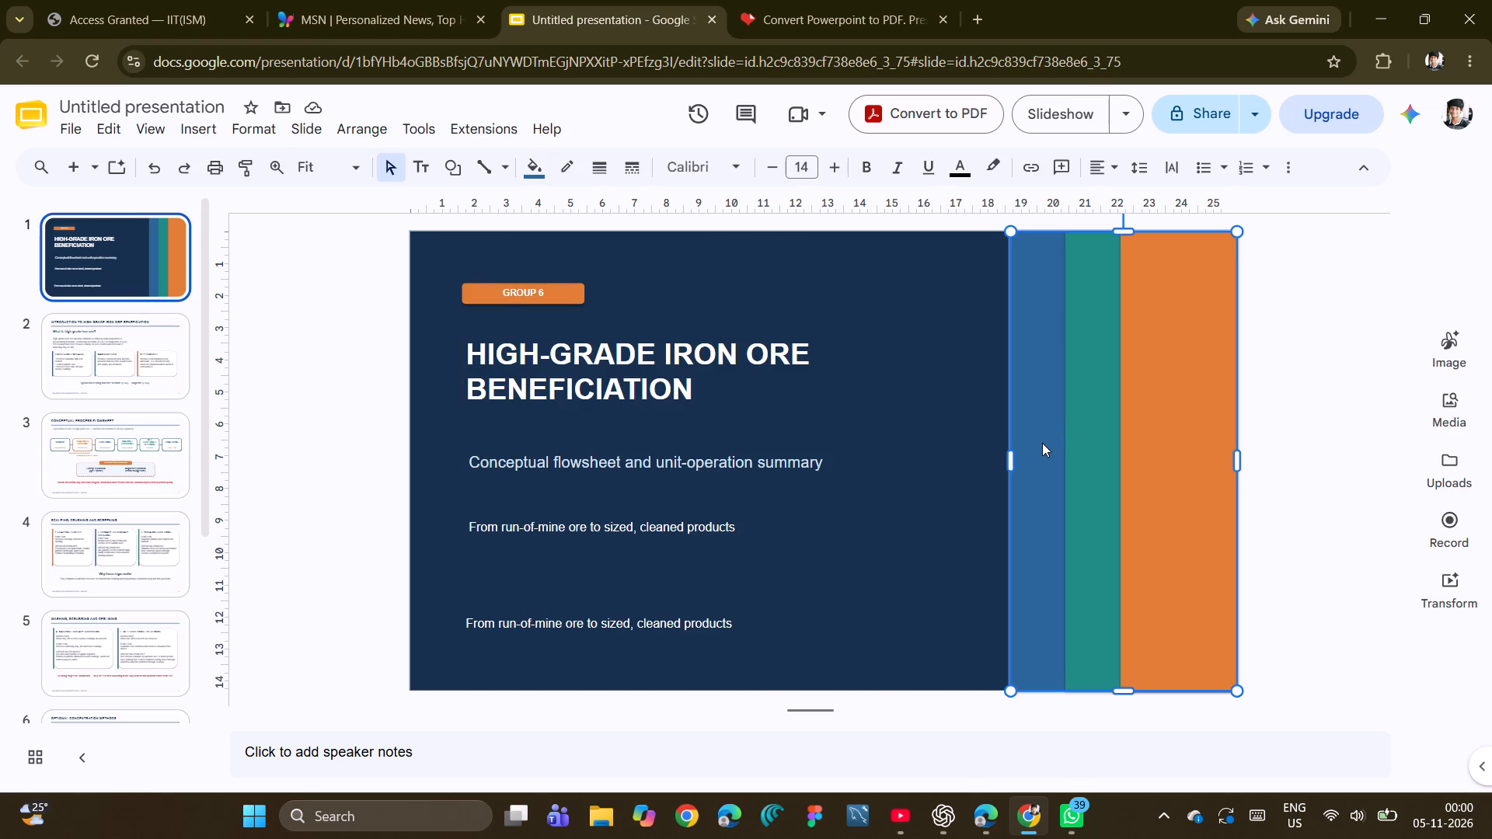
key("BackSpace")
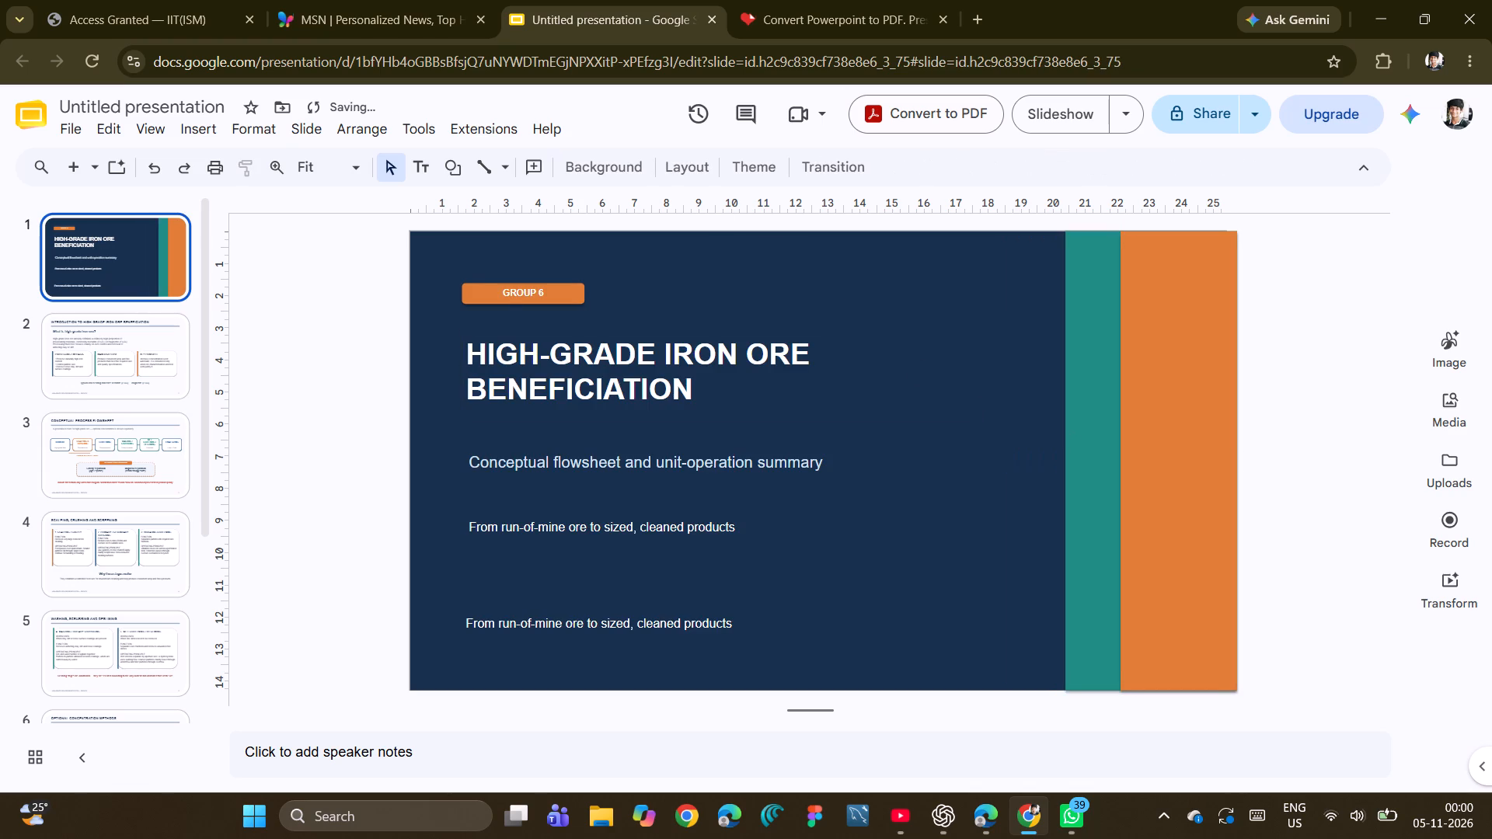
left_click(1097, 444)
key("BackSpace")
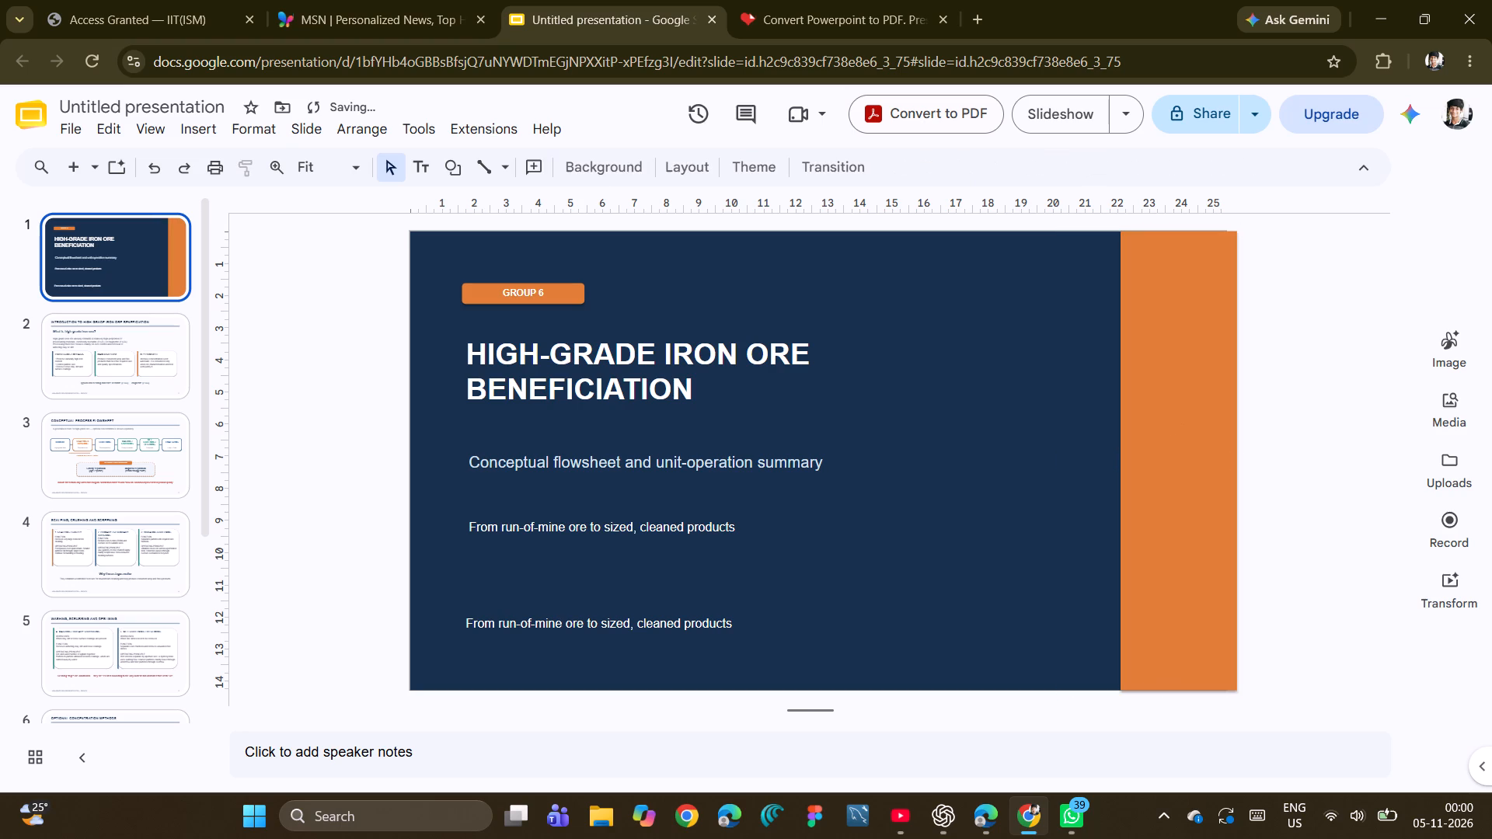
left_click(1141, 455)
key("BackSpace")
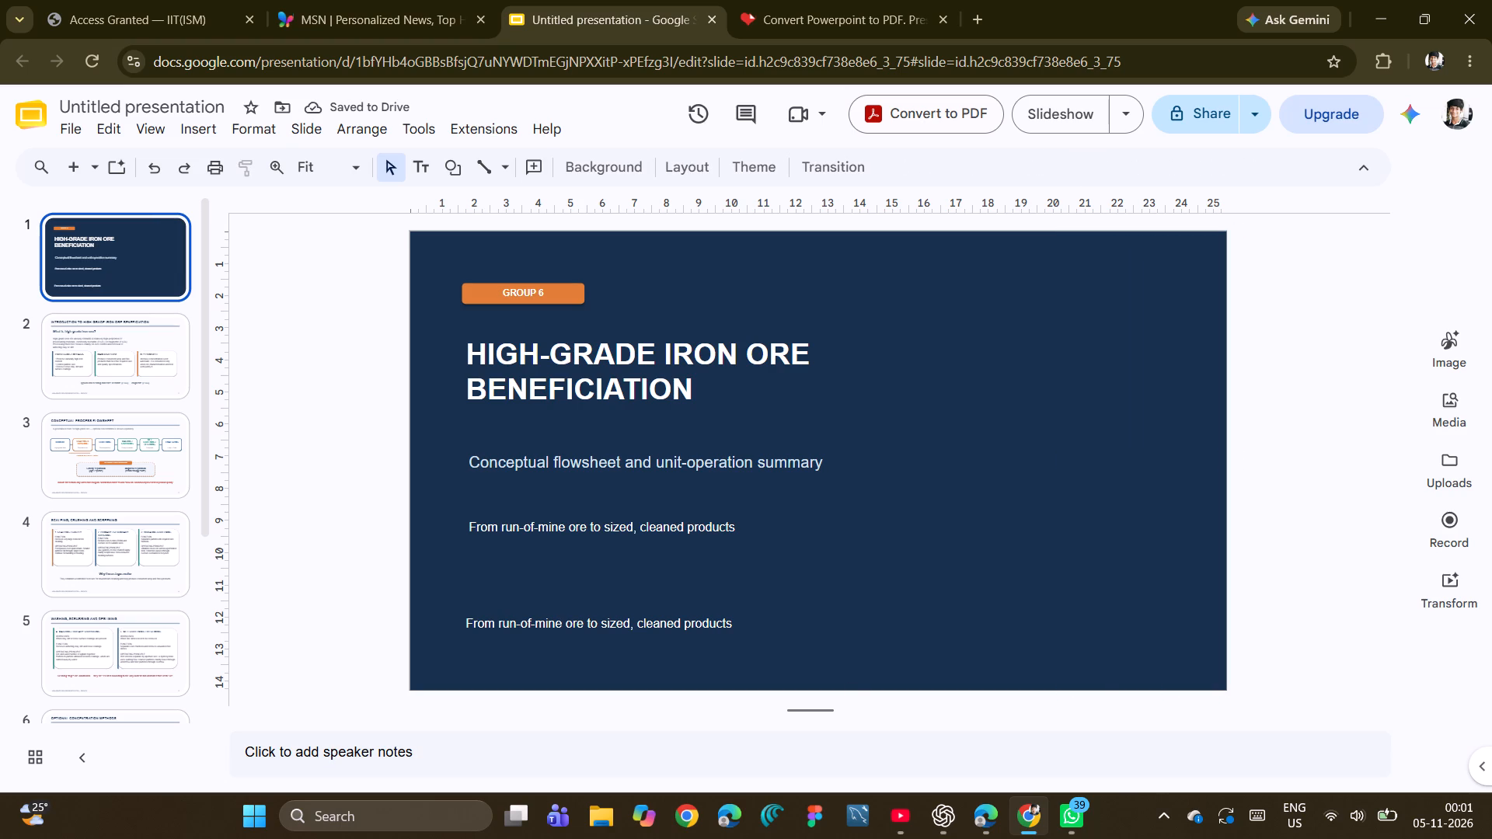
Create a new Google Slides presentation.
left_click(76, 129)
left_click(103, 167)
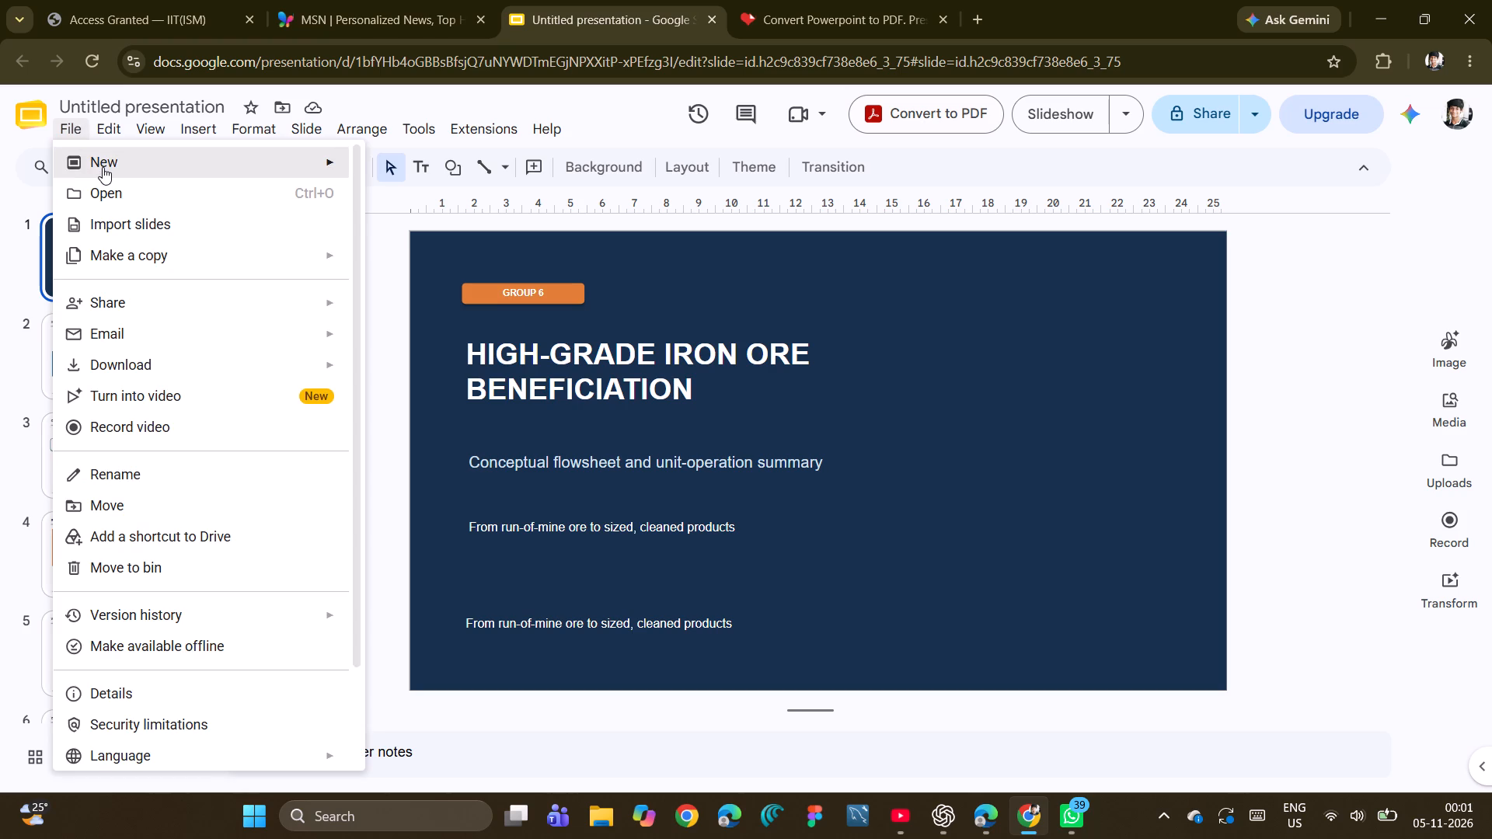
left_click(289, 158)
left_click(375, 181)
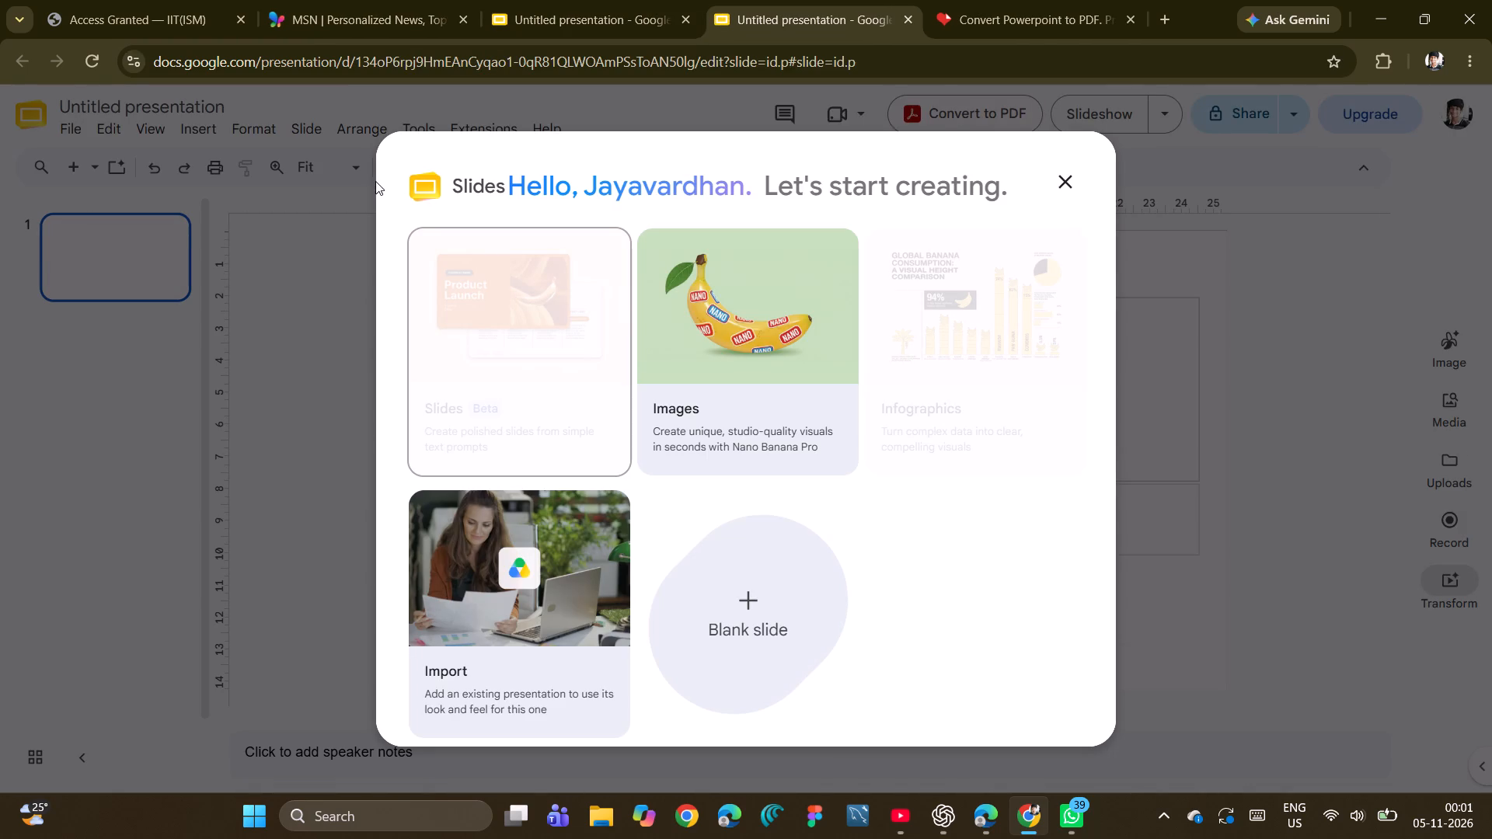
Start with a blank slide, find last week's Gravity Separation of Iron Ore presentation in Drive, and open it in a new tab.
left_click(783, 566)
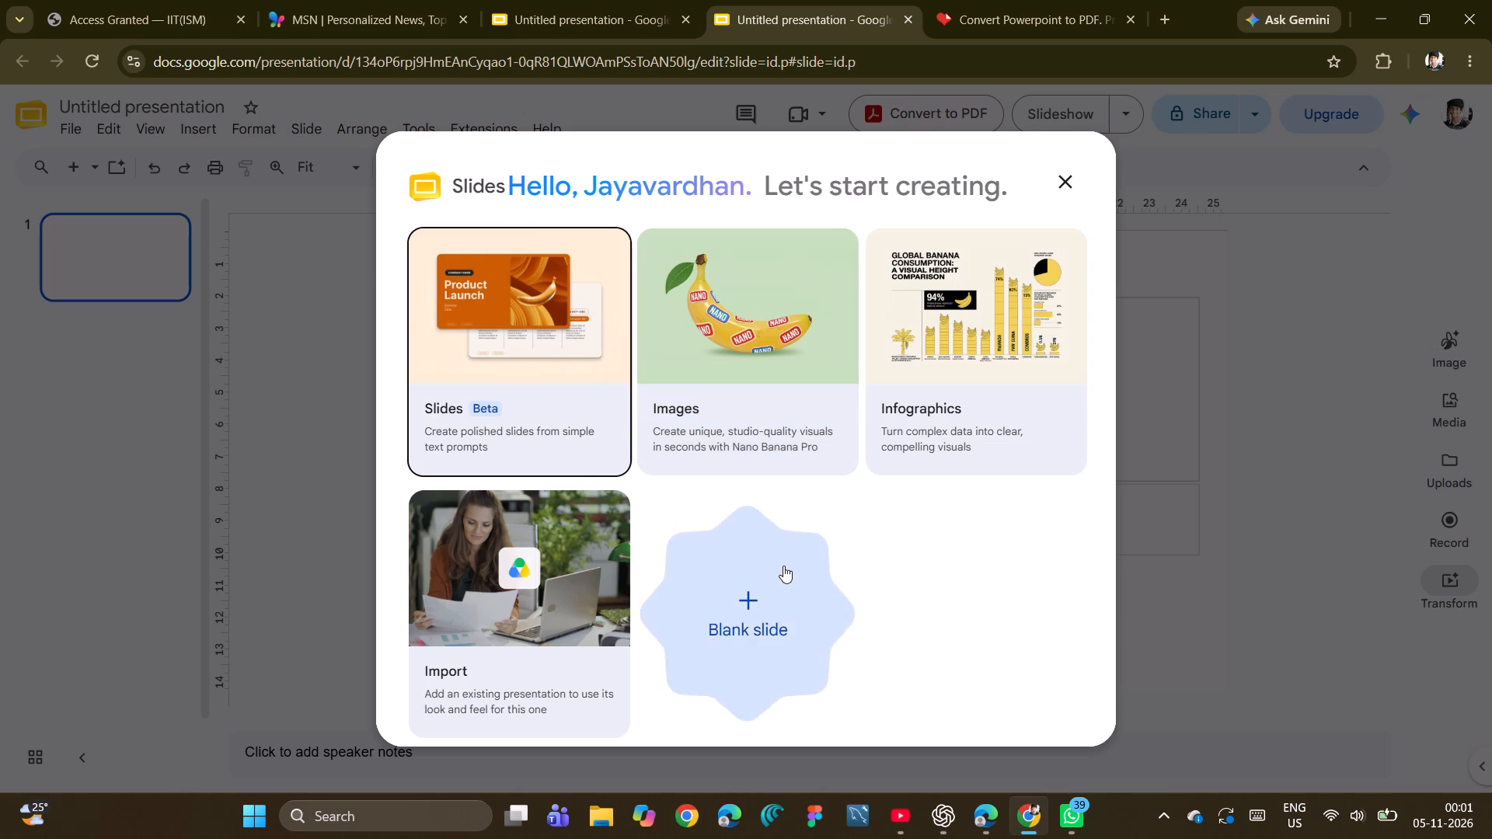
left_click(71, 127)
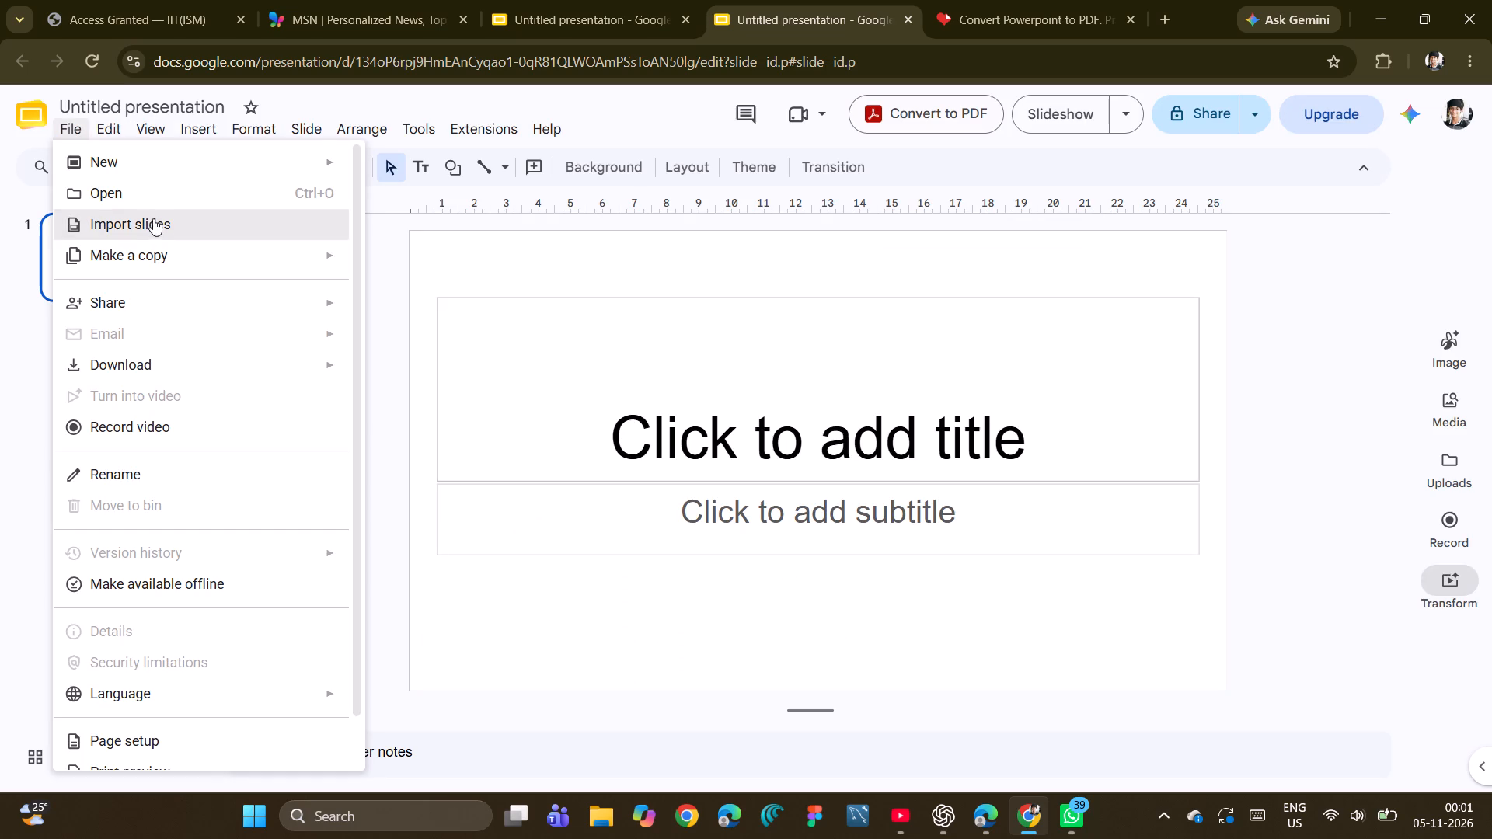
left_click(126, 197)
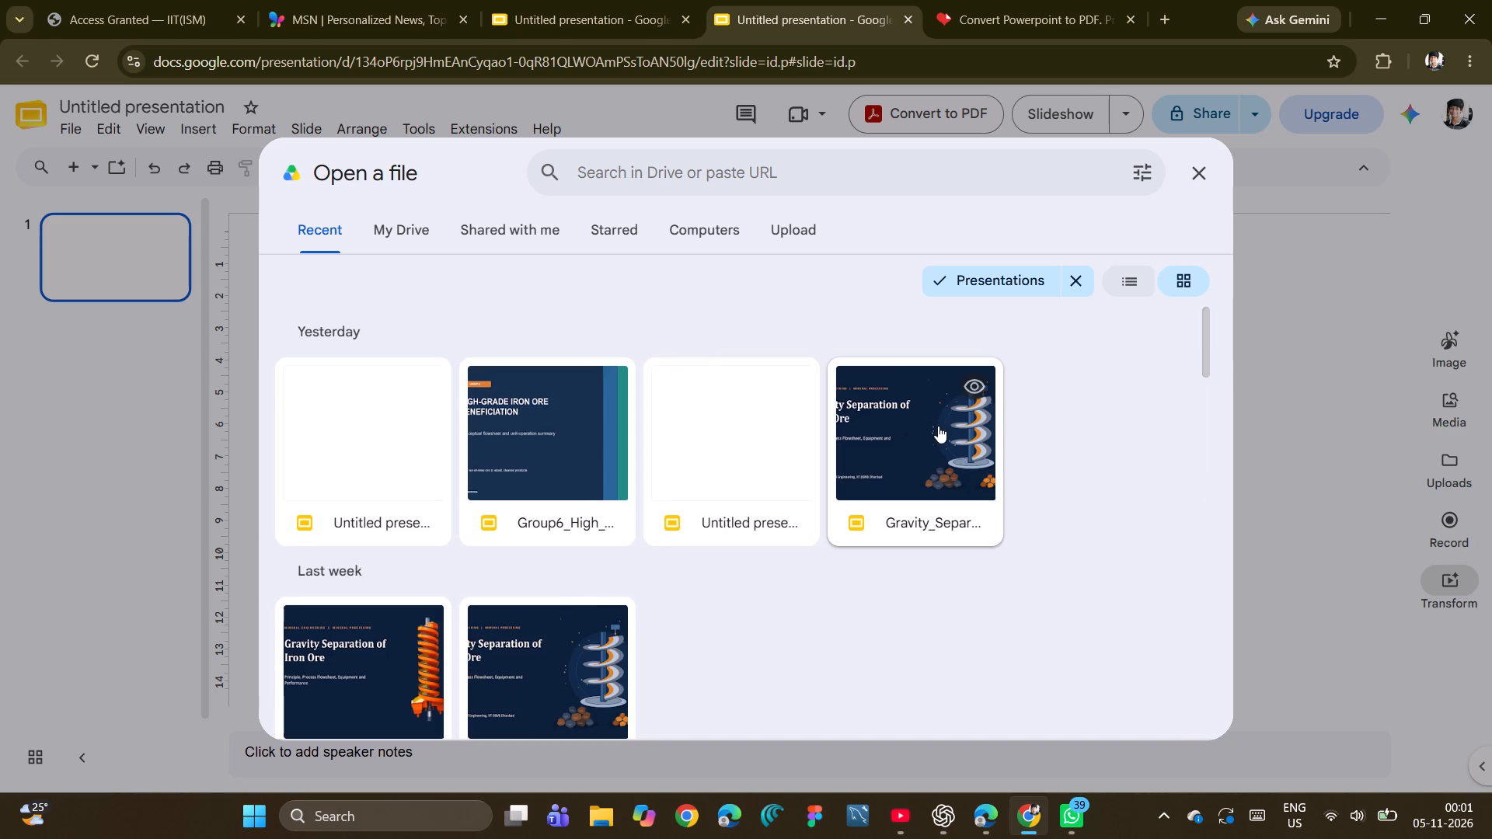
left_click(403, 648)
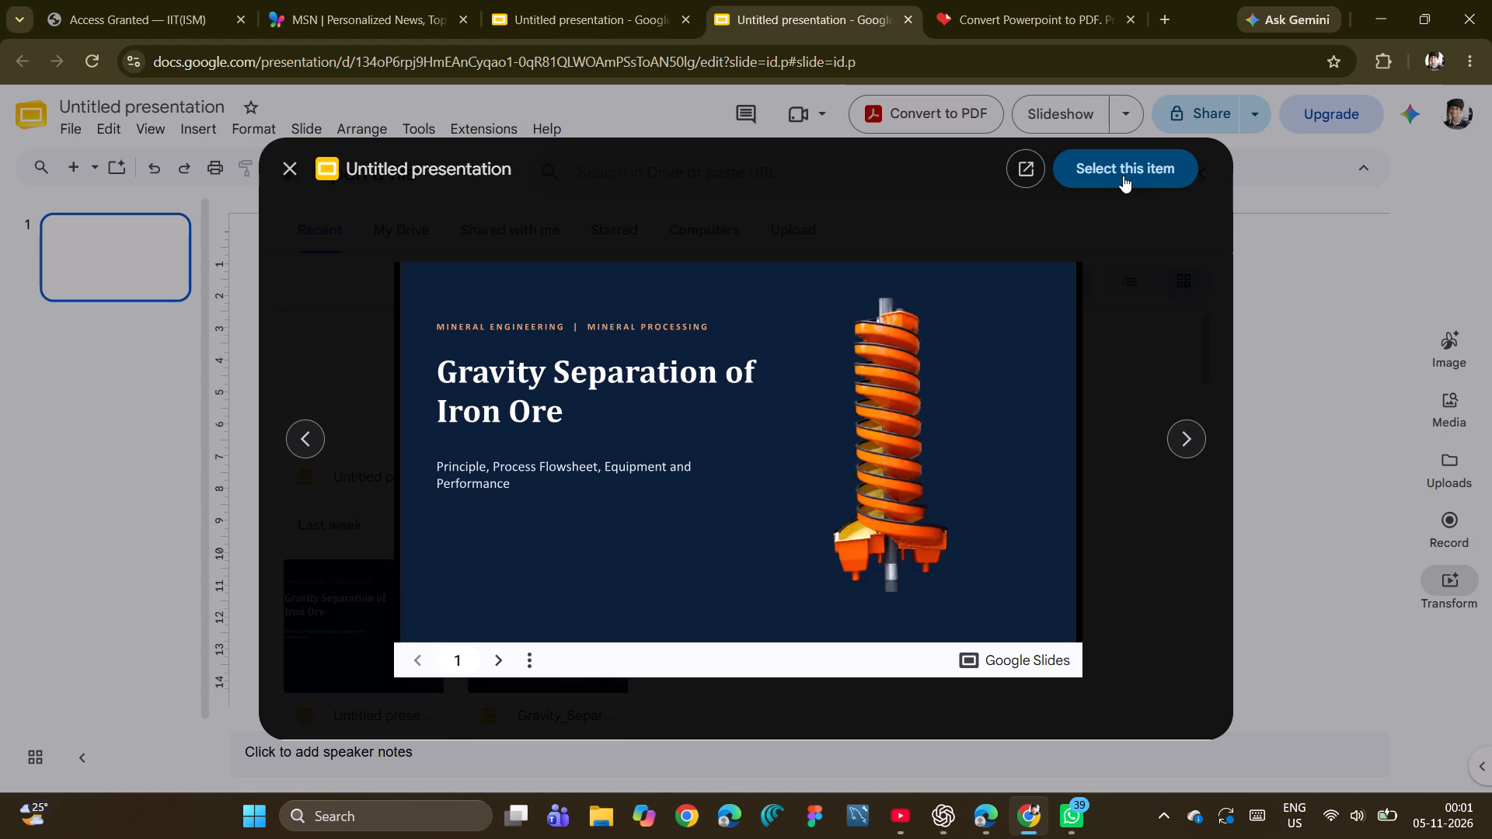
left_click(1121, 173)
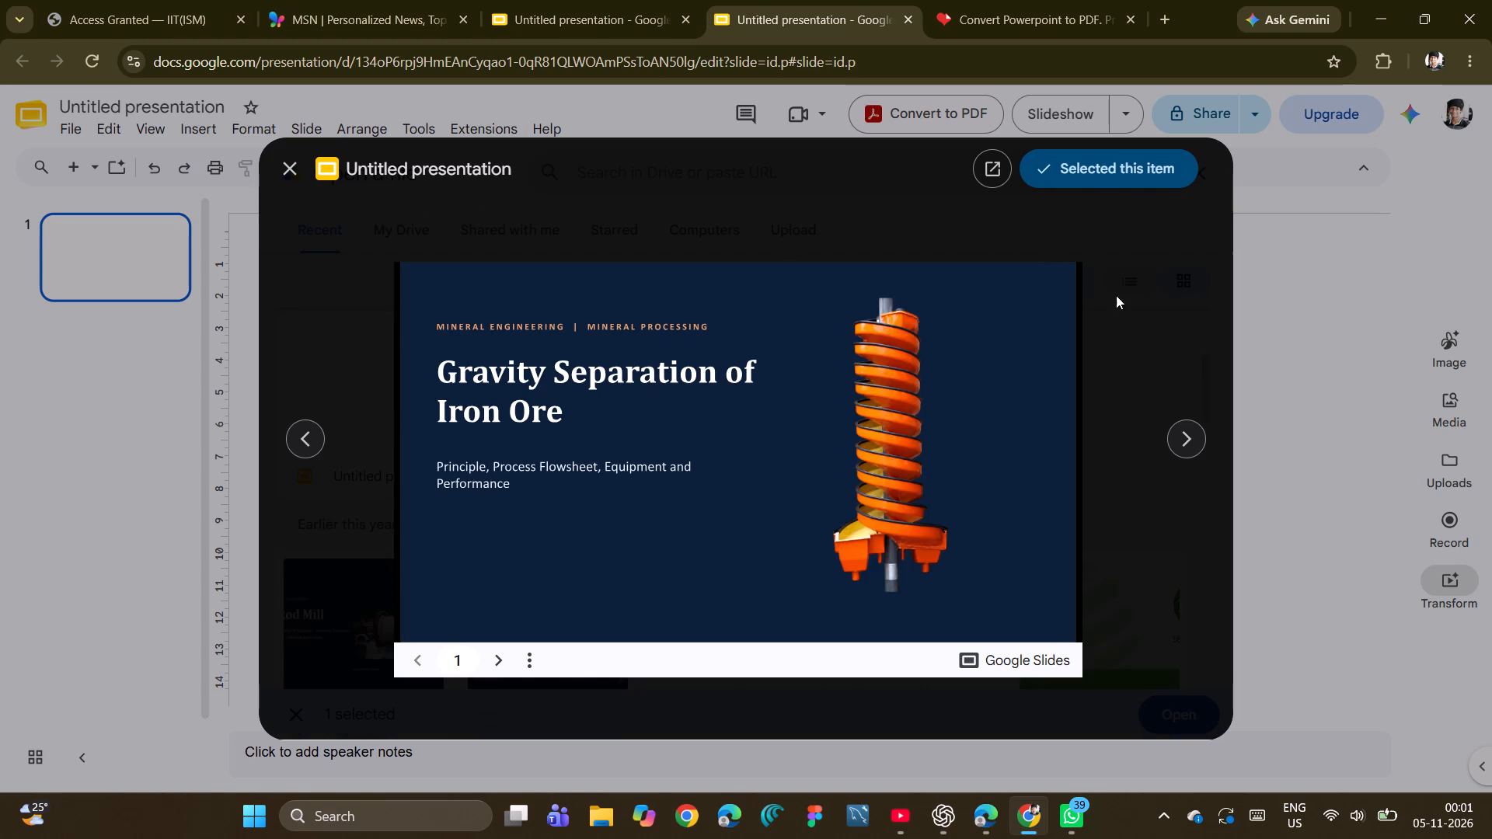
left_click(985, 172)
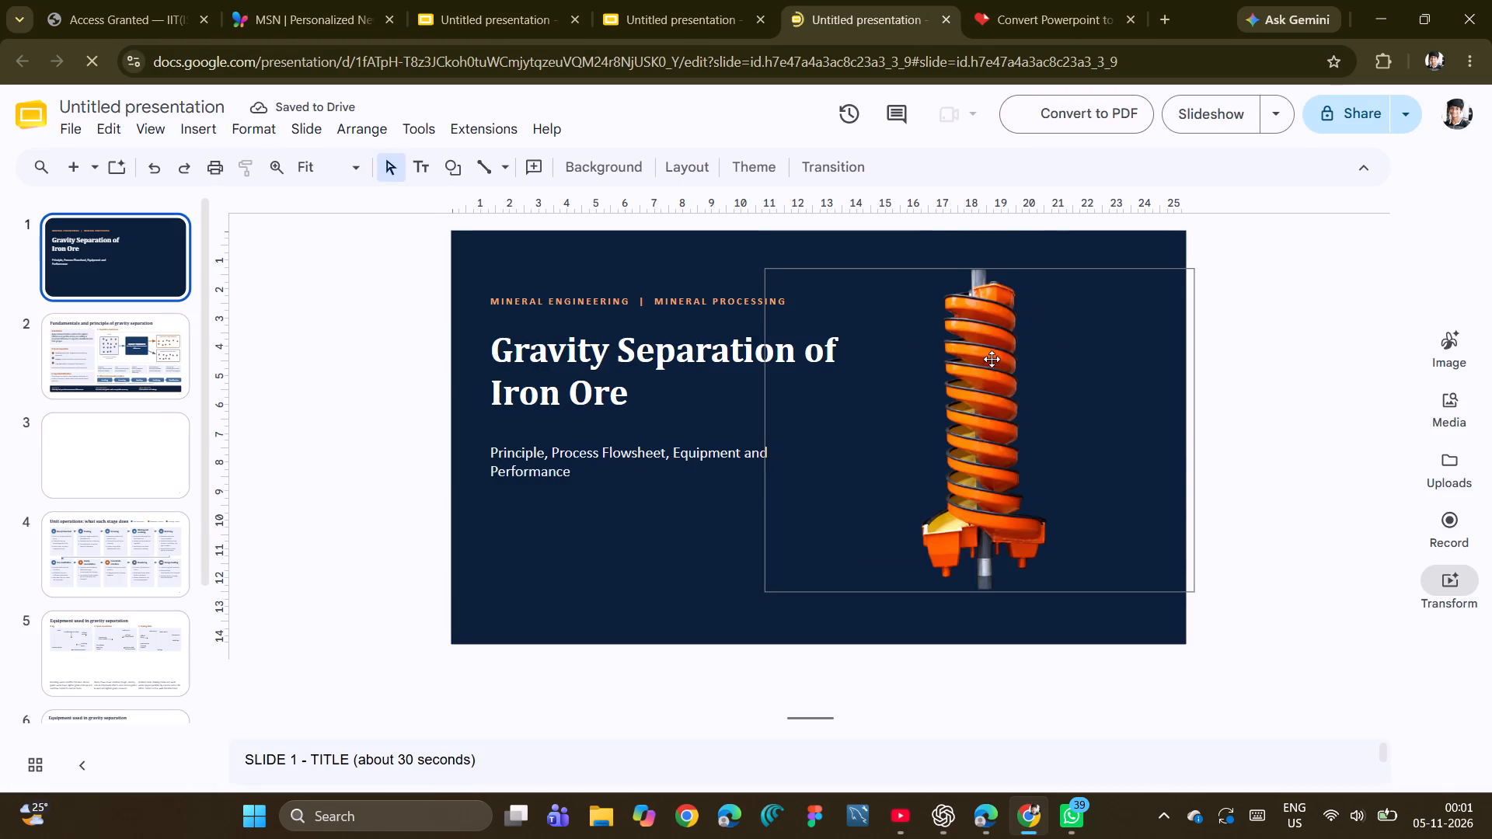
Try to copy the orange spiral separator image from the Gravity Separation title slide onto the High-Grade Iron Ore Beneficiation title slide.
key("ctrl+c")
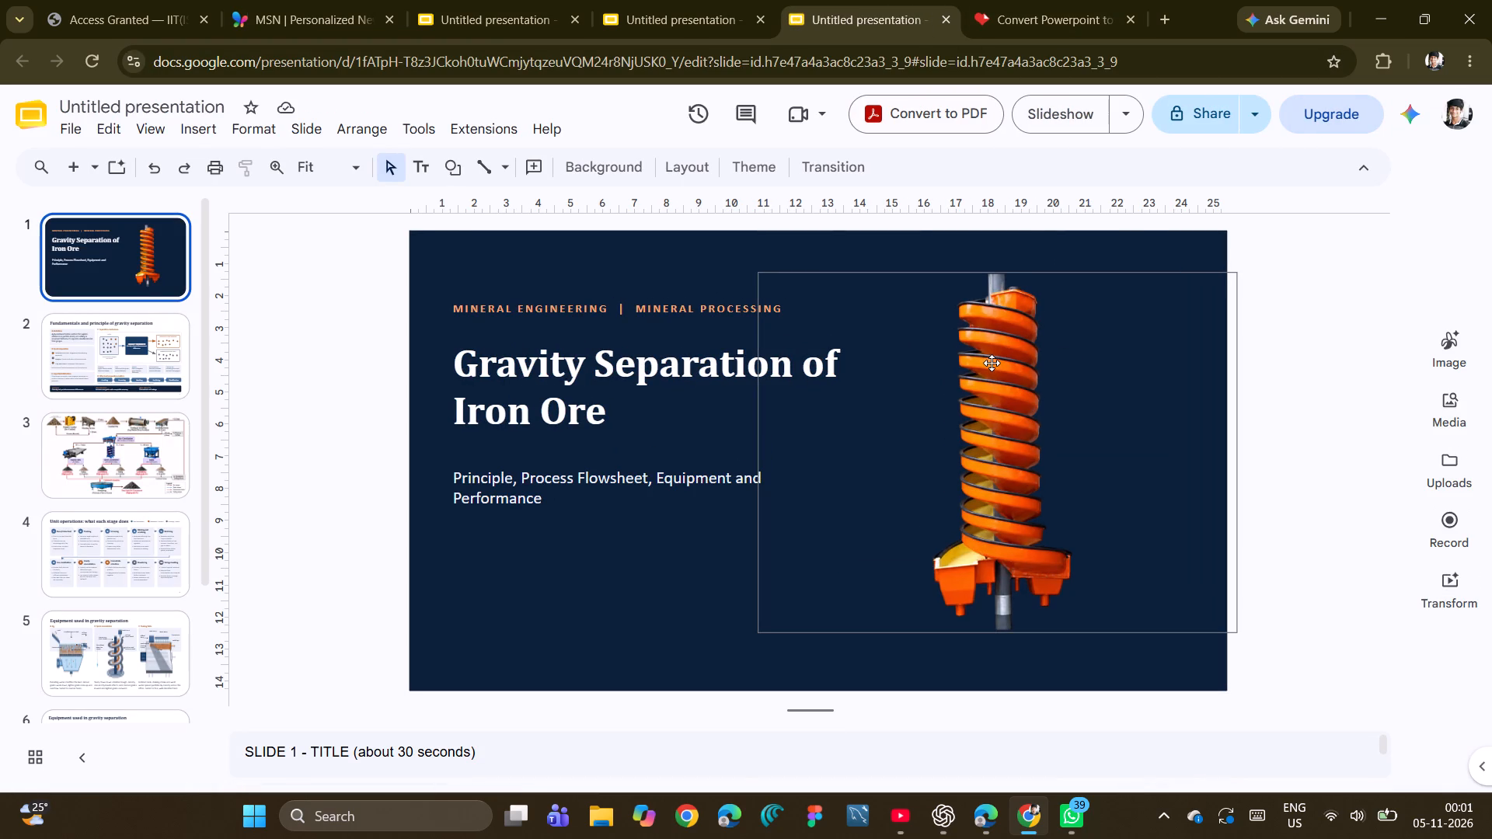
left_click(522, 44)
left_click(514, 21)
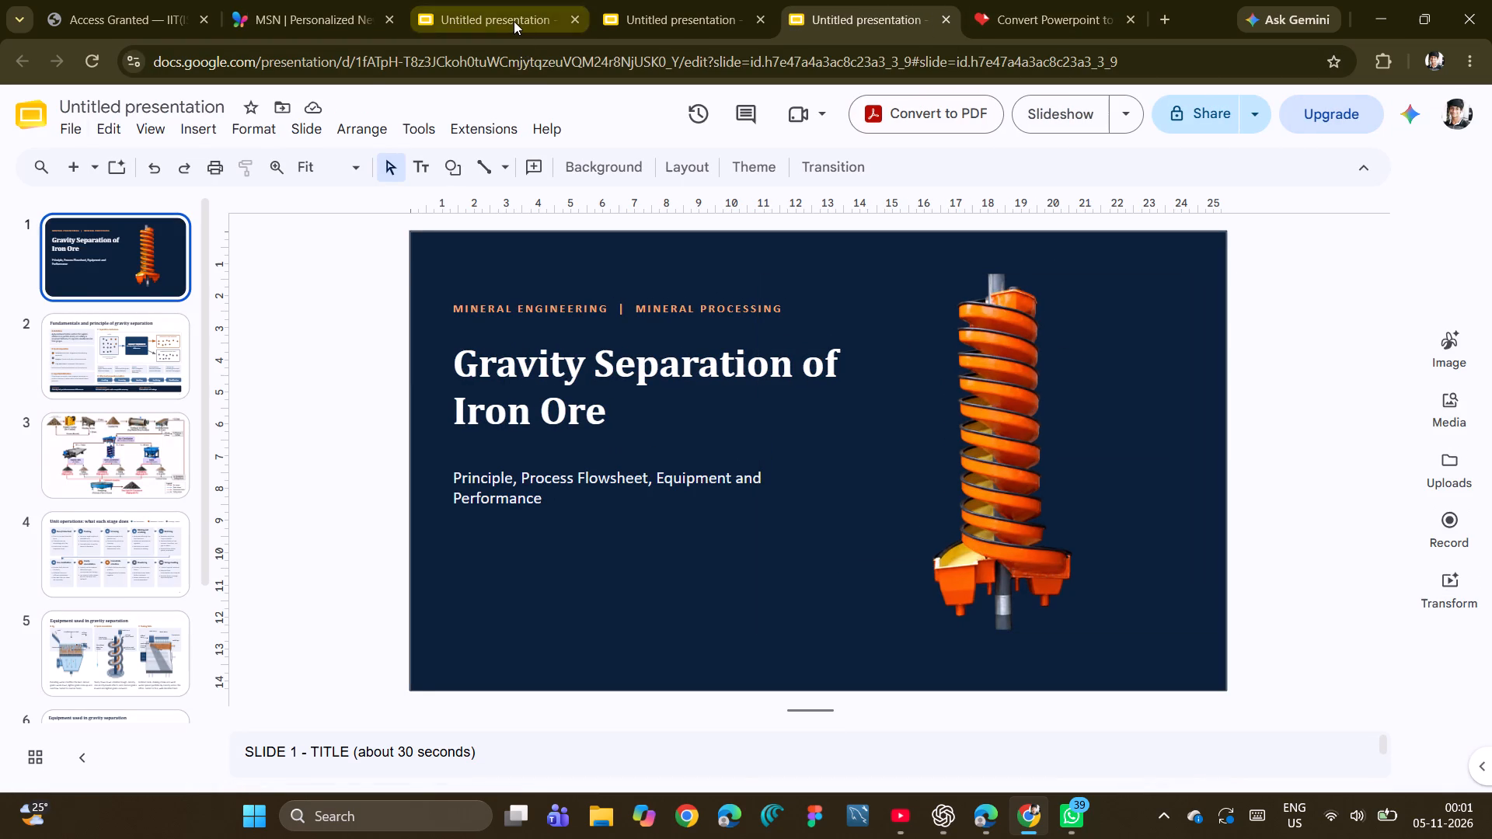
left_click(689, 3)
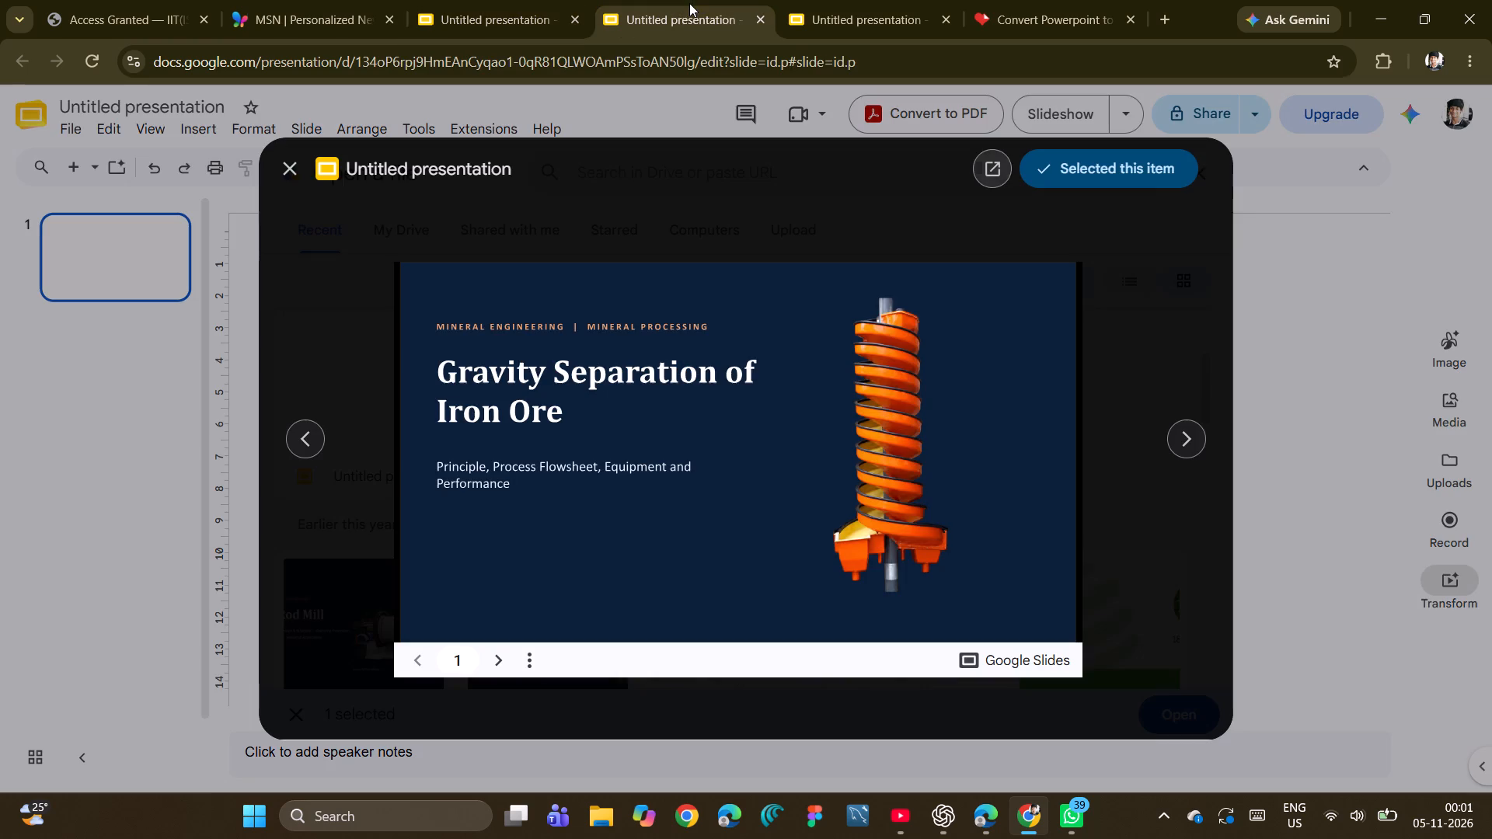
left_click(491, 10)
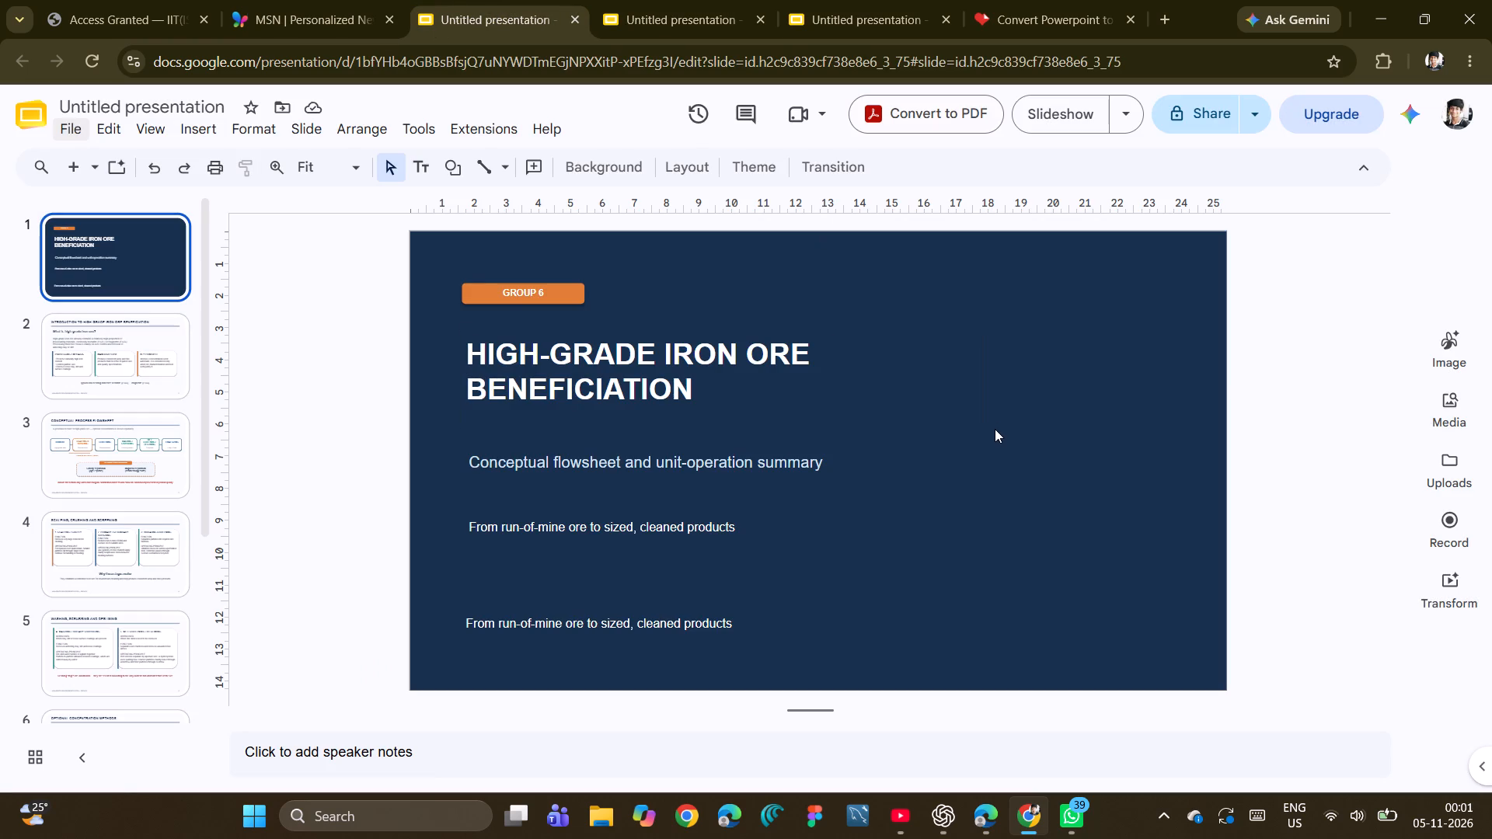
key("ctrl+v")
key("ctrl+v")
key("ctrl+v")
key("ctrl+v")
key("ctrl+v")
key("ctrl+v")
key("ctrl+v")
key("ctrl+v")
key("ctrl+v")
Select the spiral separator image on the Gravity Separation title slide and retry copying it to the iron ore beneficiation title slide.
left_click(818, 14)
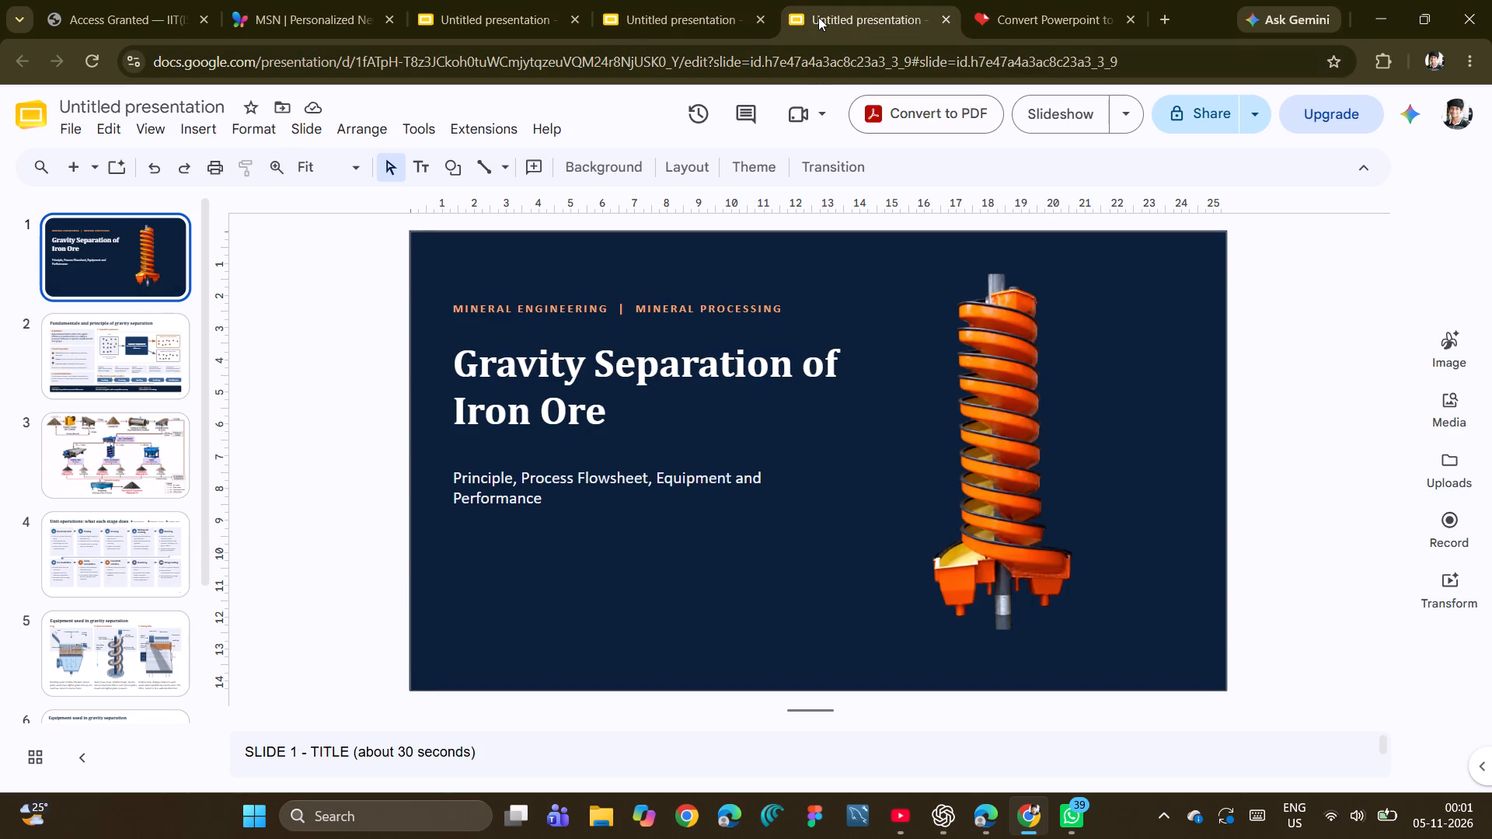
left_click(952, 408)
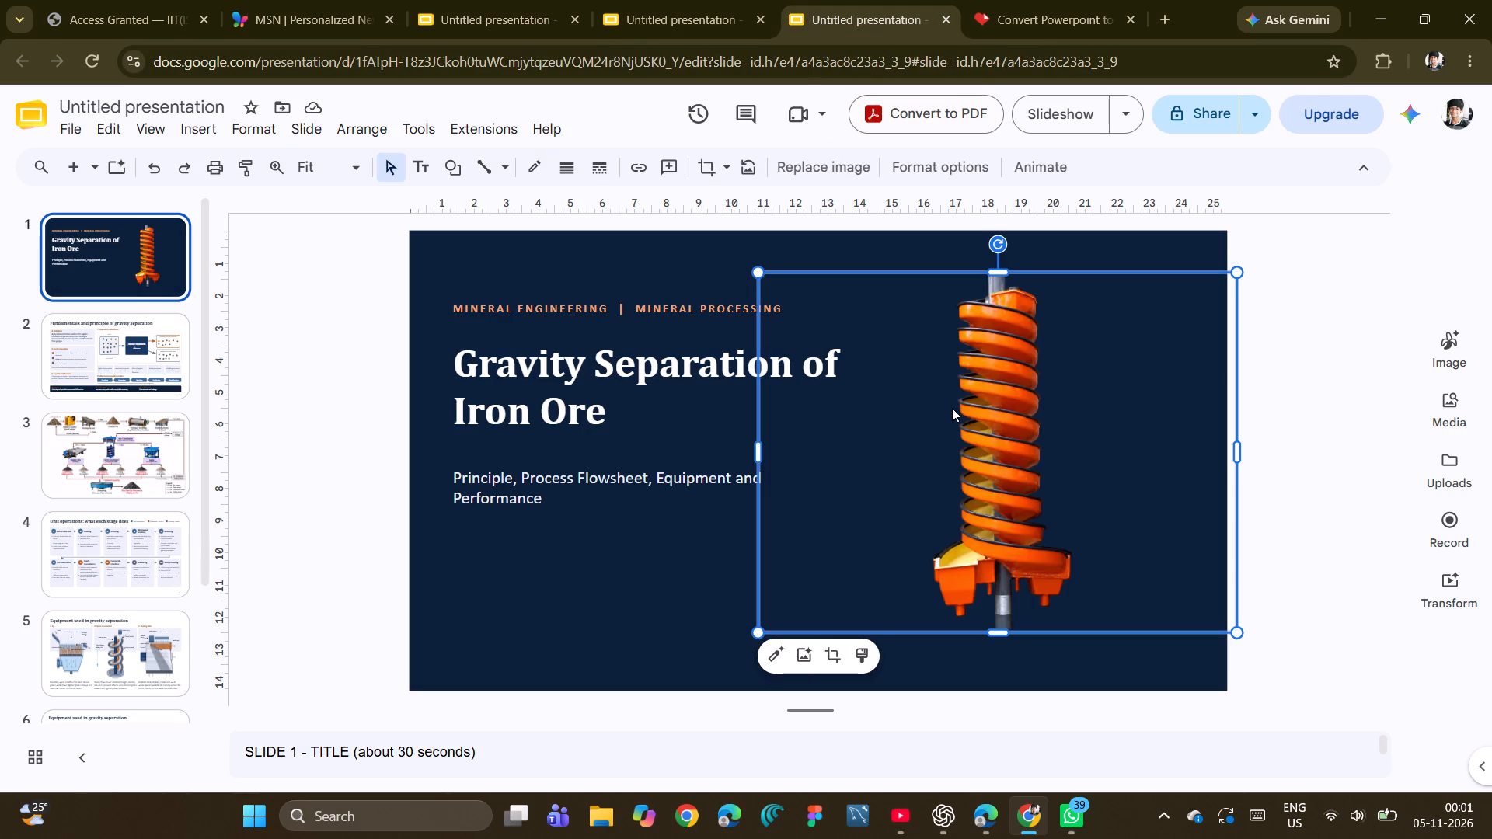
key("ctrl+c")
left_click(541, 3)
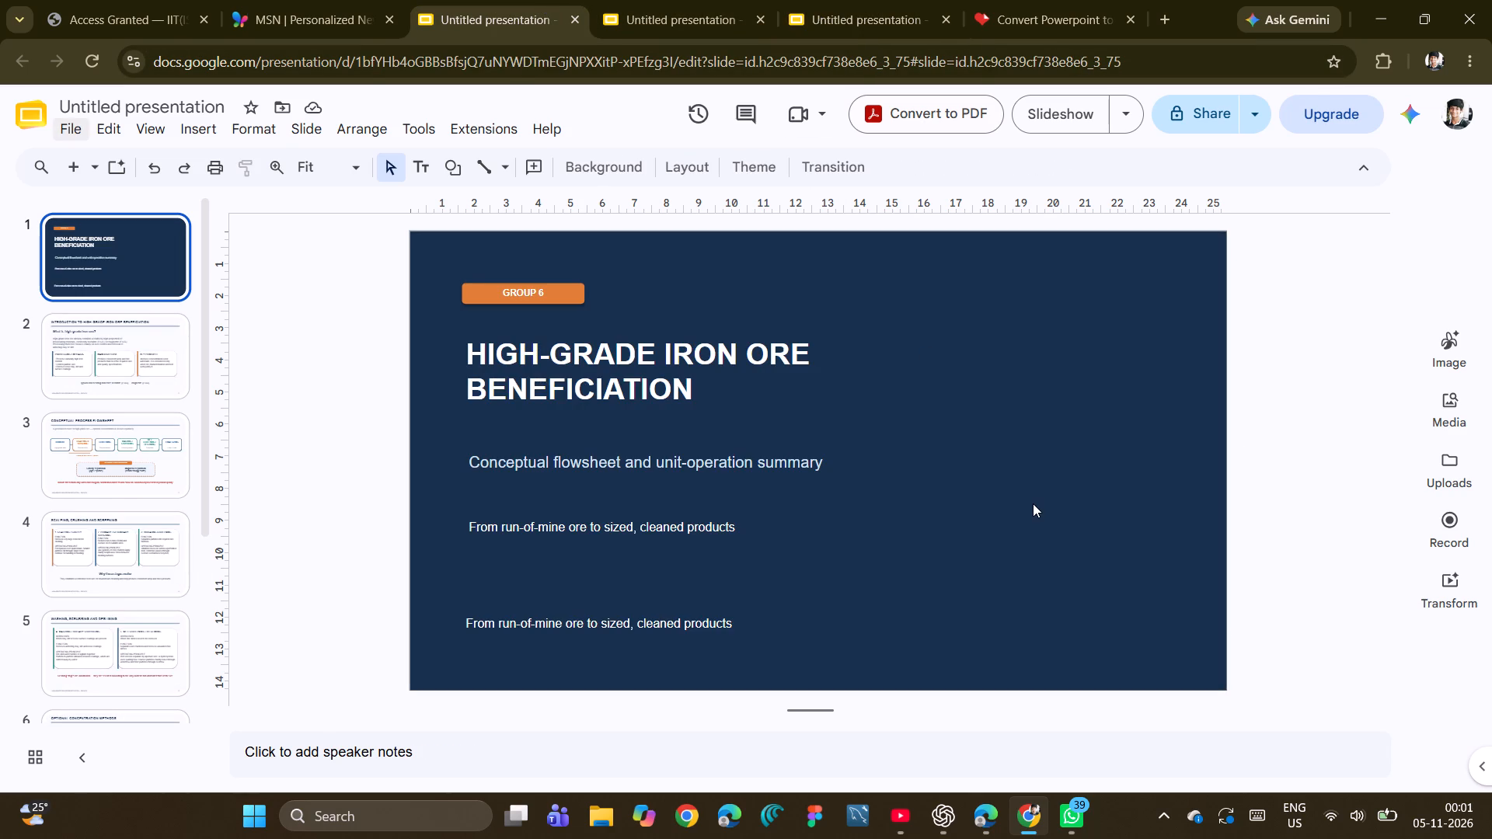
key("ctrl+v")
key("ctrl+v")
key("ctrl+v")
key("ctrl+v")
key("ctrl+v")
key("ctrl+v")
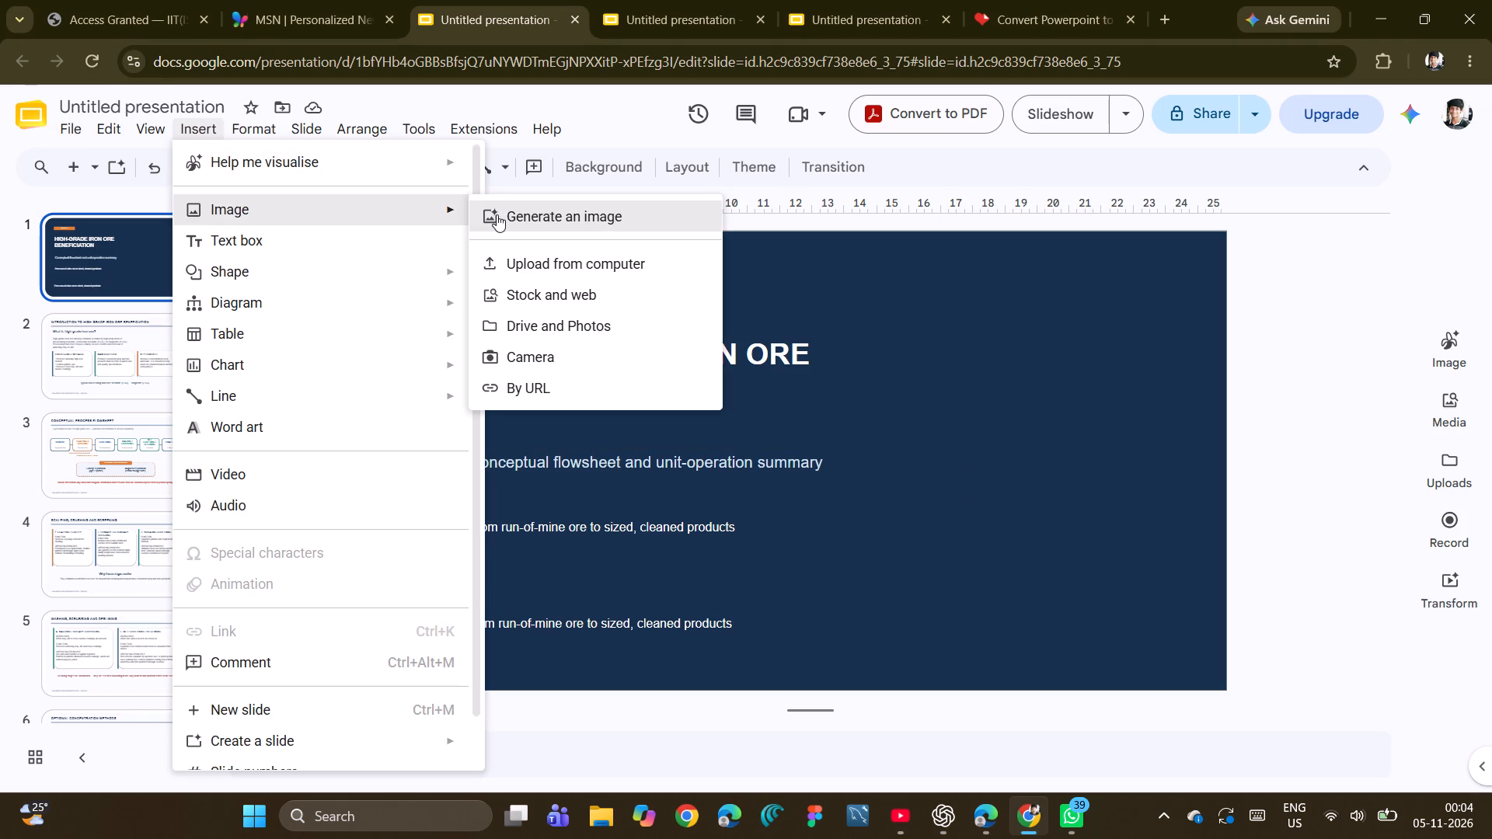
left_click(528, 257)
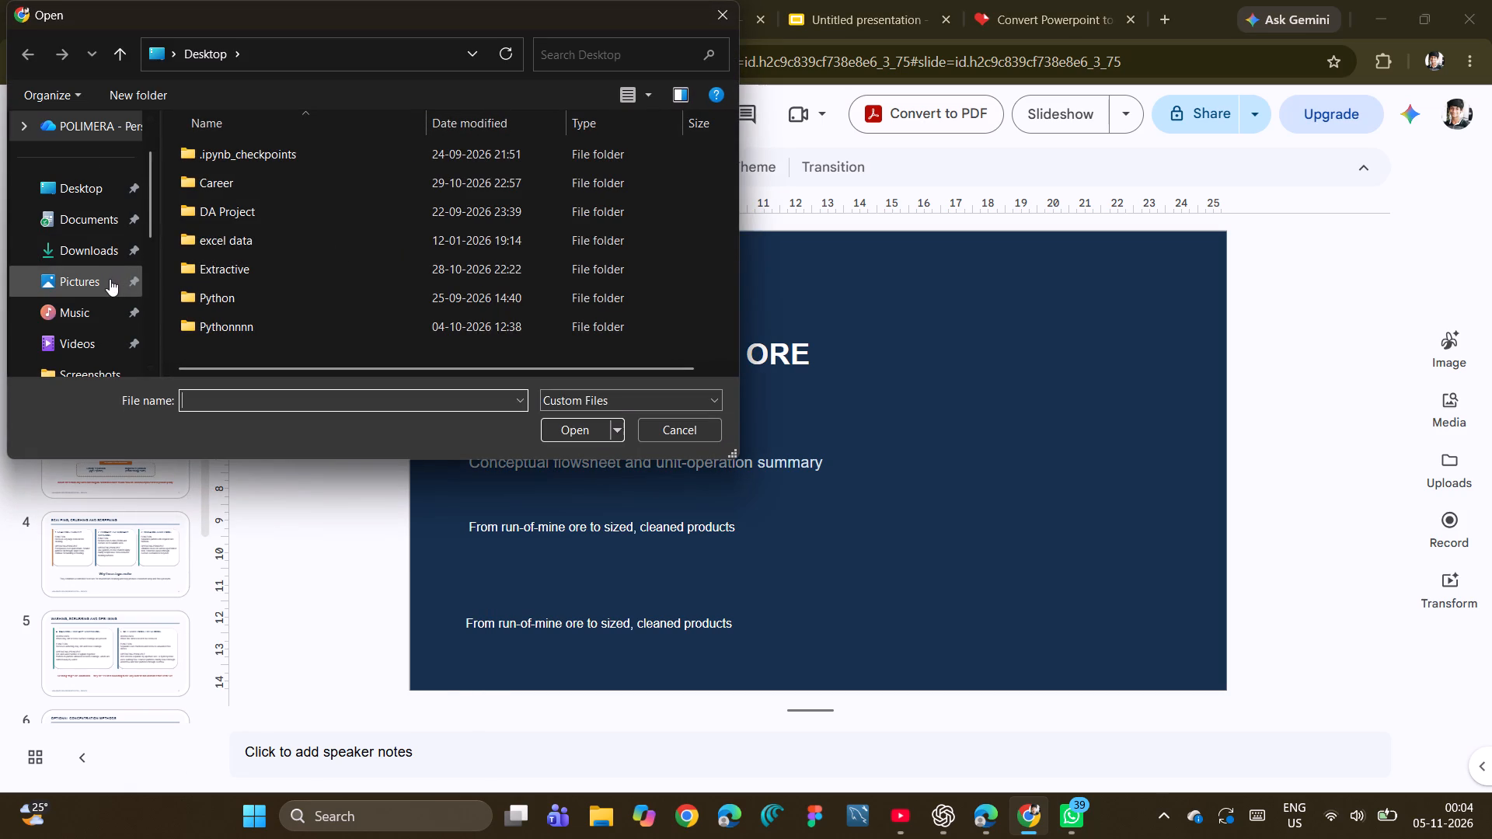
left_click(109, 279)
left_click_drag(318, 201, 354, 214)
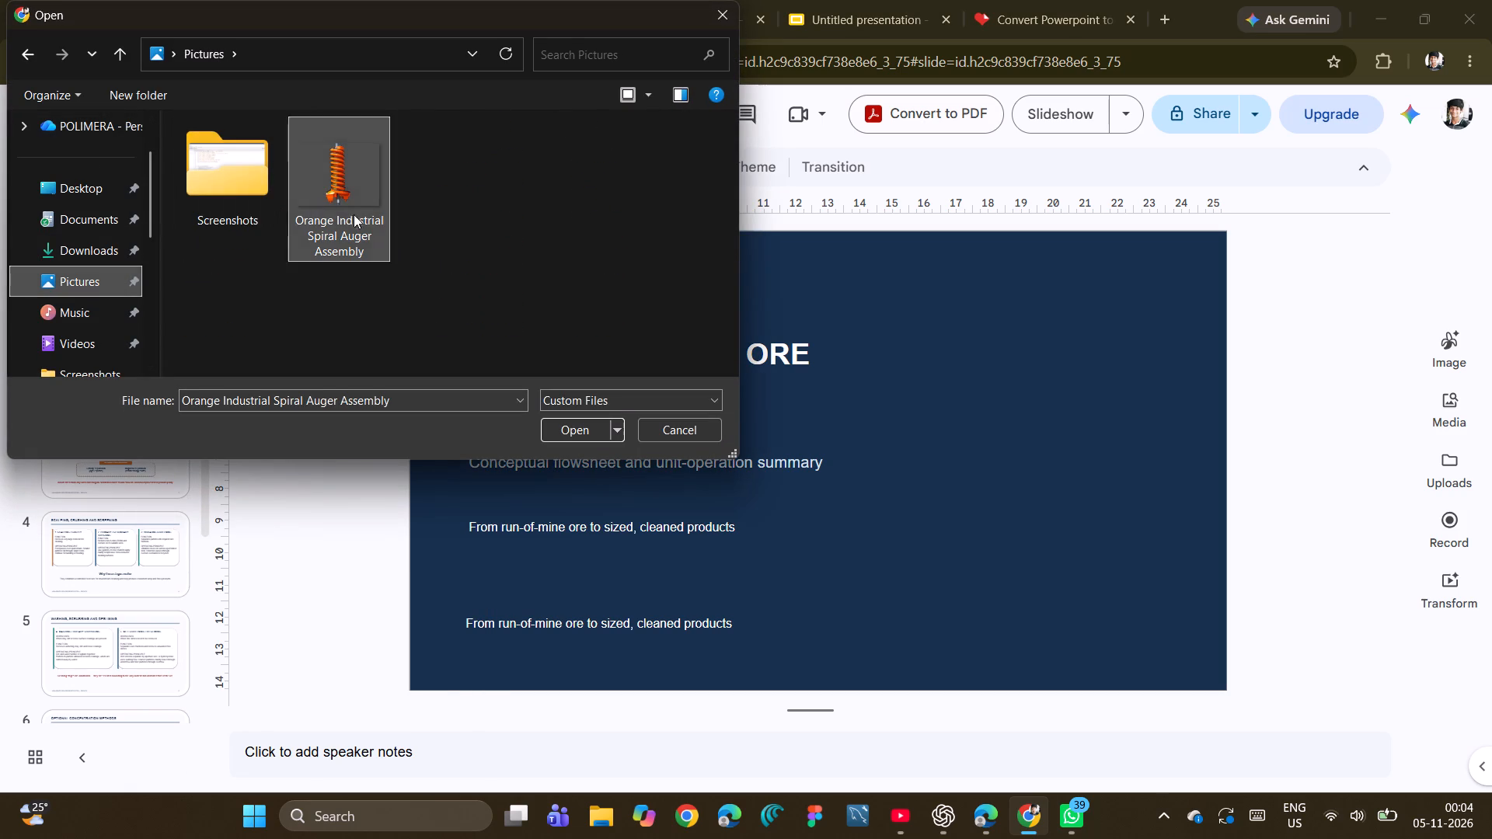
left_click_drag(354, 214, 1137, 541)
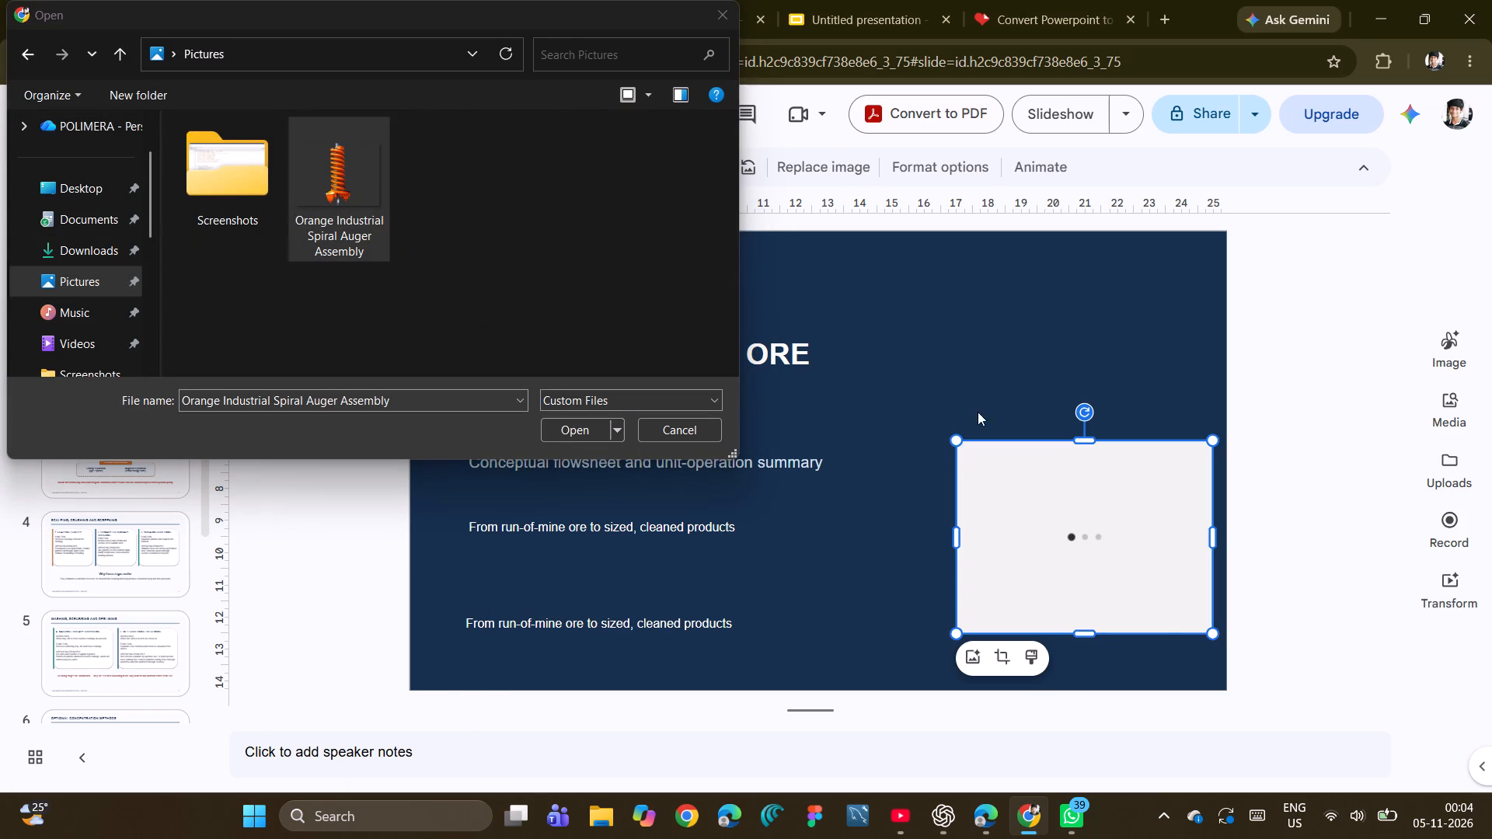
left_click(722, 16)
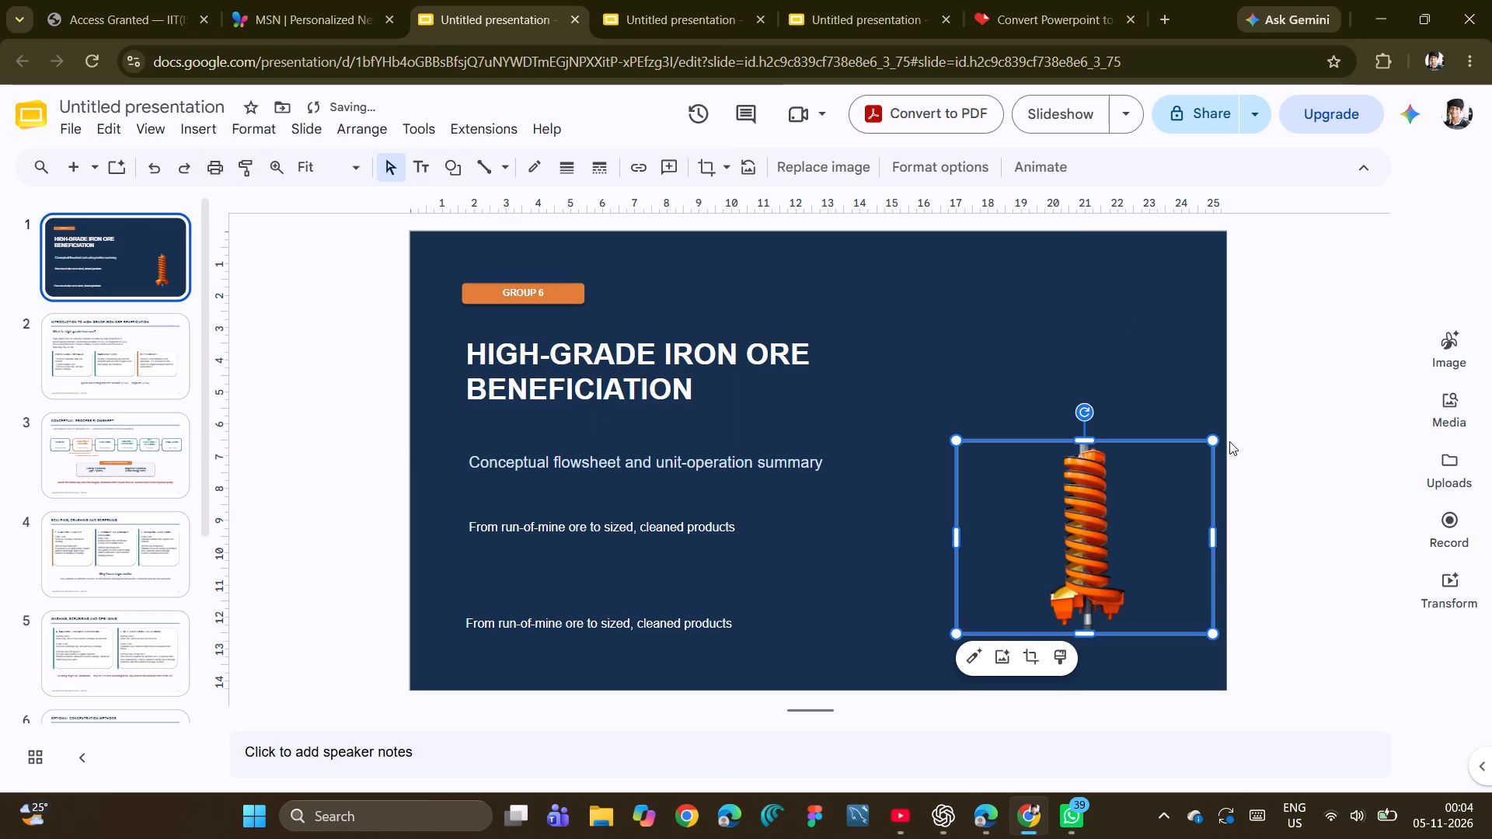
Enlarge the spiral separator image to nearly the title slide's full height and place it beside the title text, near the right edge.
left_click_drag(1215, 438, 1370, 311)
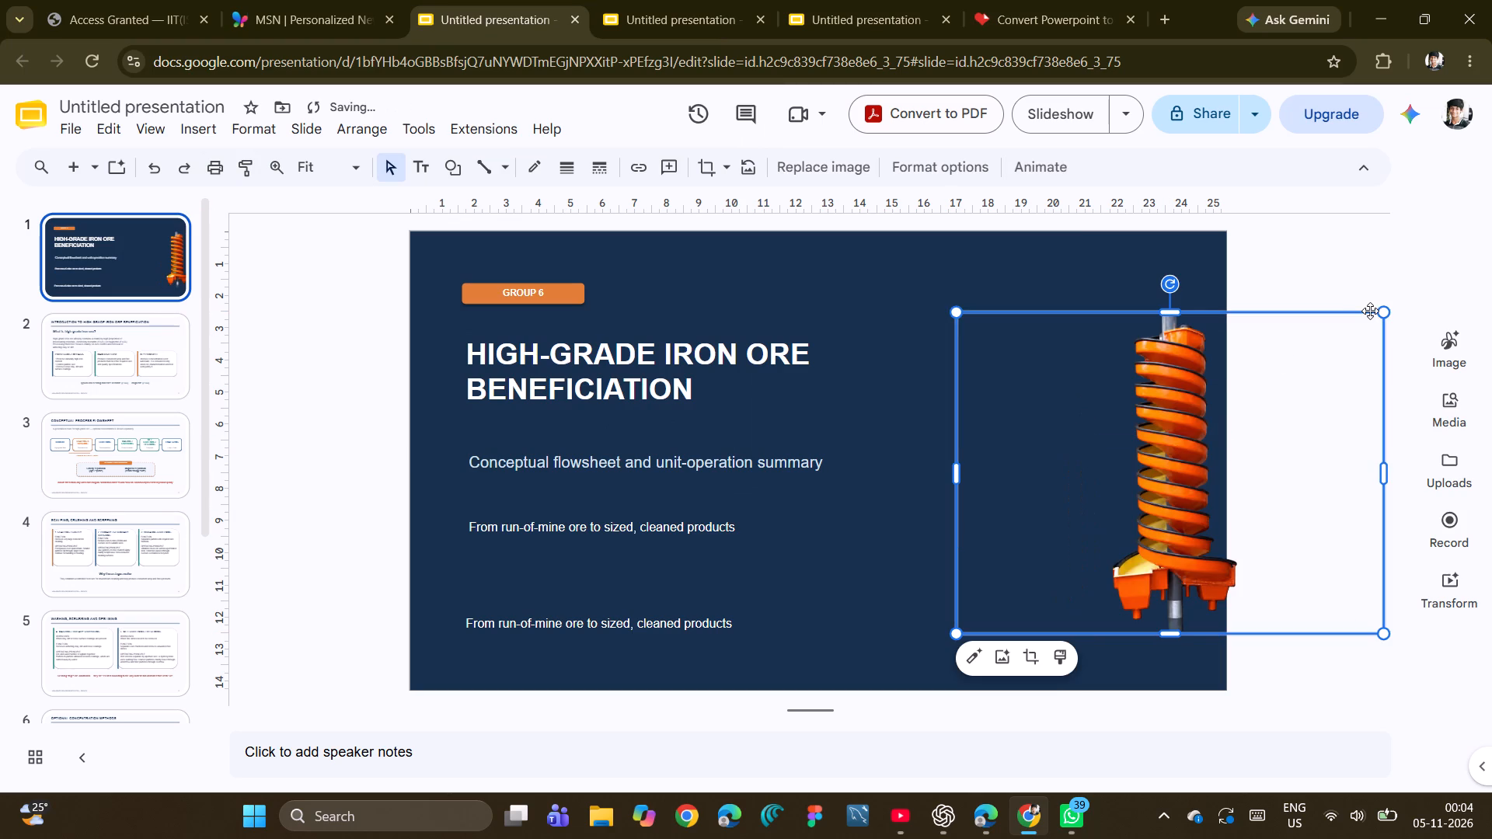
left_click_drag(1143, 445, 1014, 446)
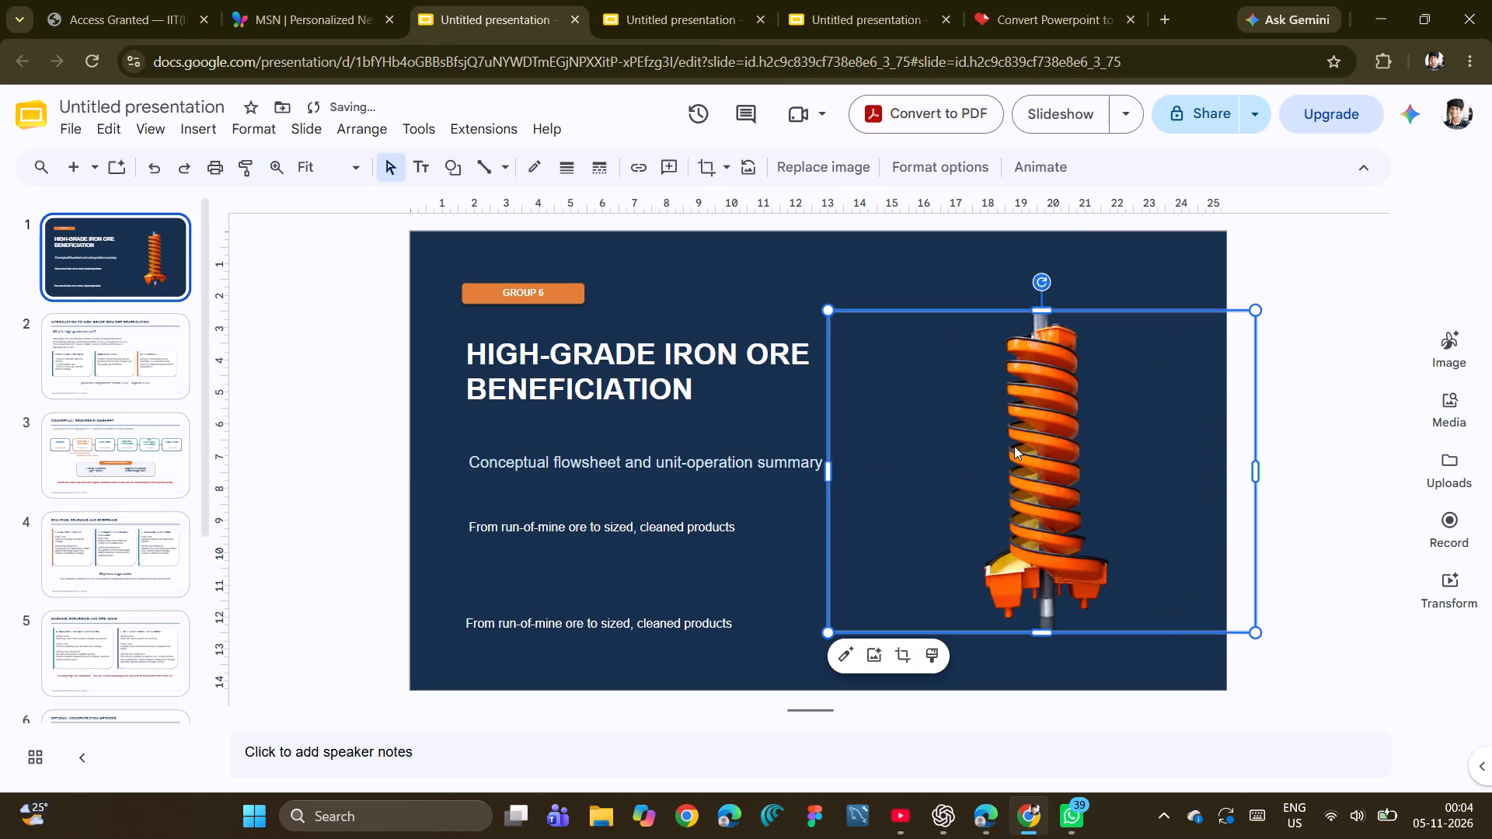
left_click_drag(1251, 309, 1376, 227)
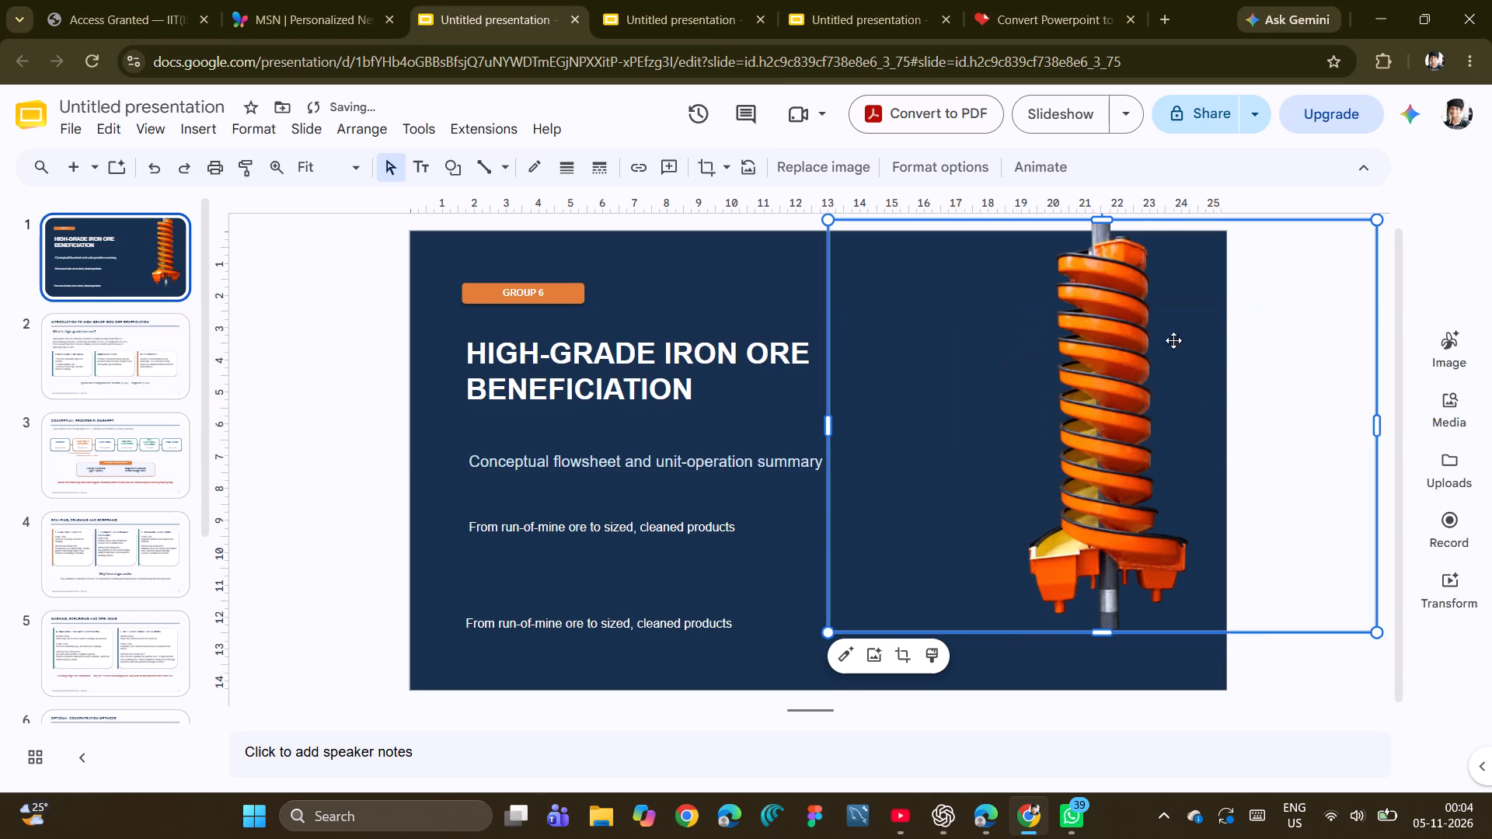
left_click_drag(1124, 361, 1080, 404)
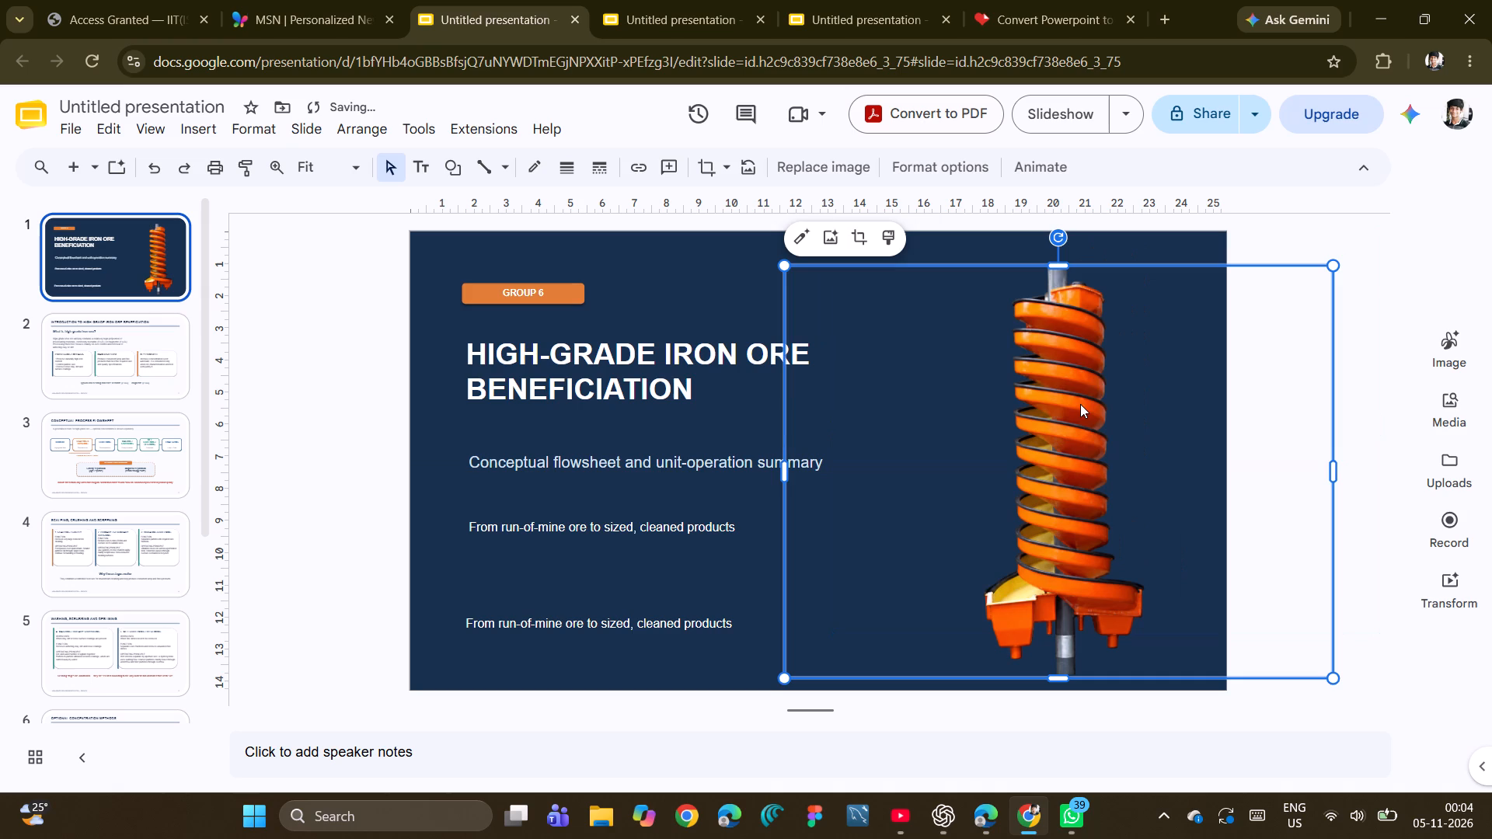
left_click(1337, 259)
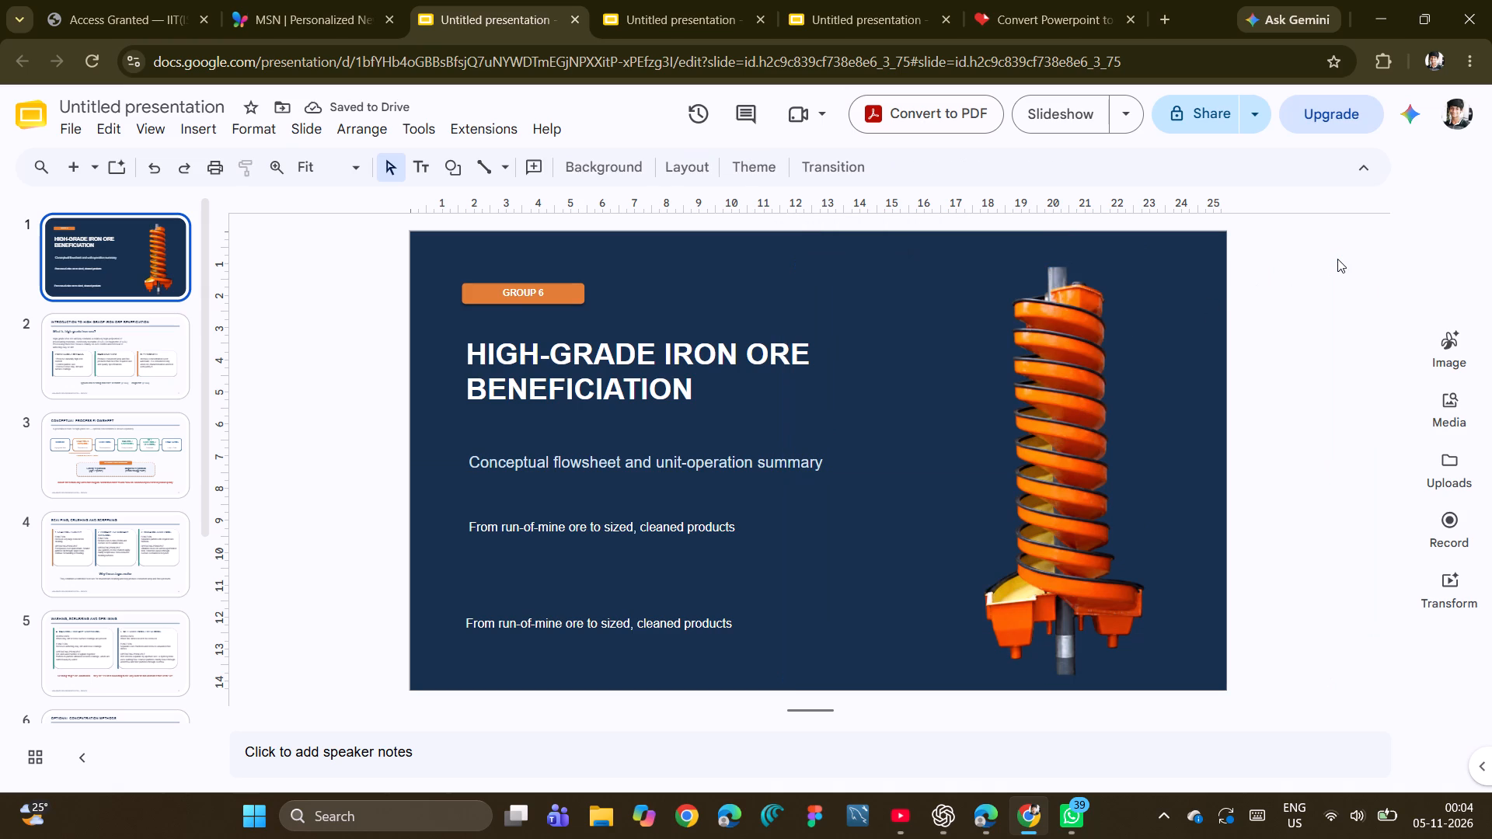
Scale the spiral separator image down slightly to about 12 cm tall and center it vertically beside the title slide's text.
left_click(1084, 376)
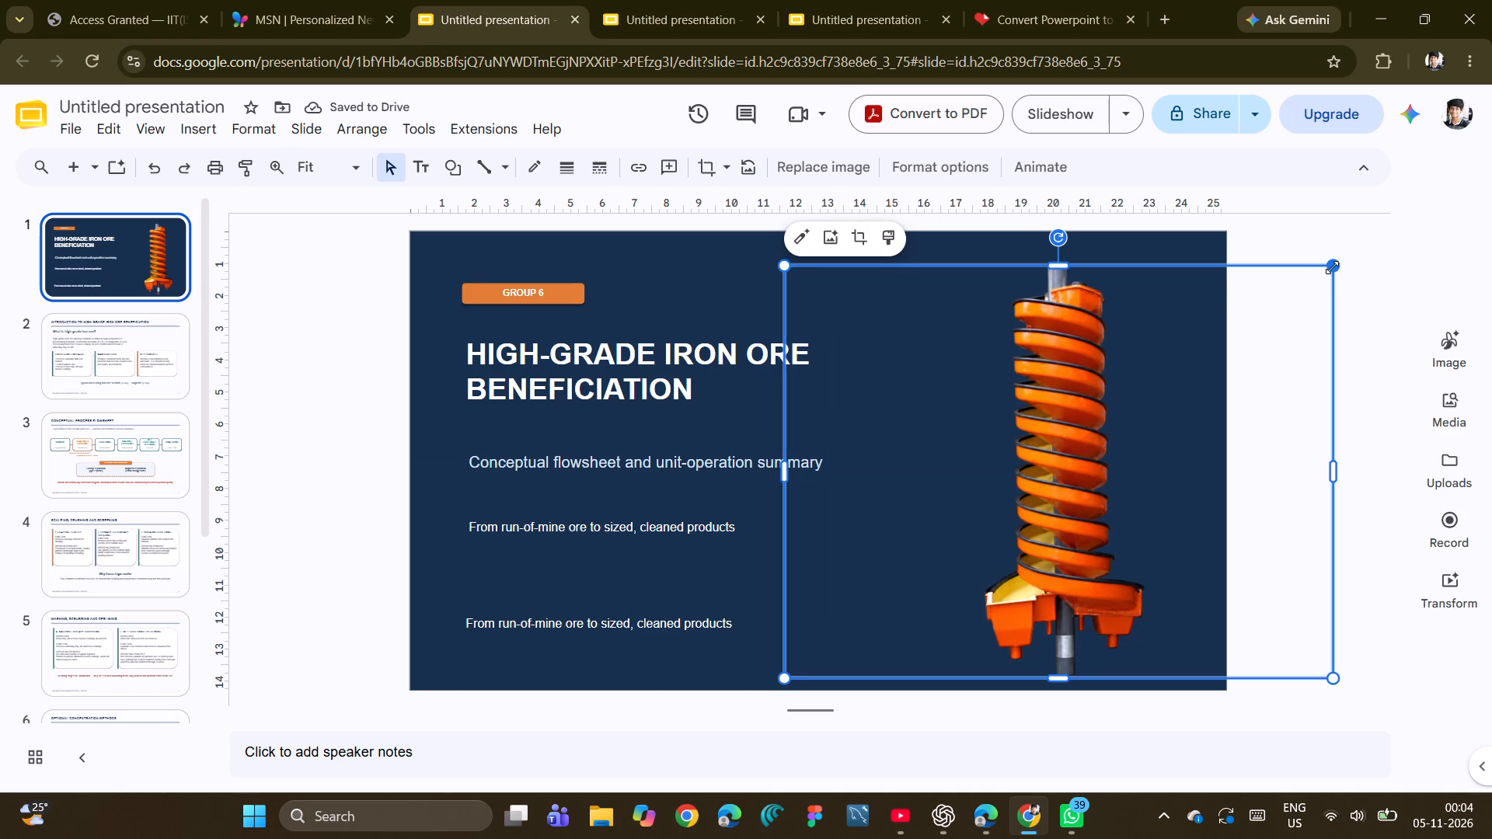
left_click_drag(1332, 267, 1305, 314)
left_click_drag(1093, 415, 1088, 402)
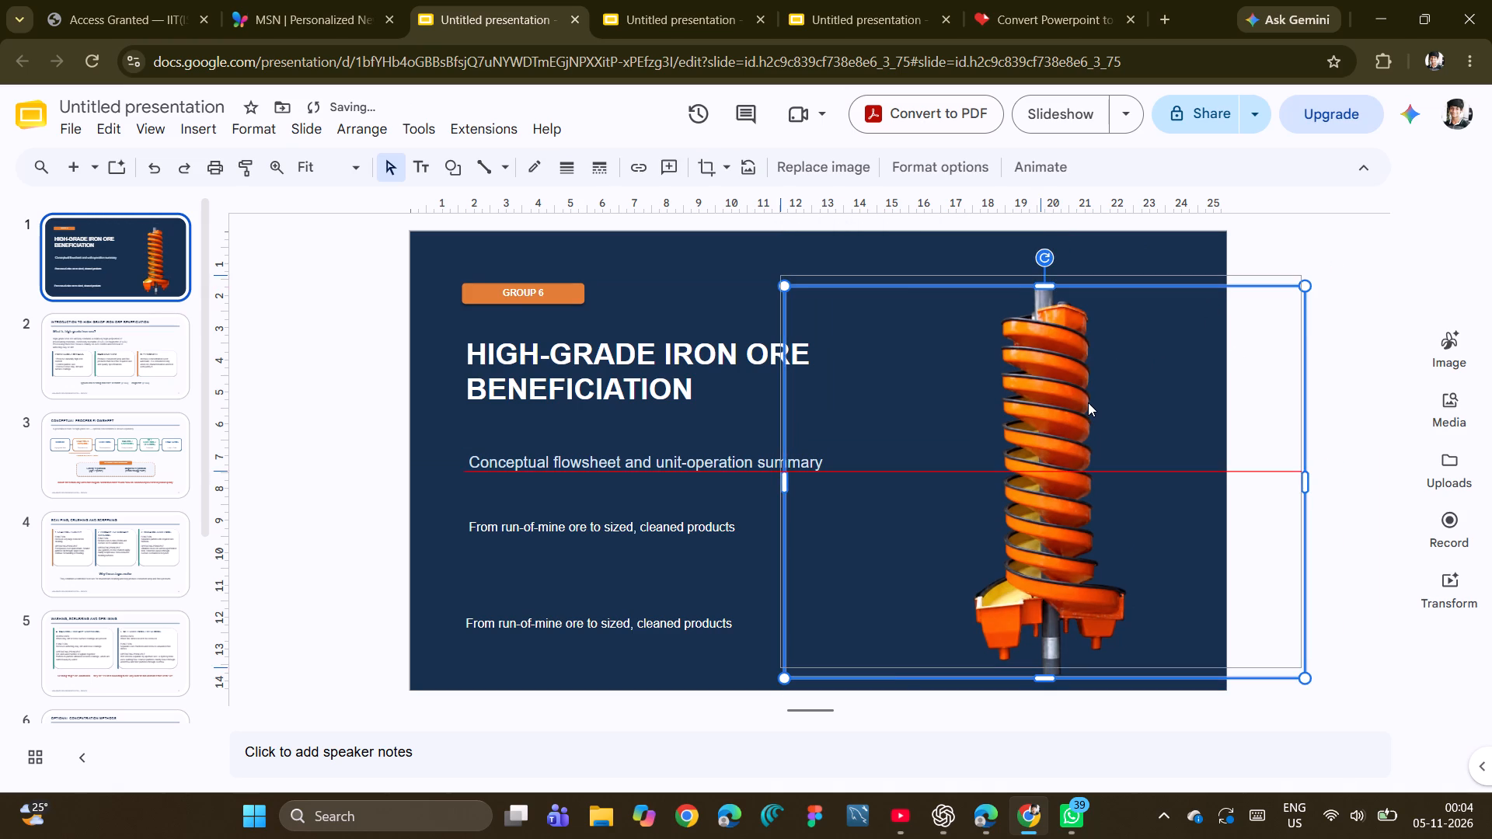
left_click_drag(1088, 402, 1088, 401)
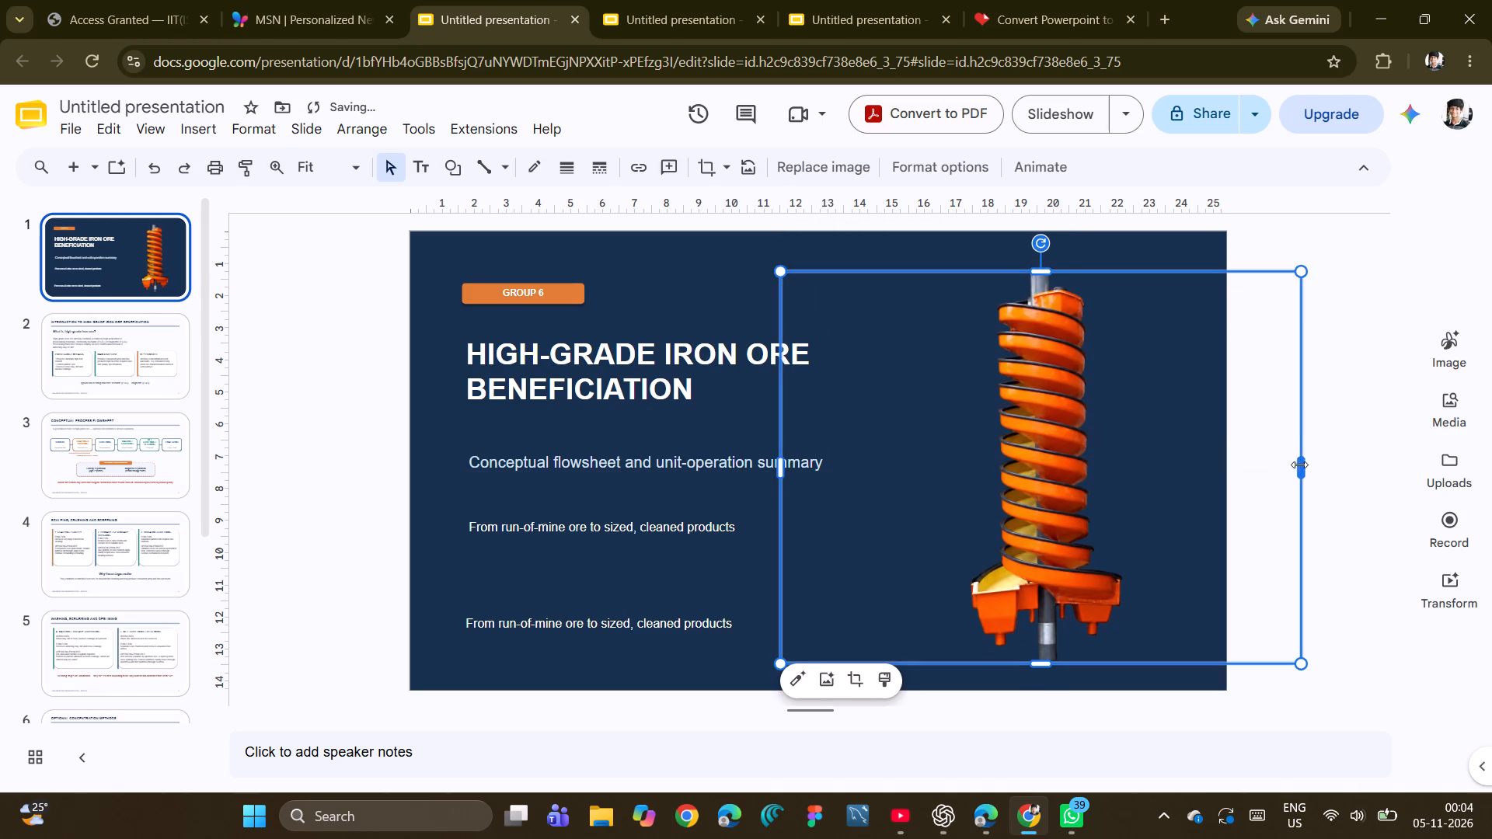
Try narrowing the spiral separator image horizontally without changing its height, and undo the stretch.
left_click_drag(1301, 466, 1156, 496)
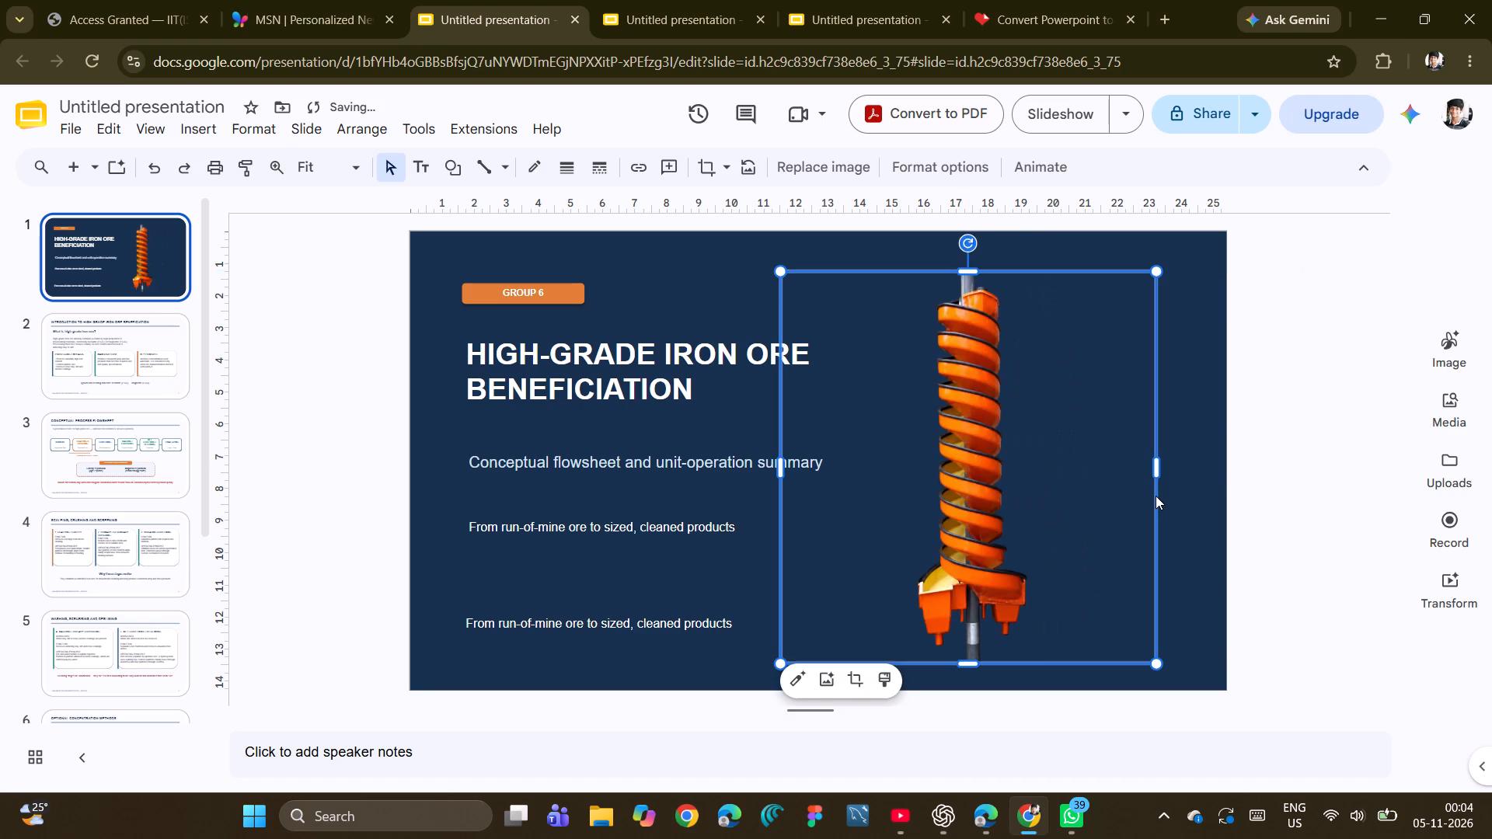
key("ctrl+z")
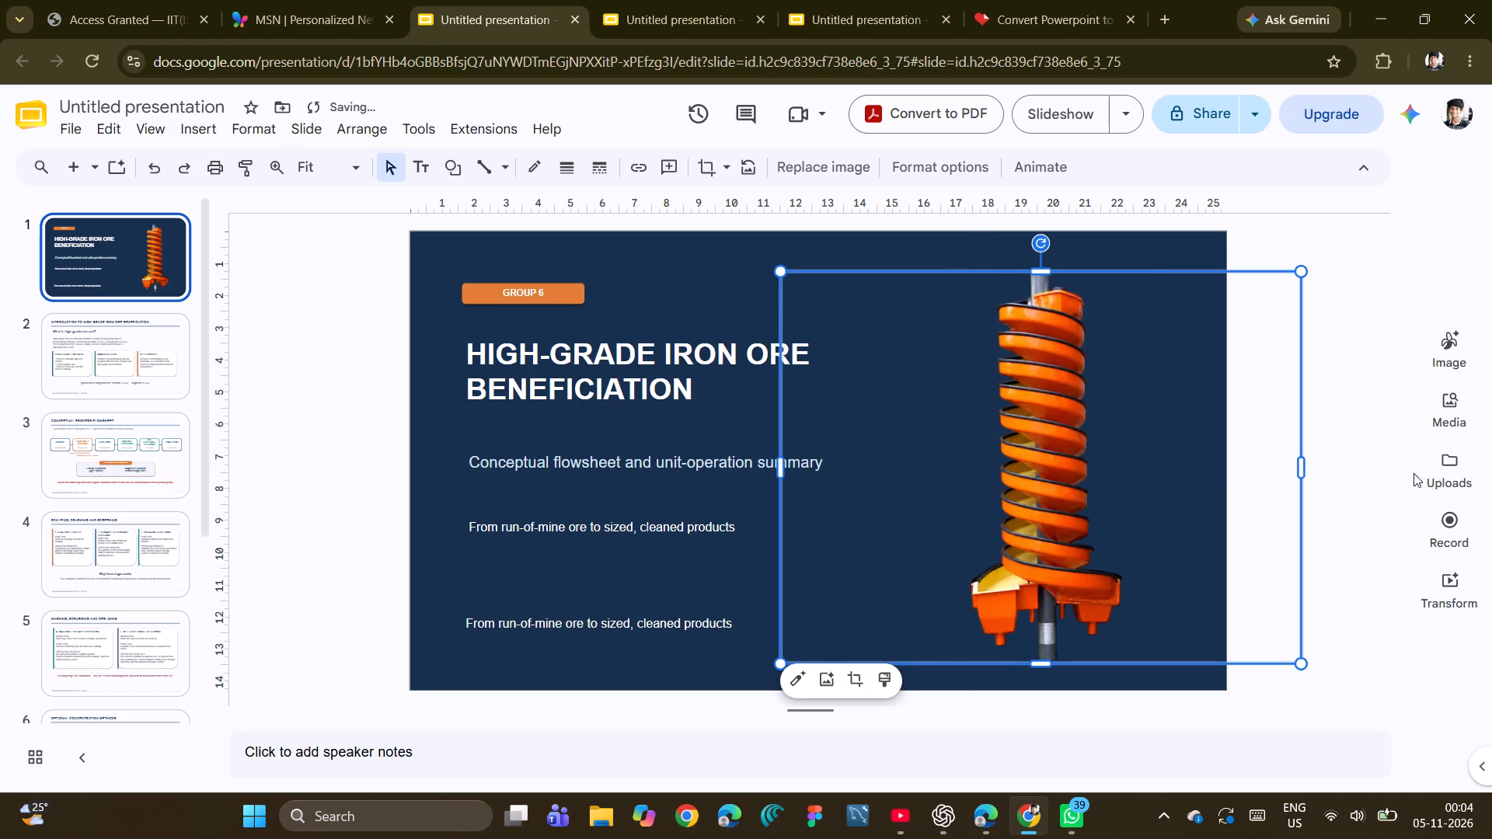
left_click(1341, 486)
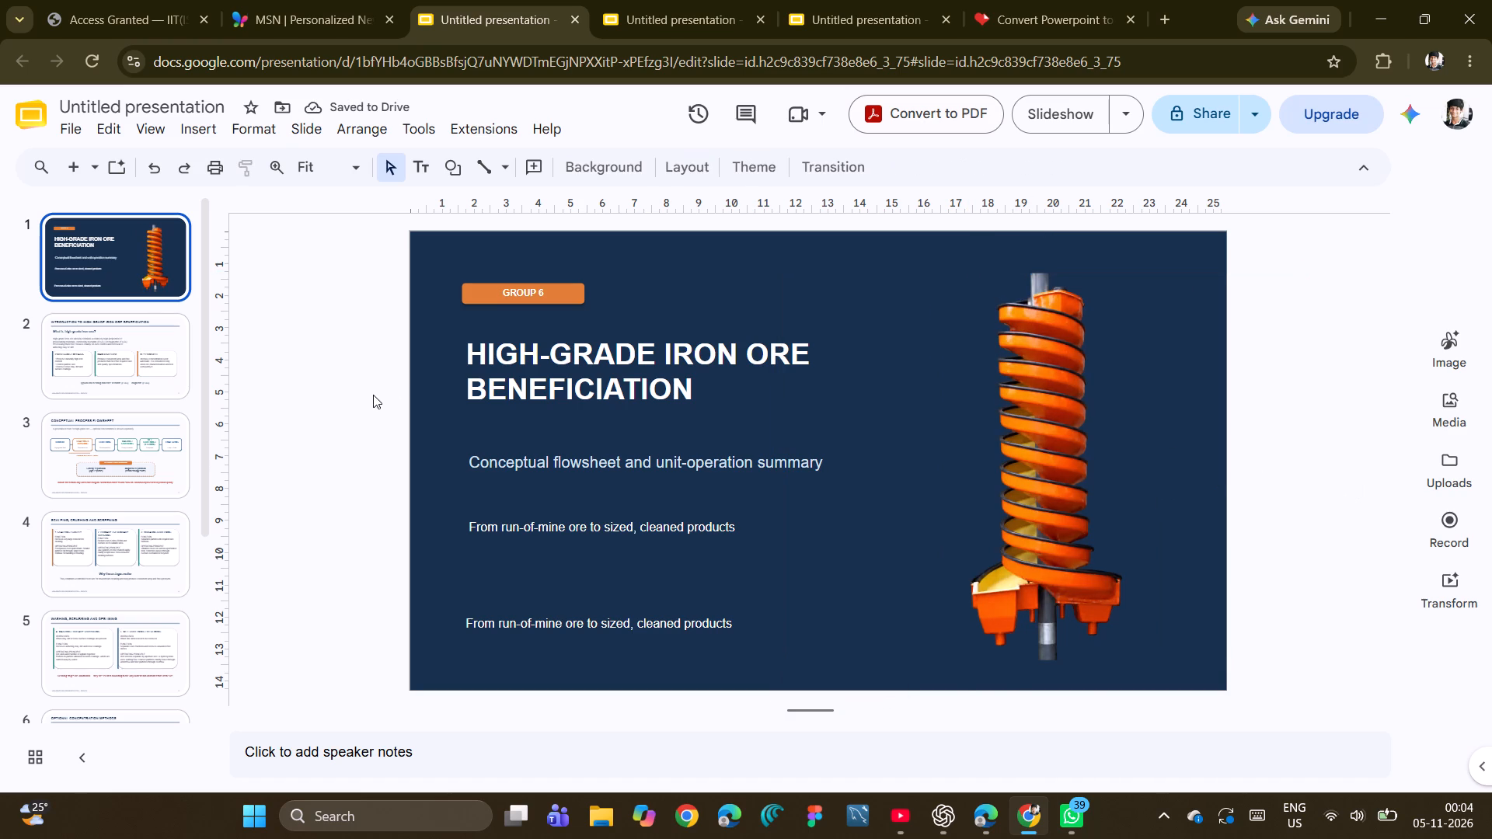
Skim the slides from the introduction through the conclusion to check their layout.
left_click(131, 386)
left_click(124, 433)
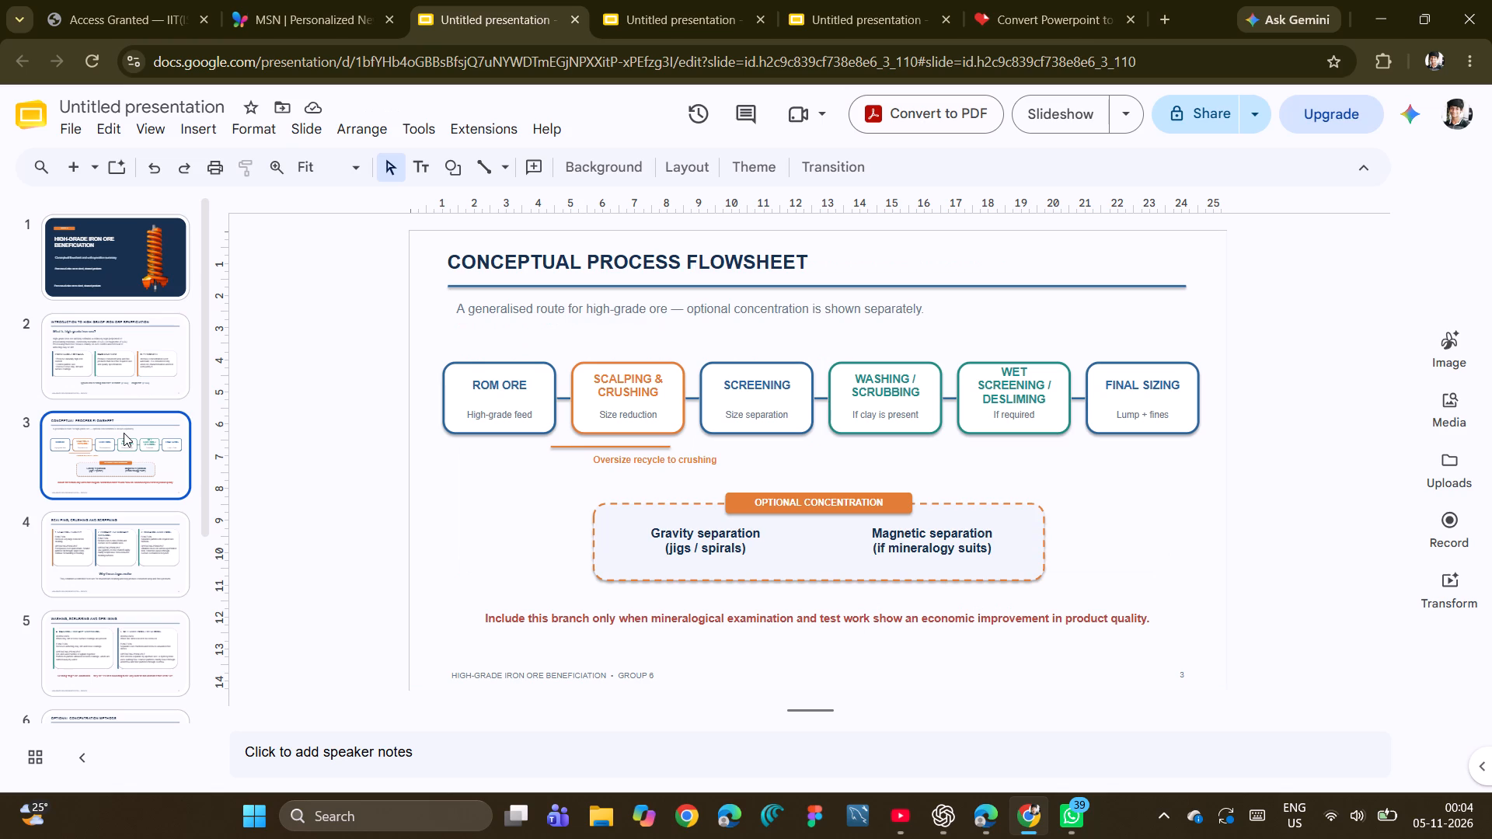
left_click(120, 543)
scroll(120, 543, "down", 4)
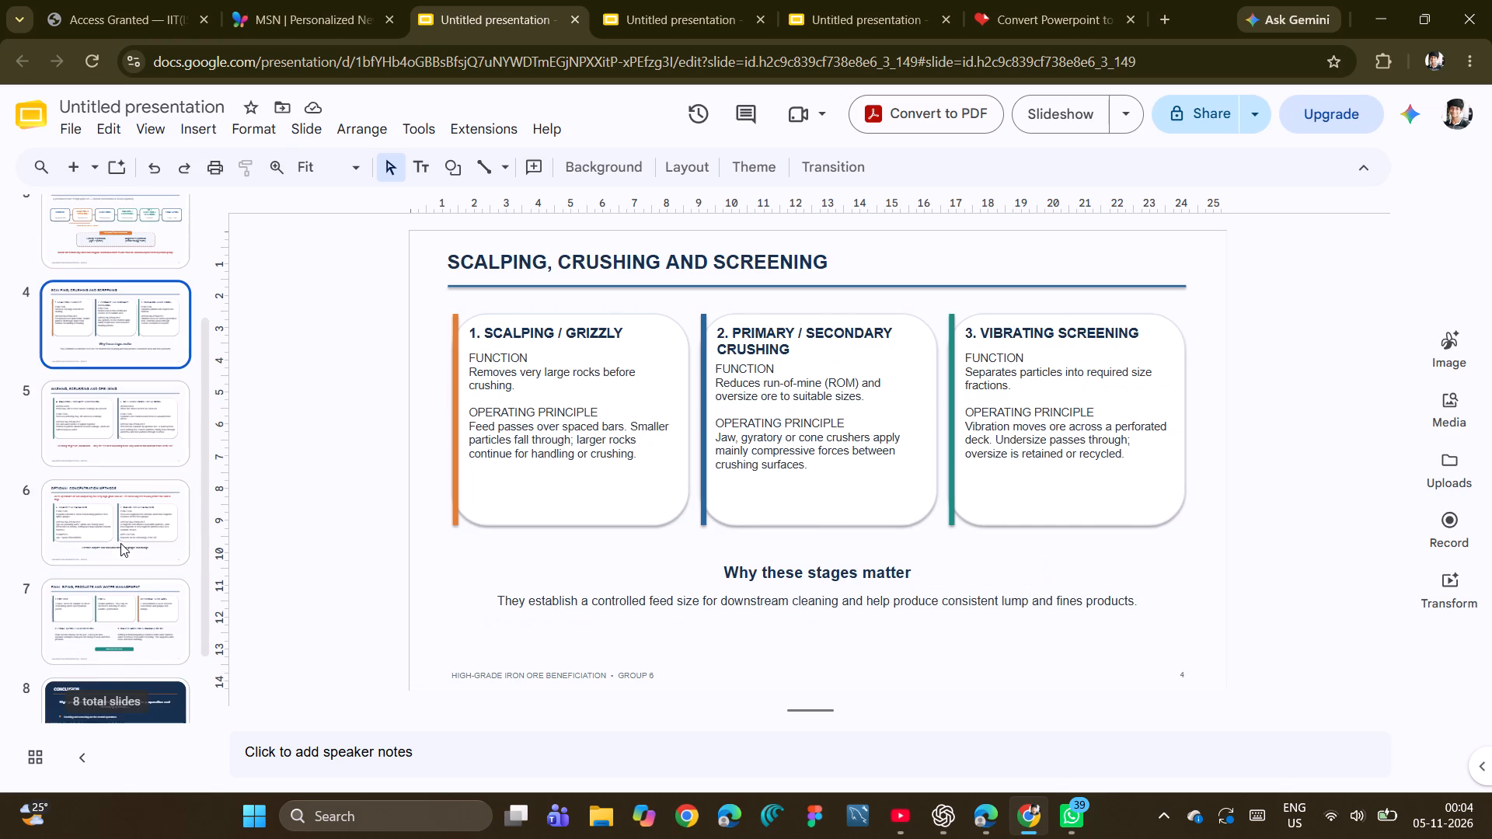
left_click(123, 554)
scroll(123, 554, "up", 5)
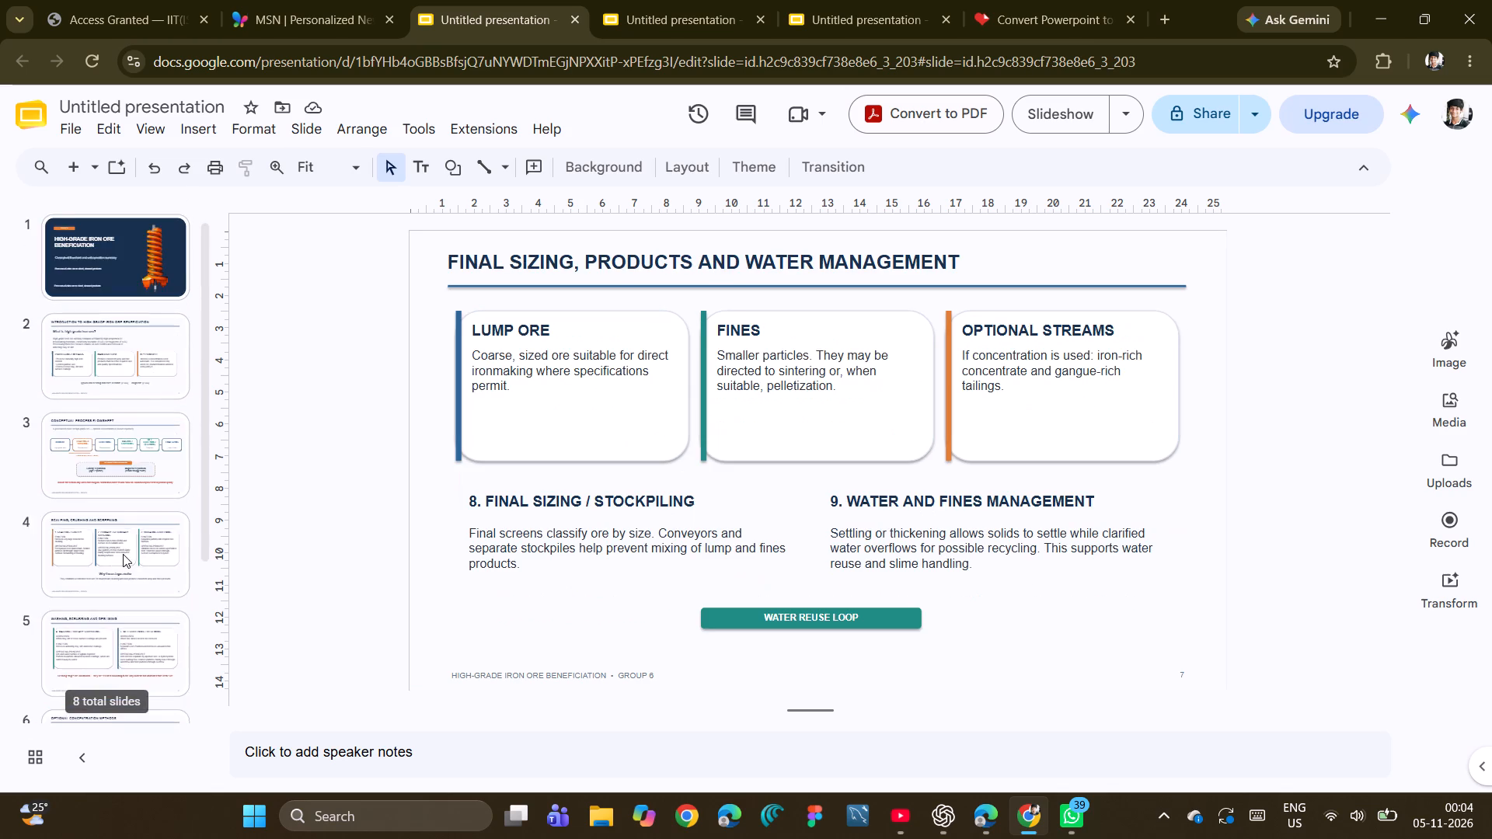
scroll(123, 554, "down", 4)
left_click(129, 677)
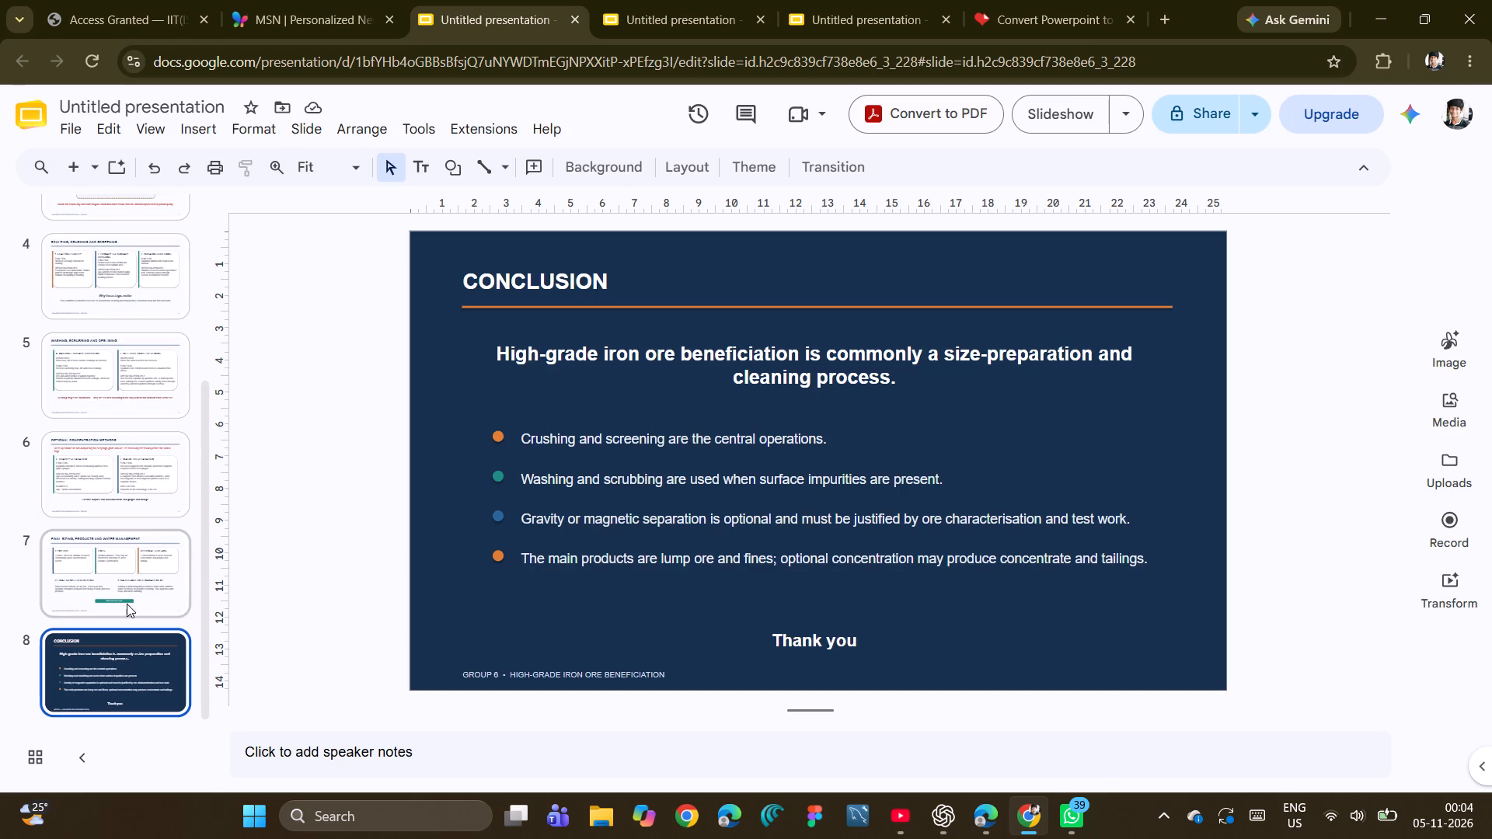
scroll(134, 361, "up", 5)
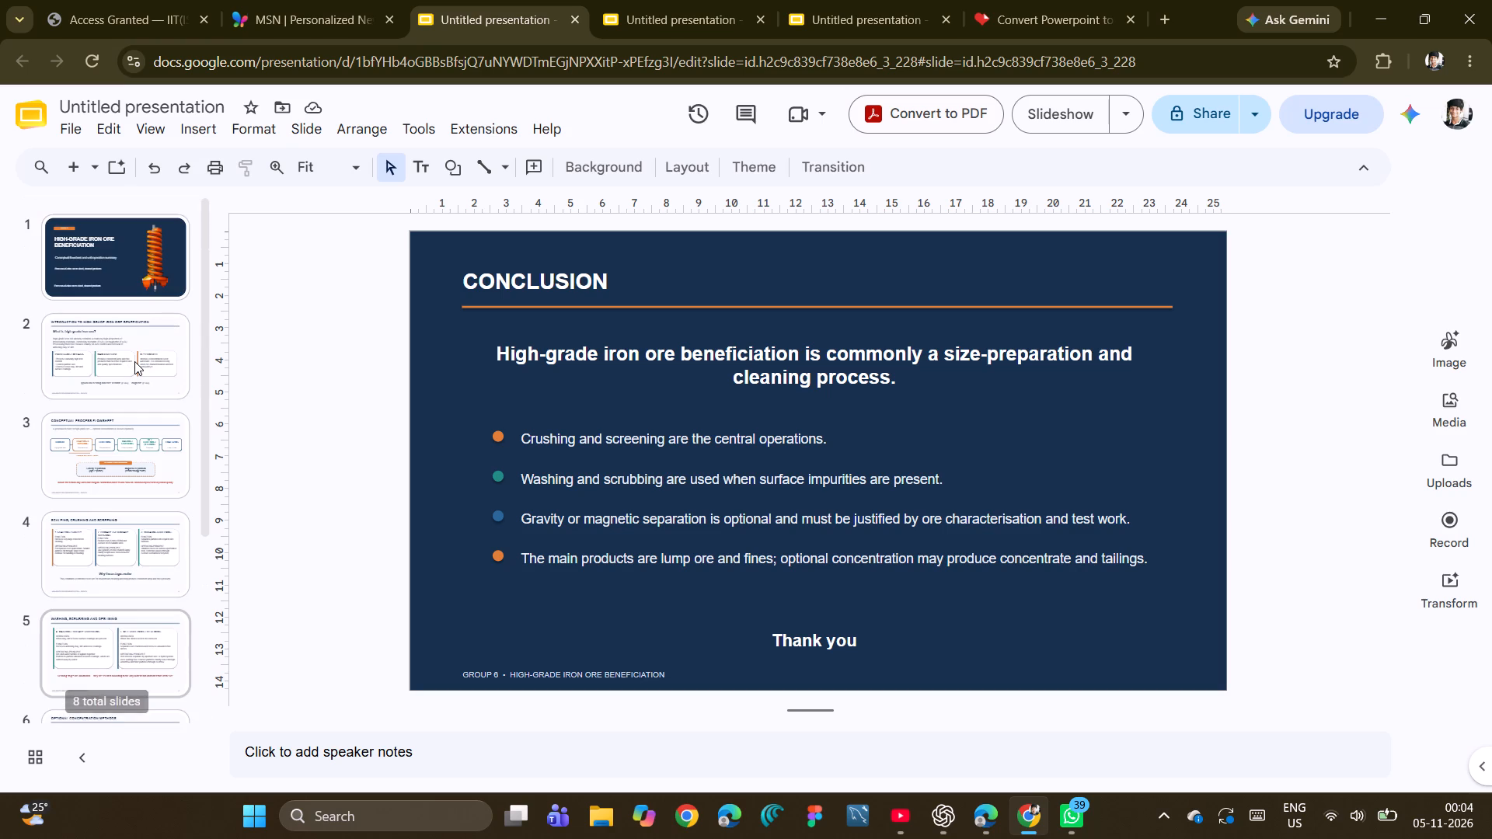
Page forward through the slides from the introduction and return to the title slide, checking each layout.
left_click(134, 361)
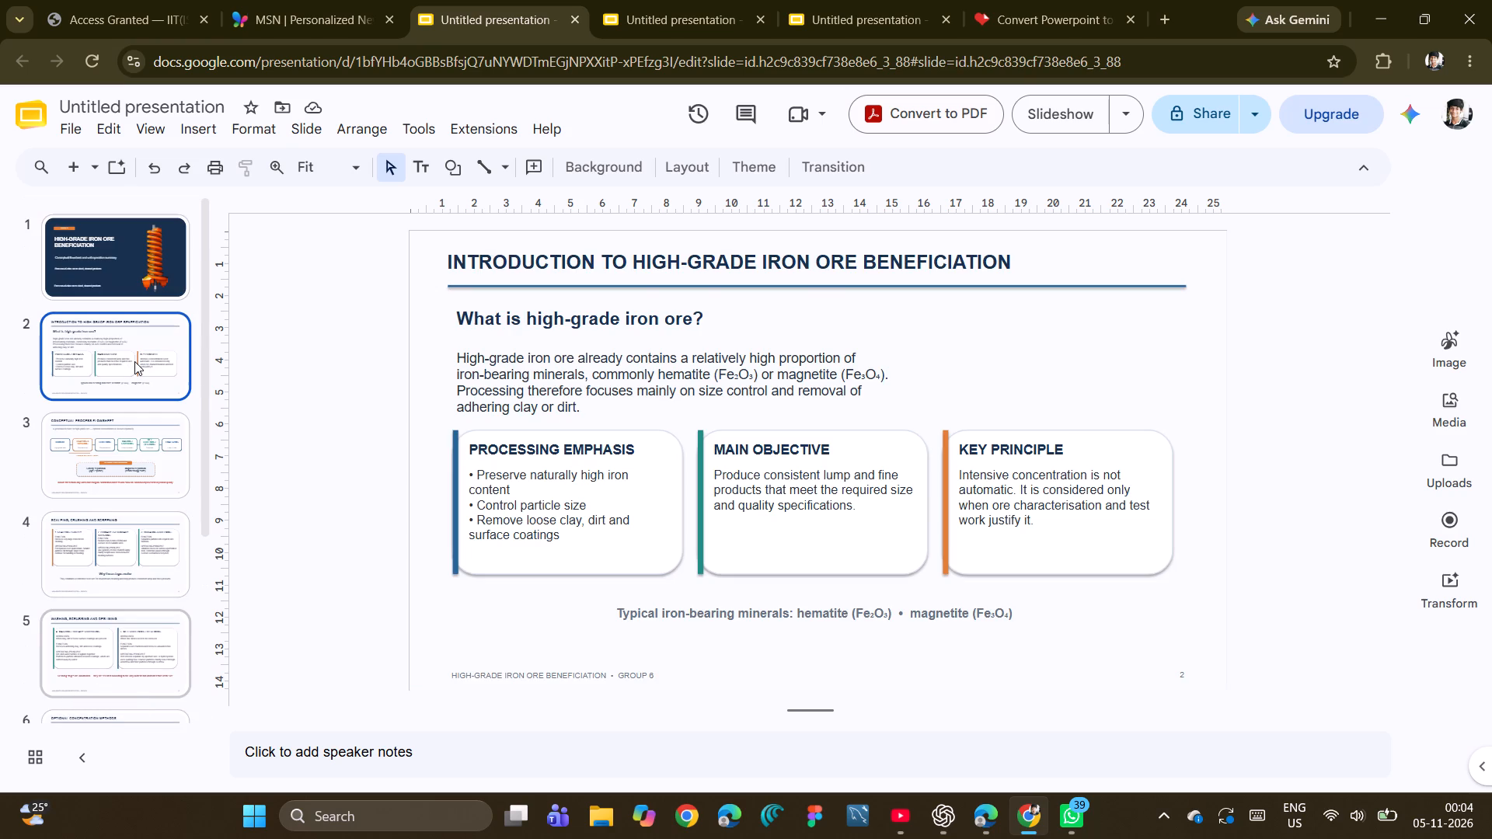
key("Down")
key("Down")
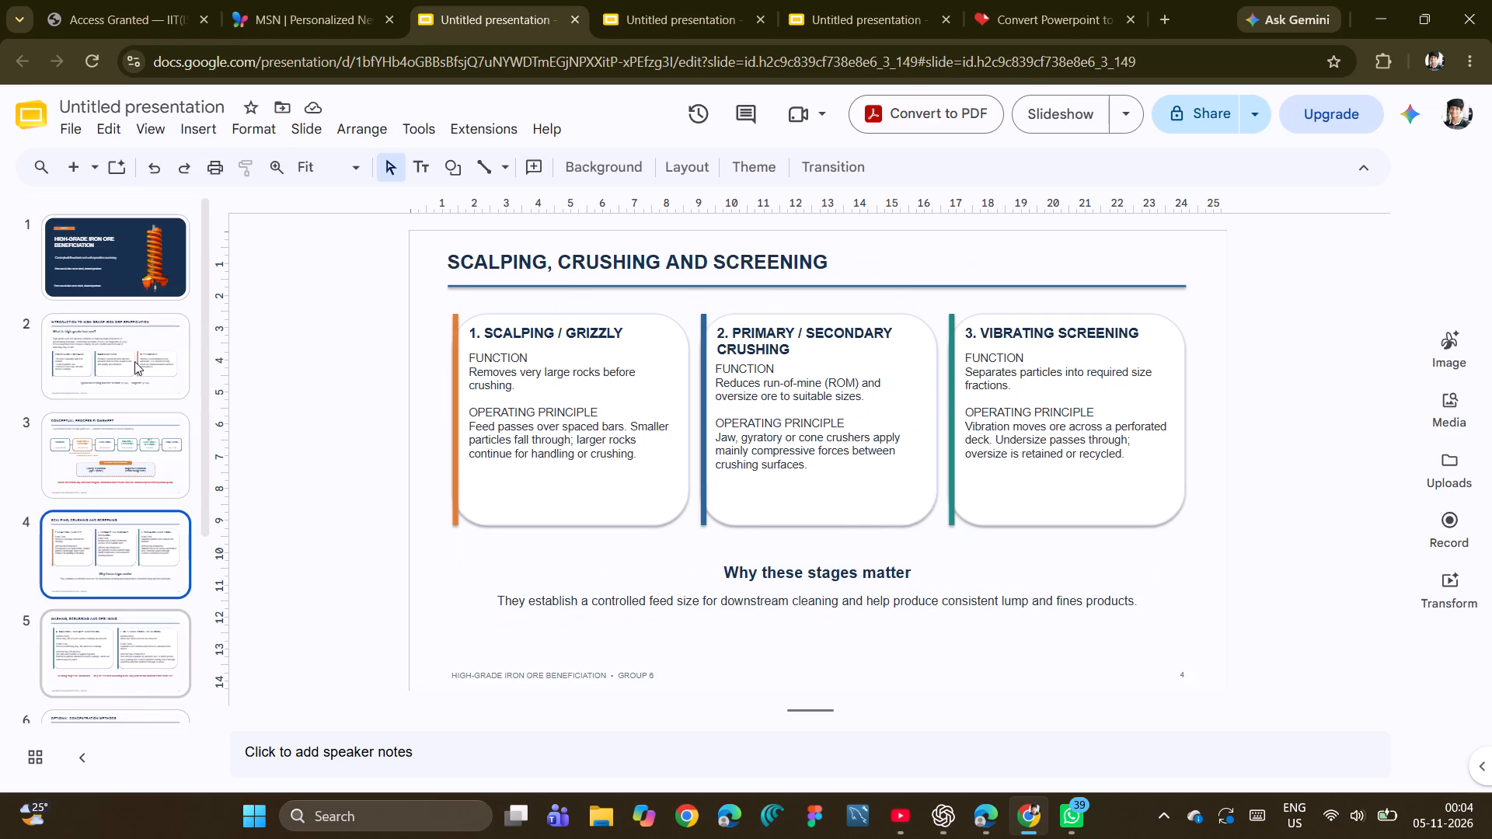
key("Down")
key("Down")
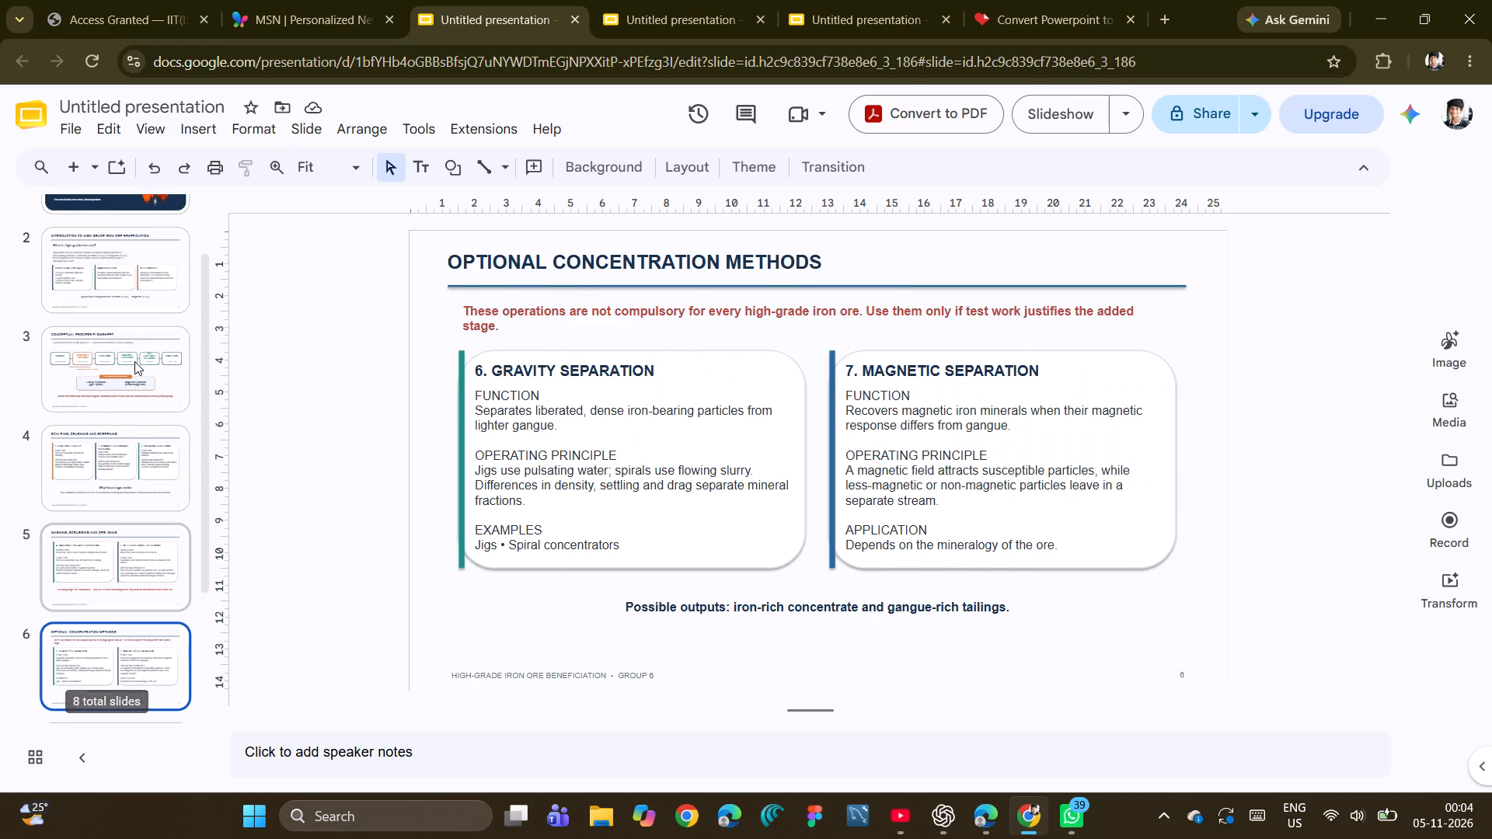
key("Down")
key("Down")
key("Up")
key("Up")
key("Up")
key("Up")
key("Up")
key("Up")
key("Up")
key("Up")
key("Up")
key("Up")
key("Up")
key("Up")
key("Up")
key("Up")
key("Up")
key("Up")
key("Up")
key("Up")
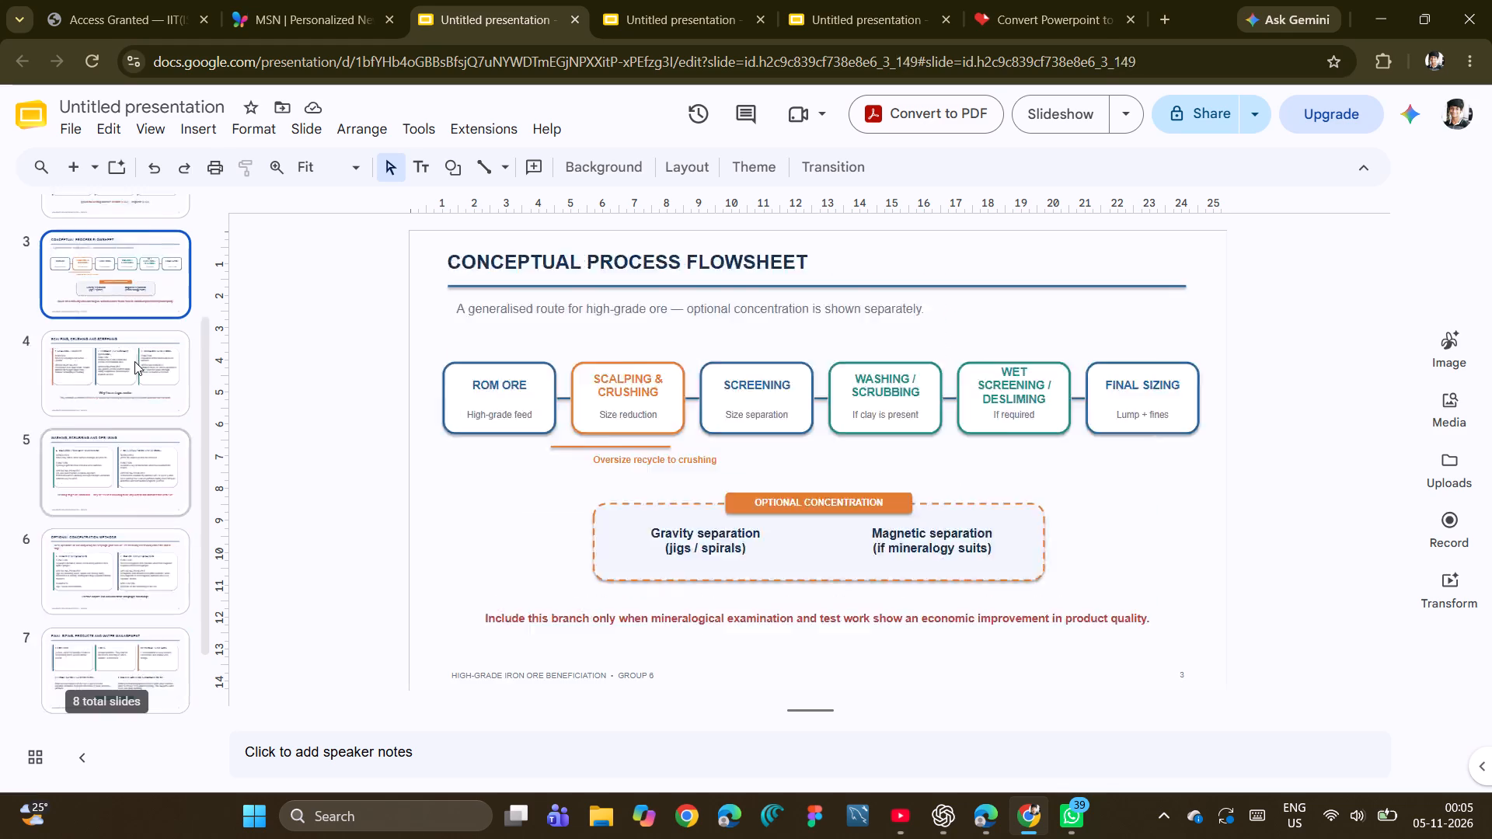
Review slides 2 to 8 in order, from the introduction to the conclusion.
key("Down")
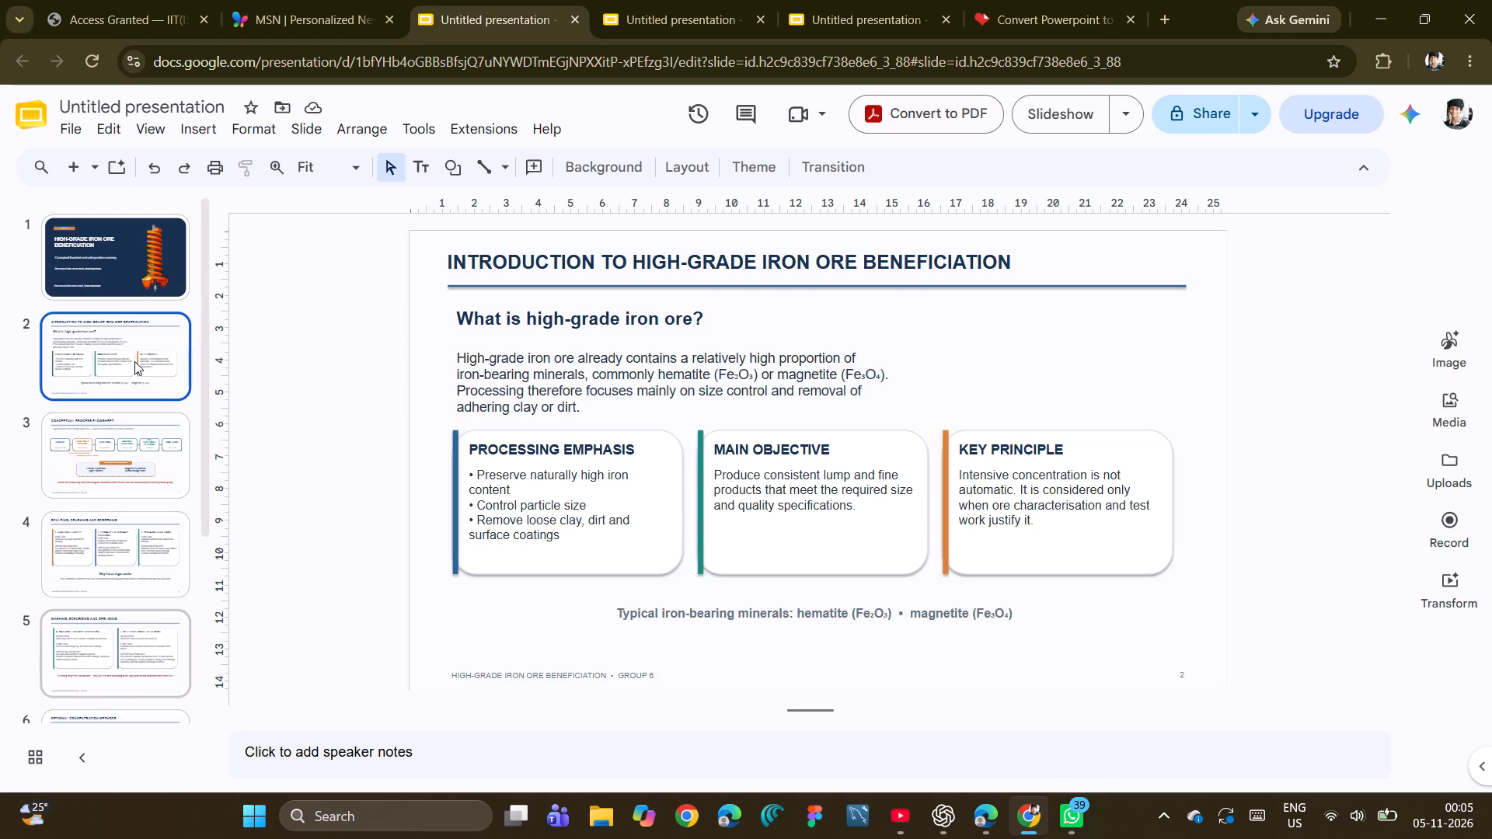
key("Down")
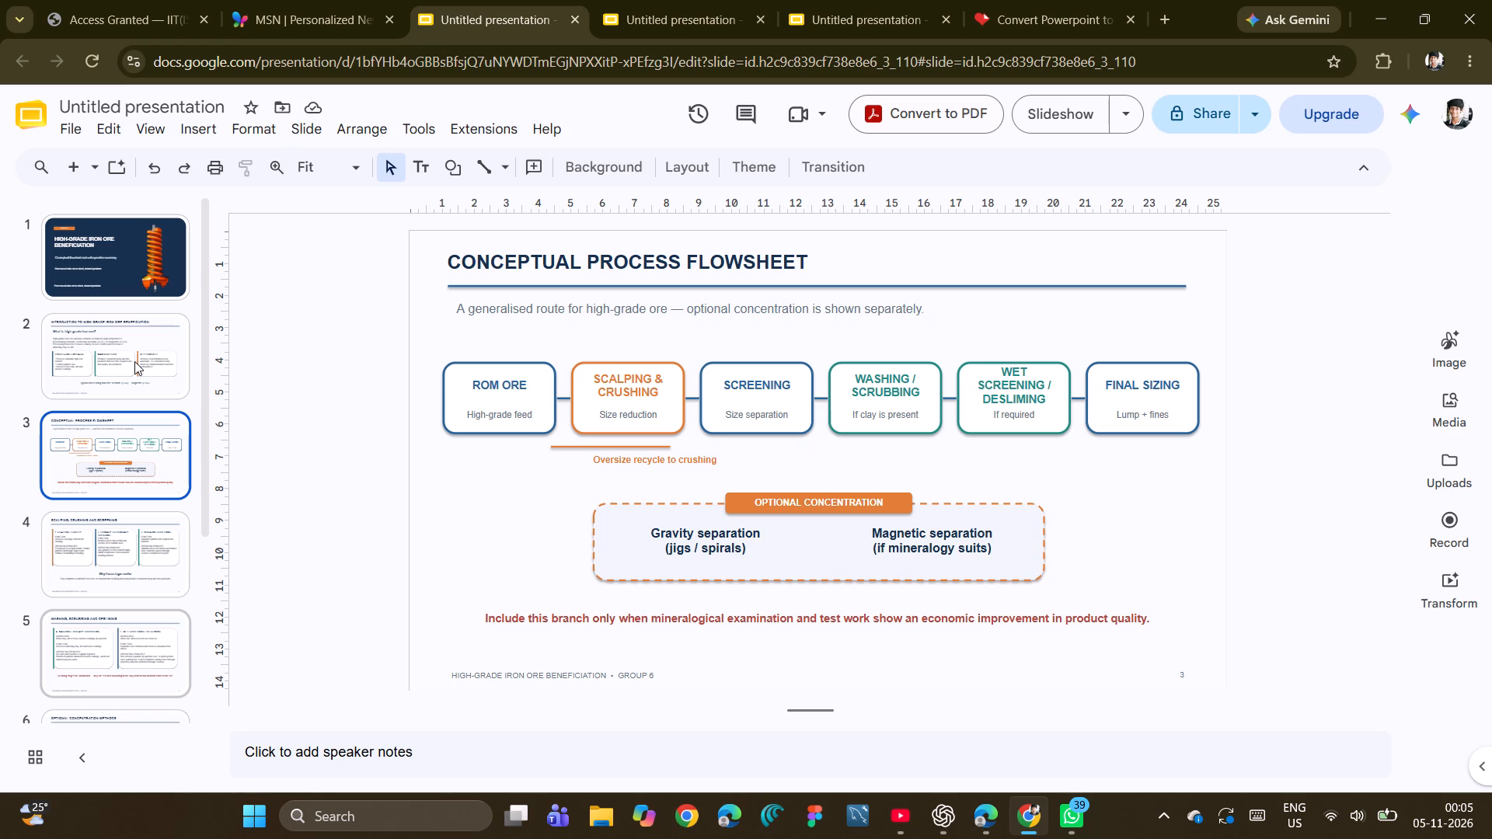
key("Down")
key("Down")
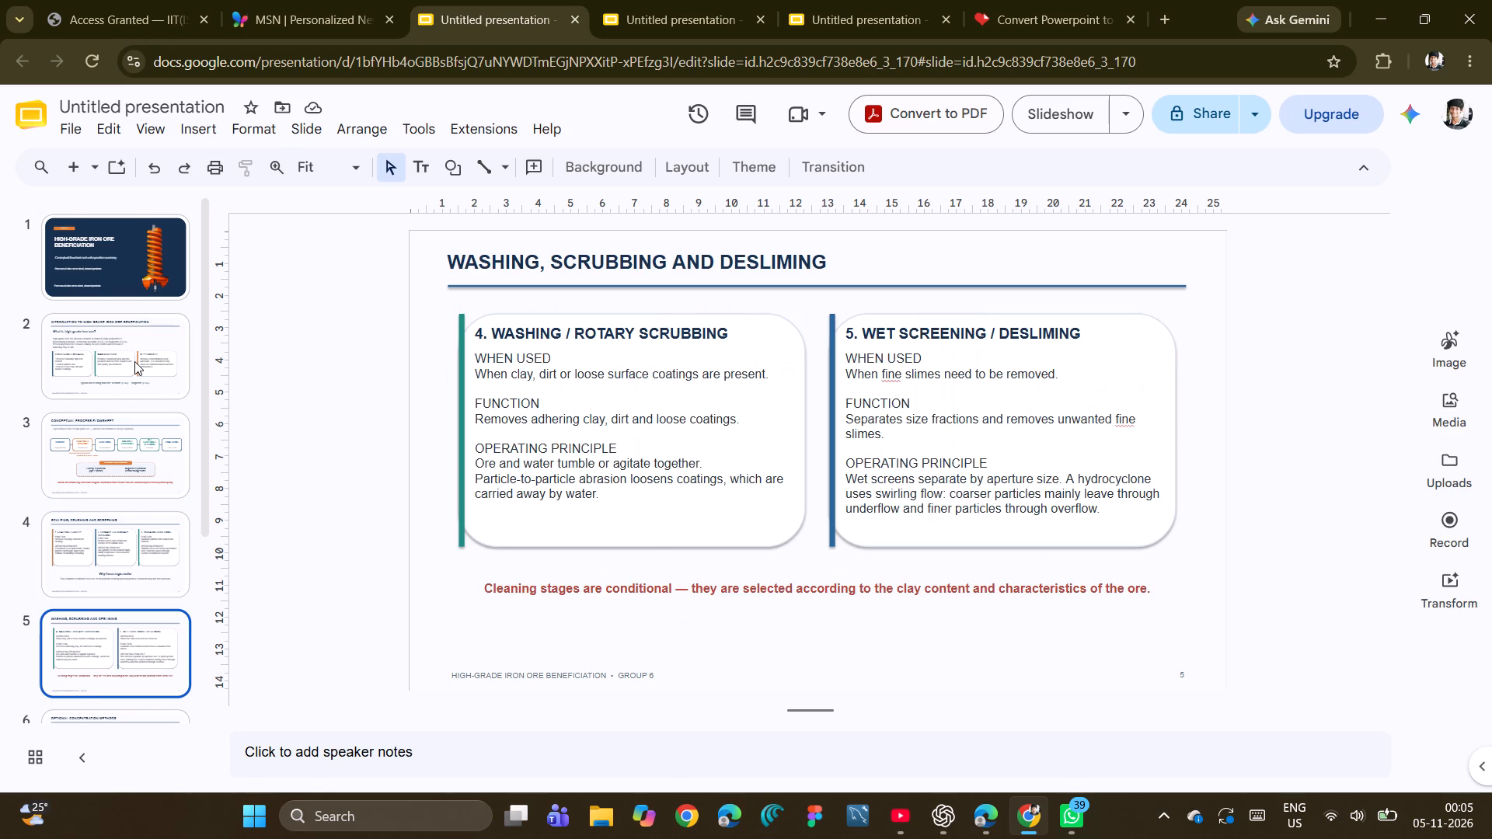
scroll(134, 361, "down", 2)
left_click(114, 457)
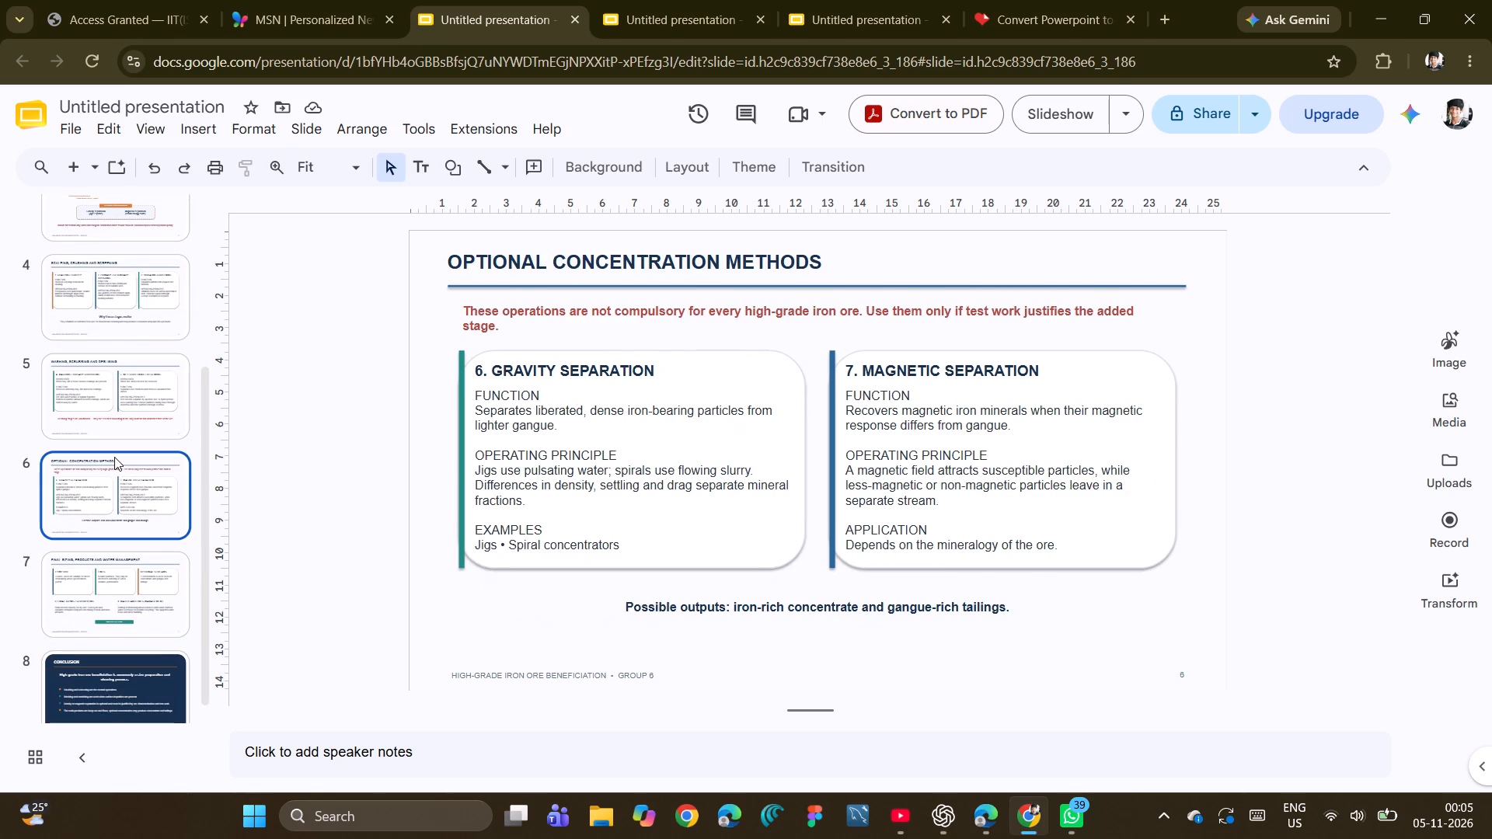
left_click(164, 619)
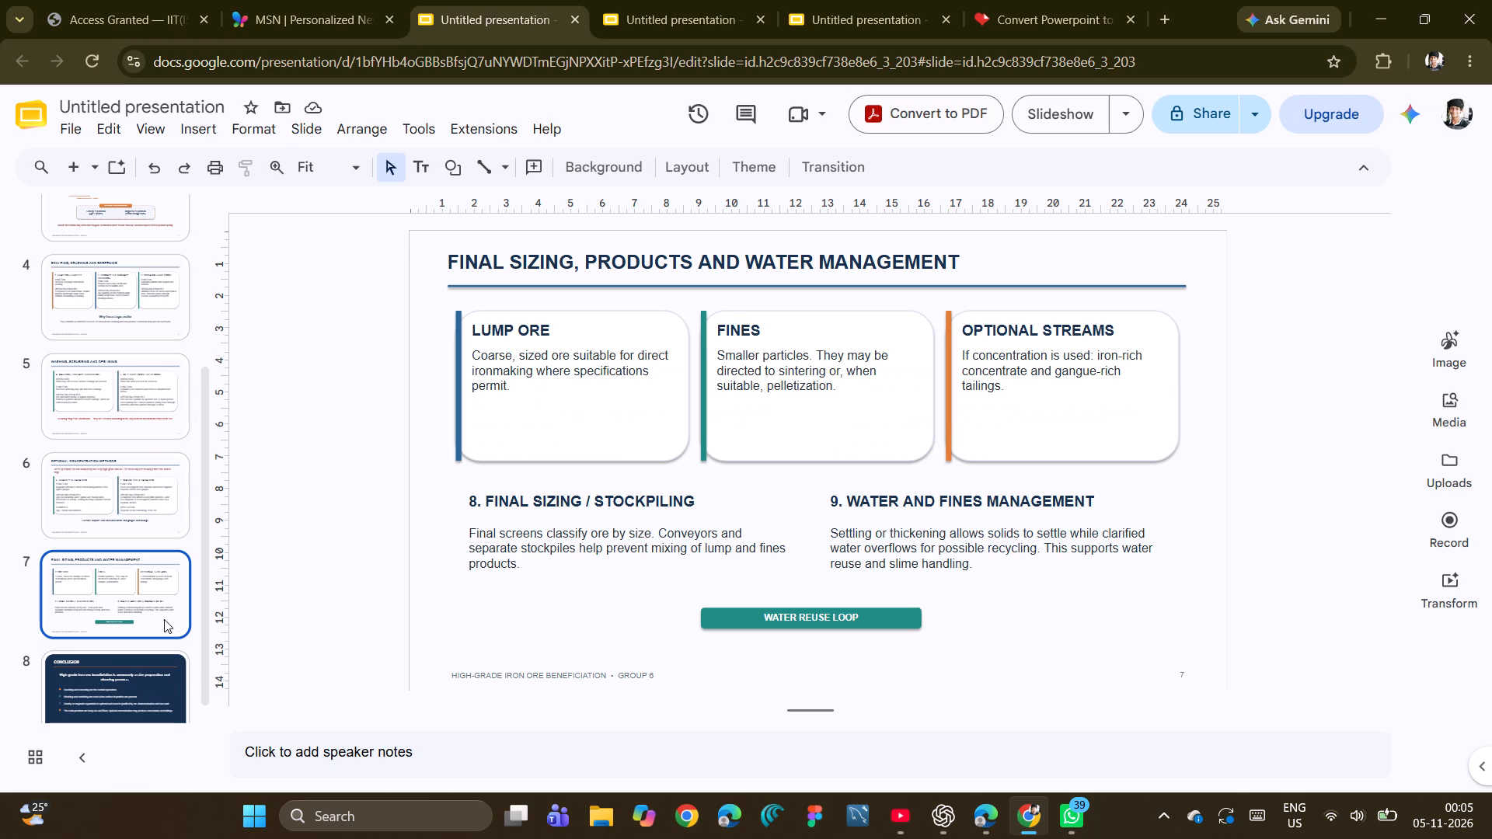
scroll(147, 543, "down", 1)
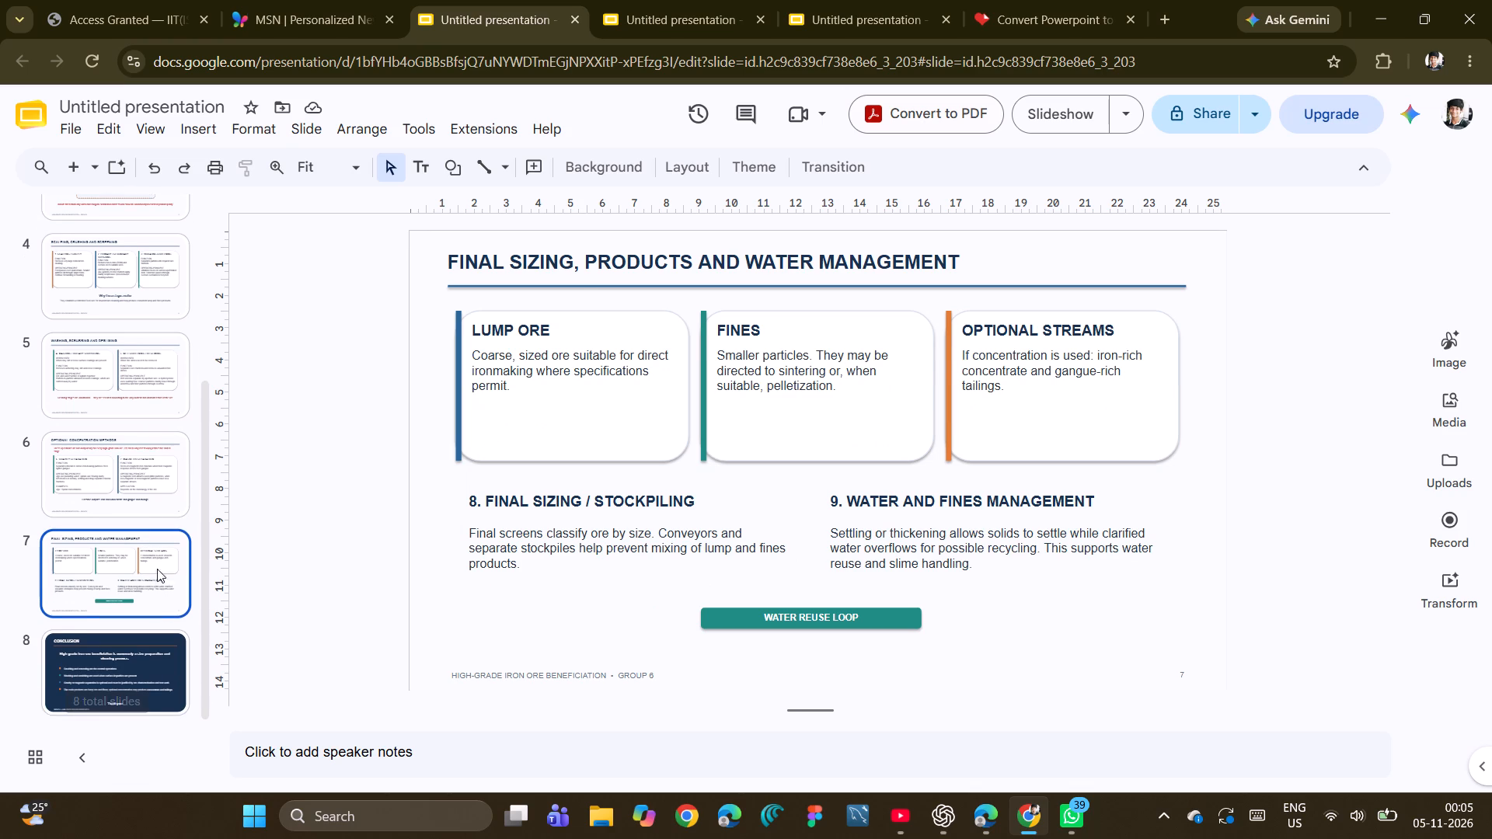
left_click(146, 637)
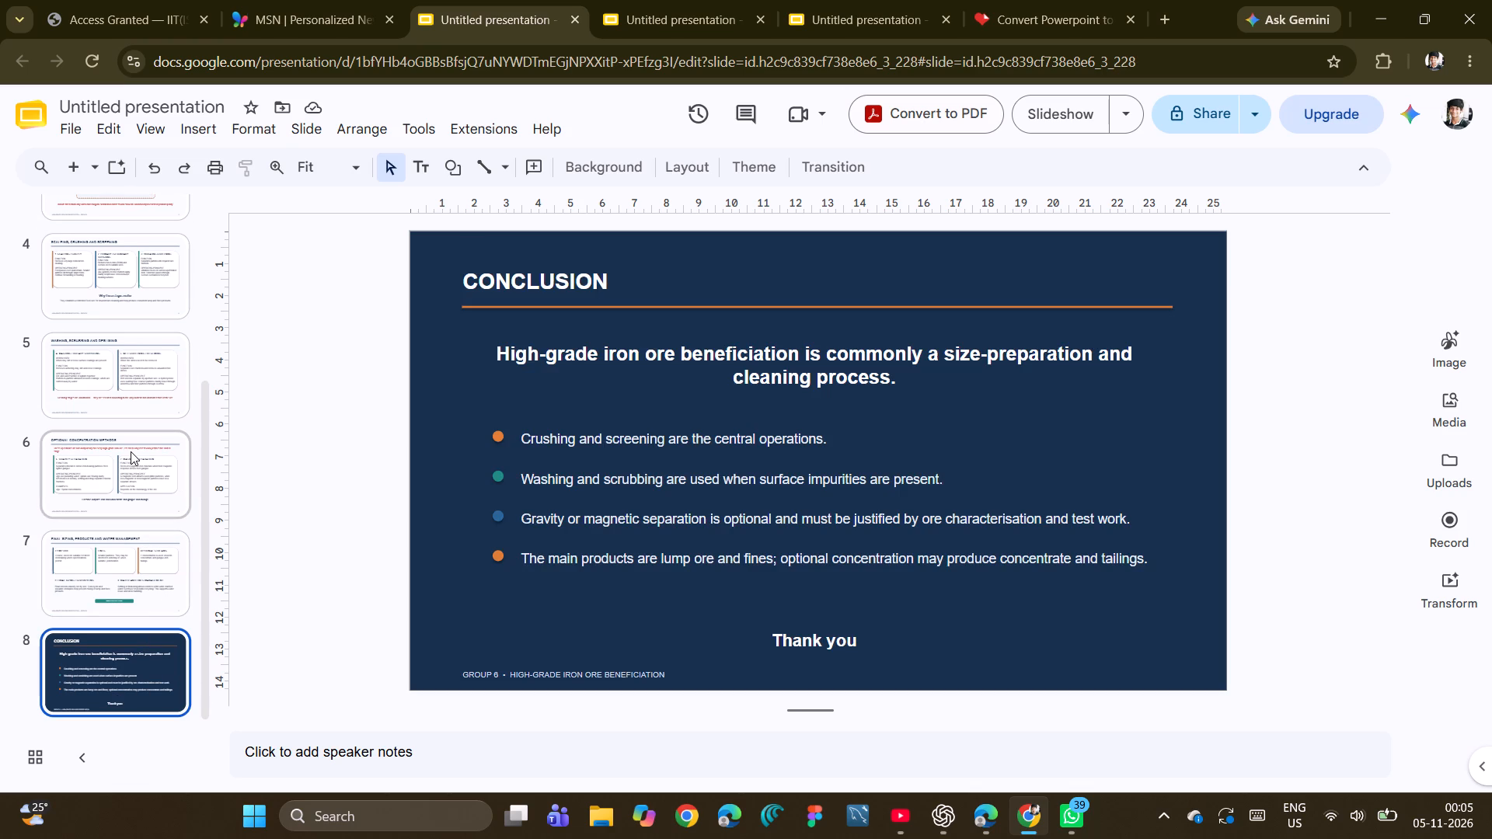
Re-examine the scalping and crushing, optional concentration, final sizing and conclusion slides.
scroll(131, 451, "up", 7)
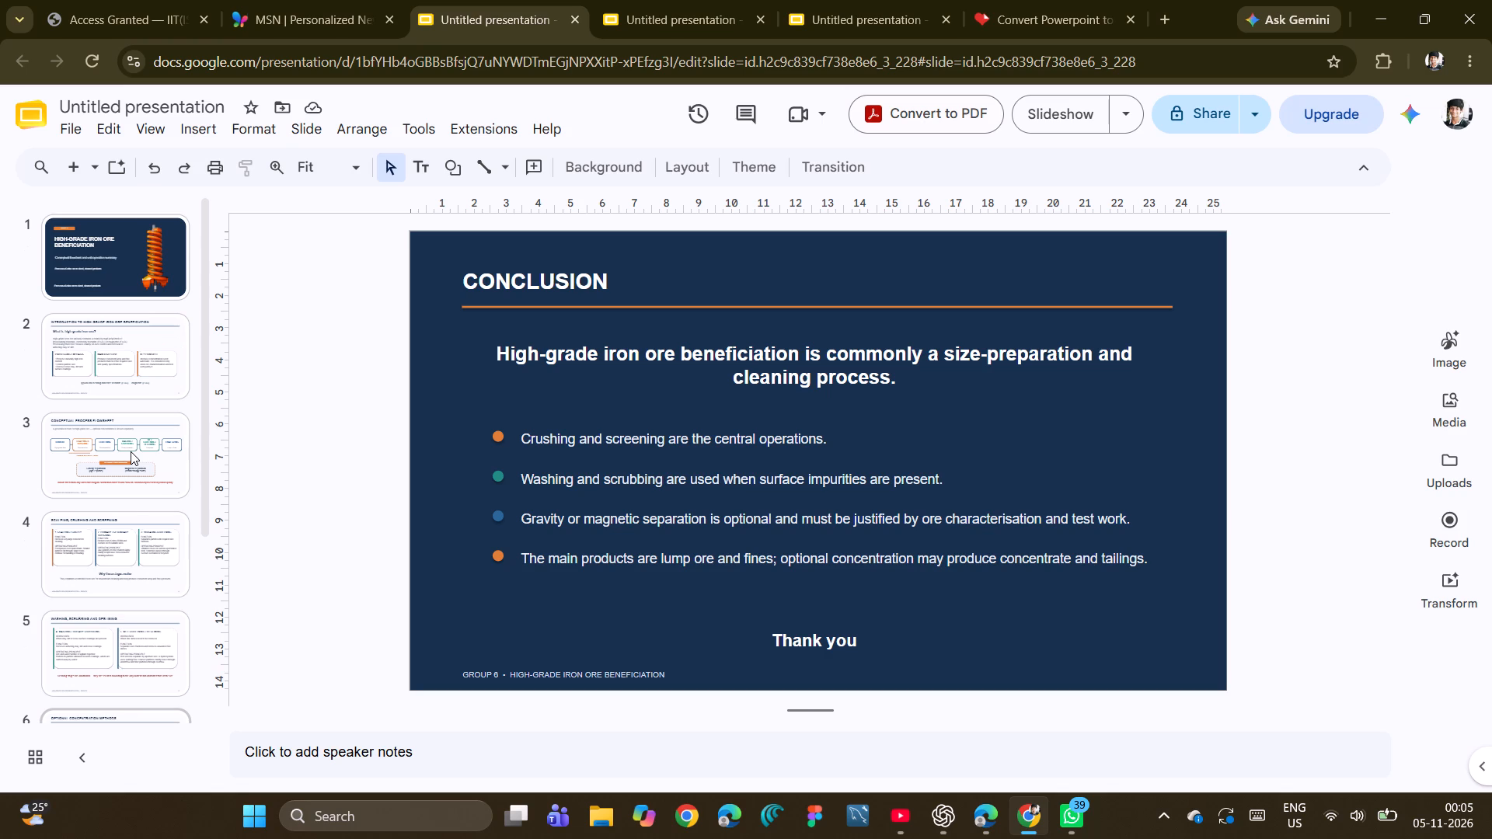
scroll(106, 566, "down", 3)
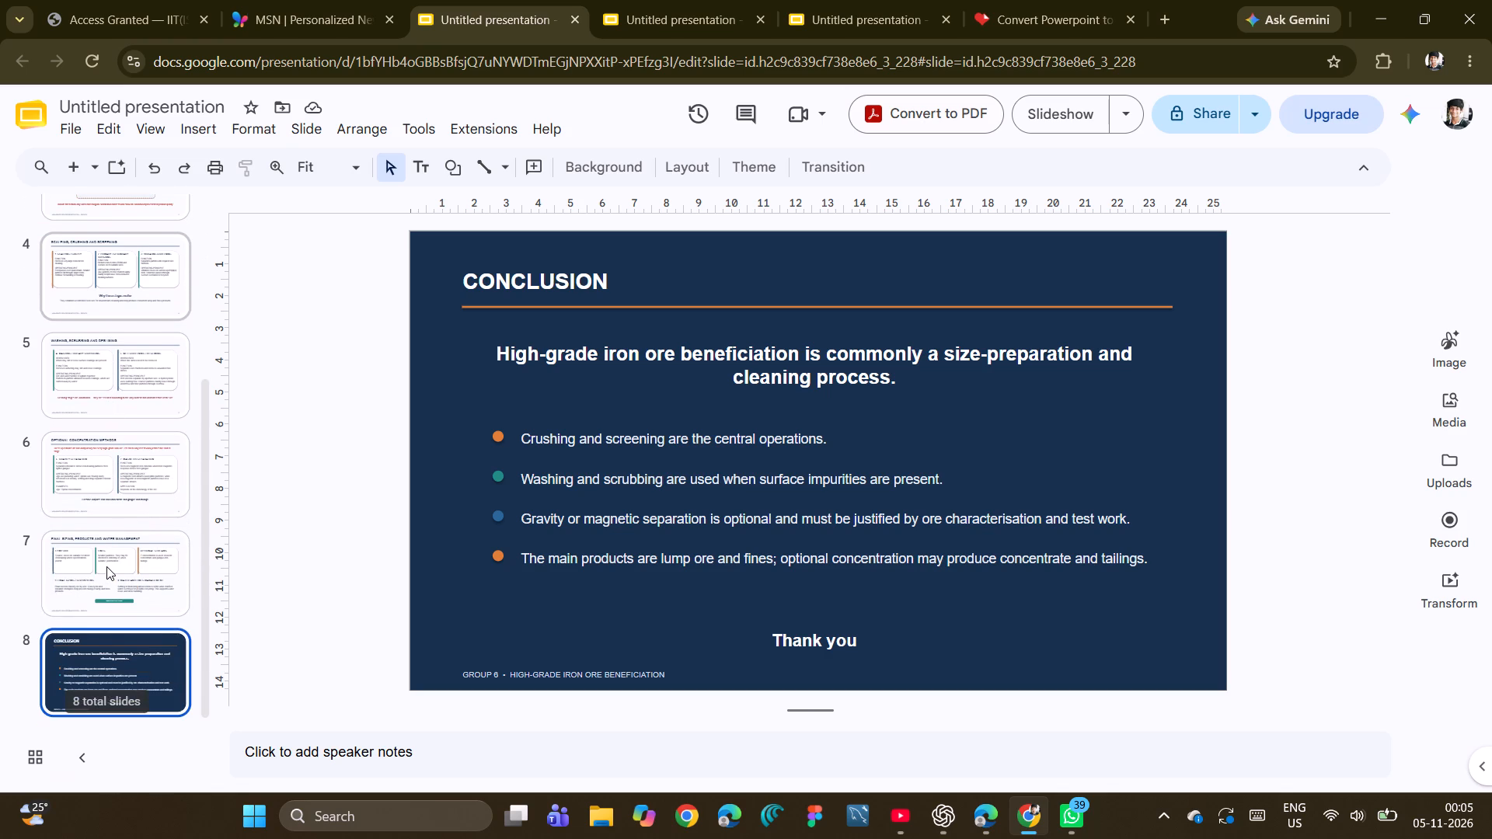
scroll(106, 566, "down", 1)
left_click(137, 465)
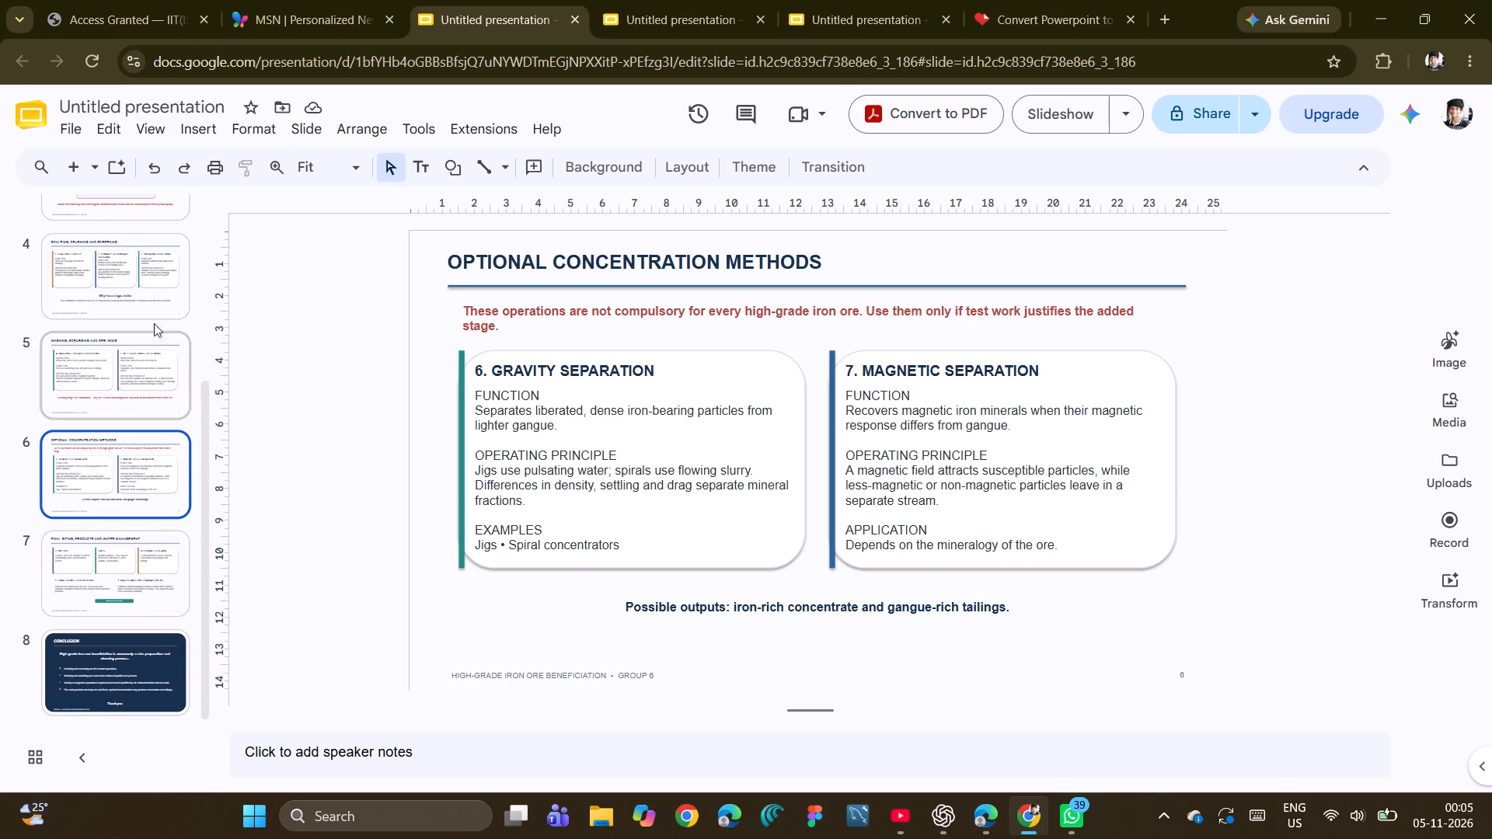
left_click(141, 311)
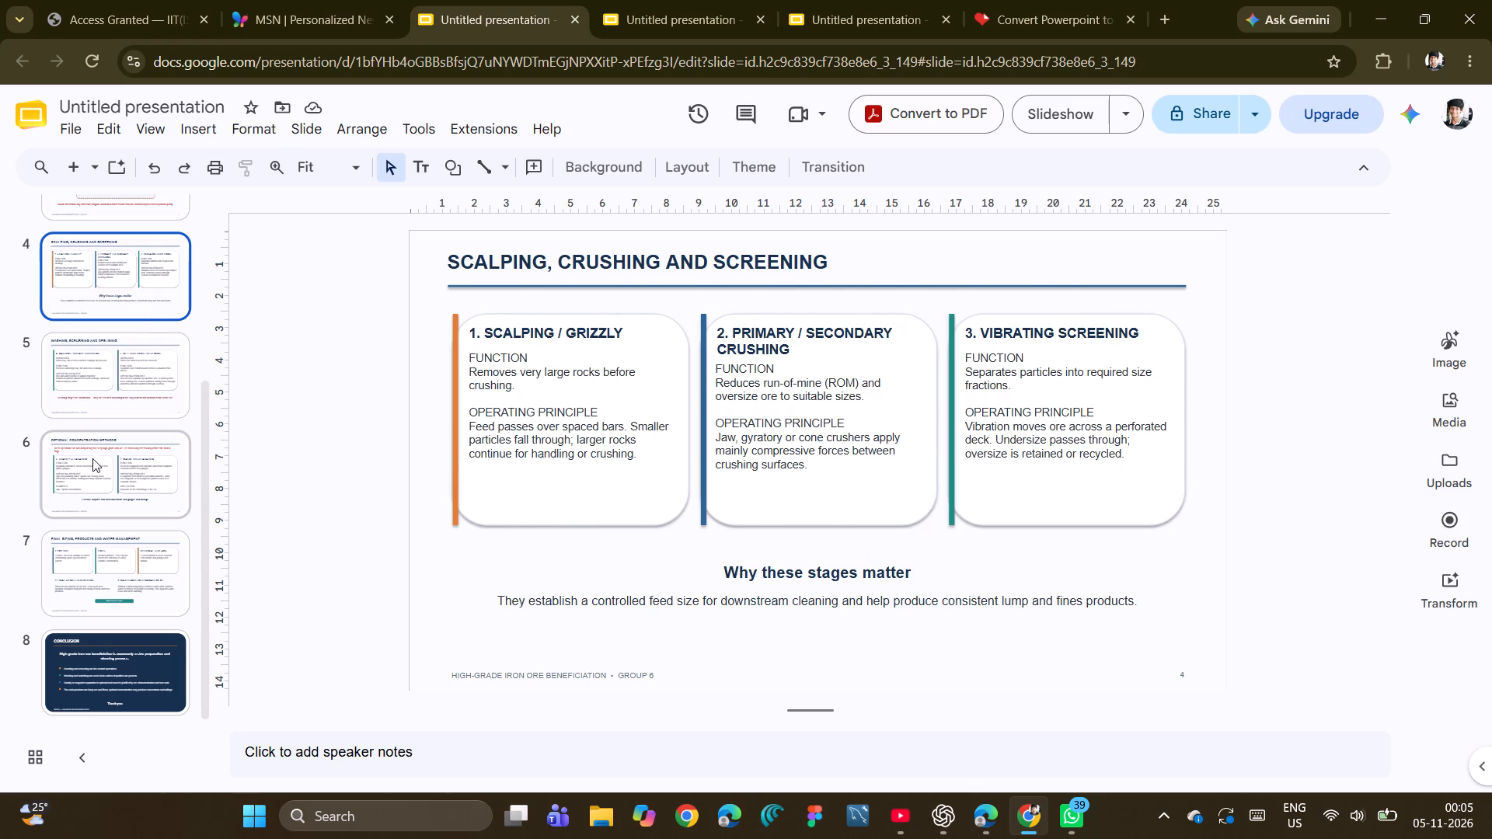
left_click(86, 486)
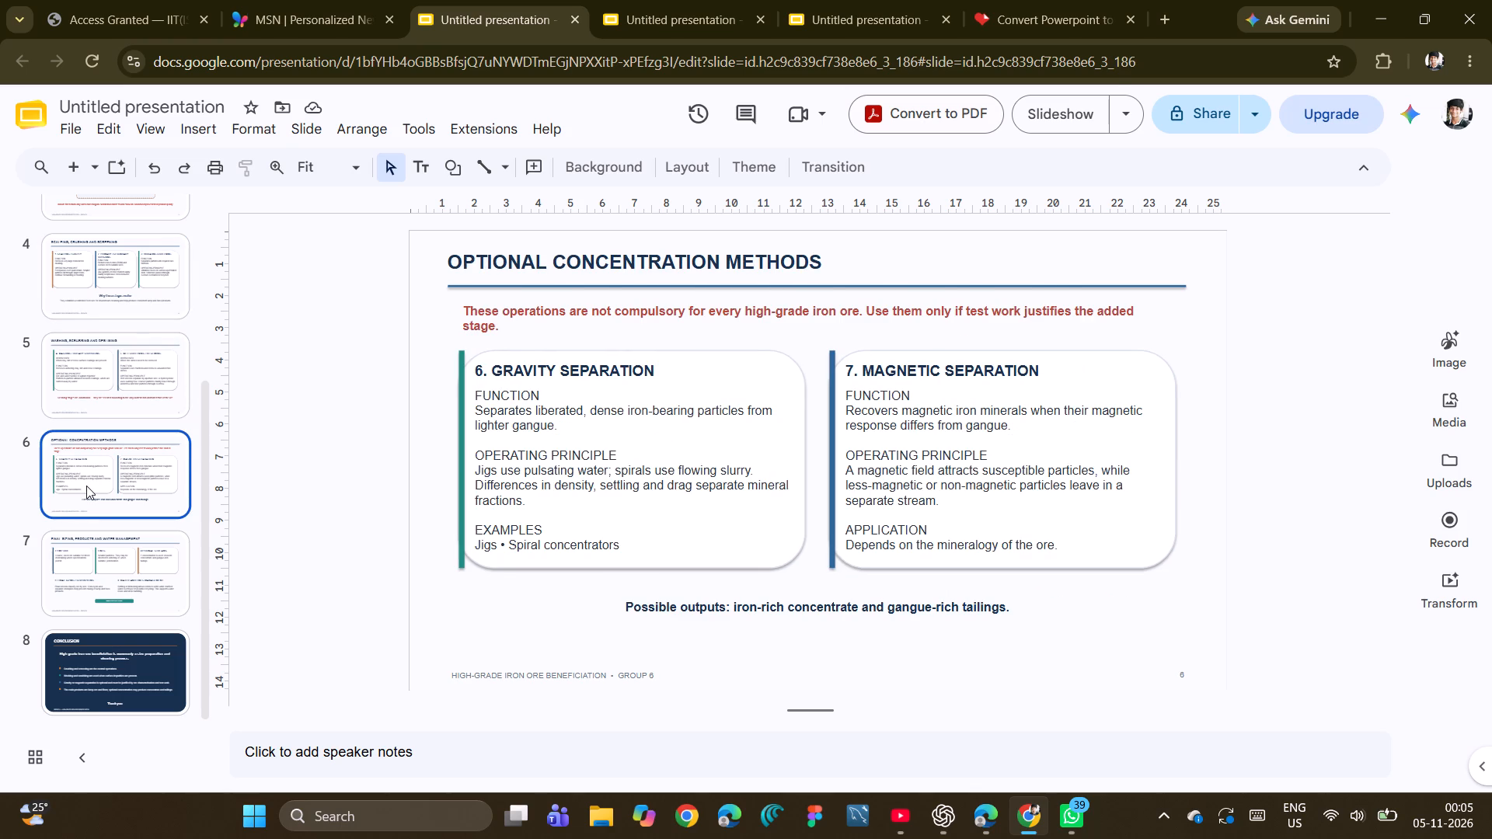
left_click(100, 562)
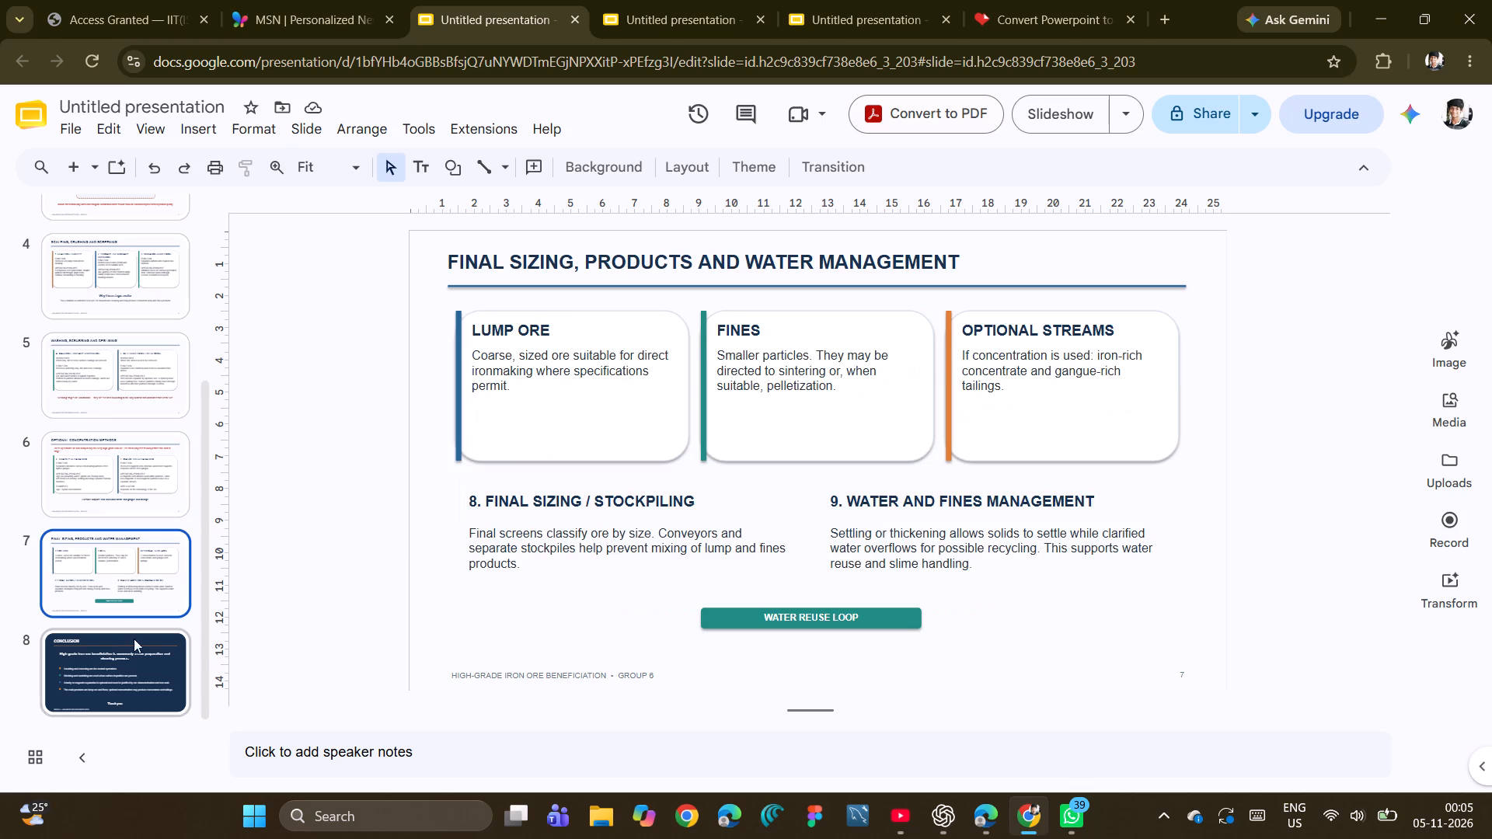
left_click(124, 671)
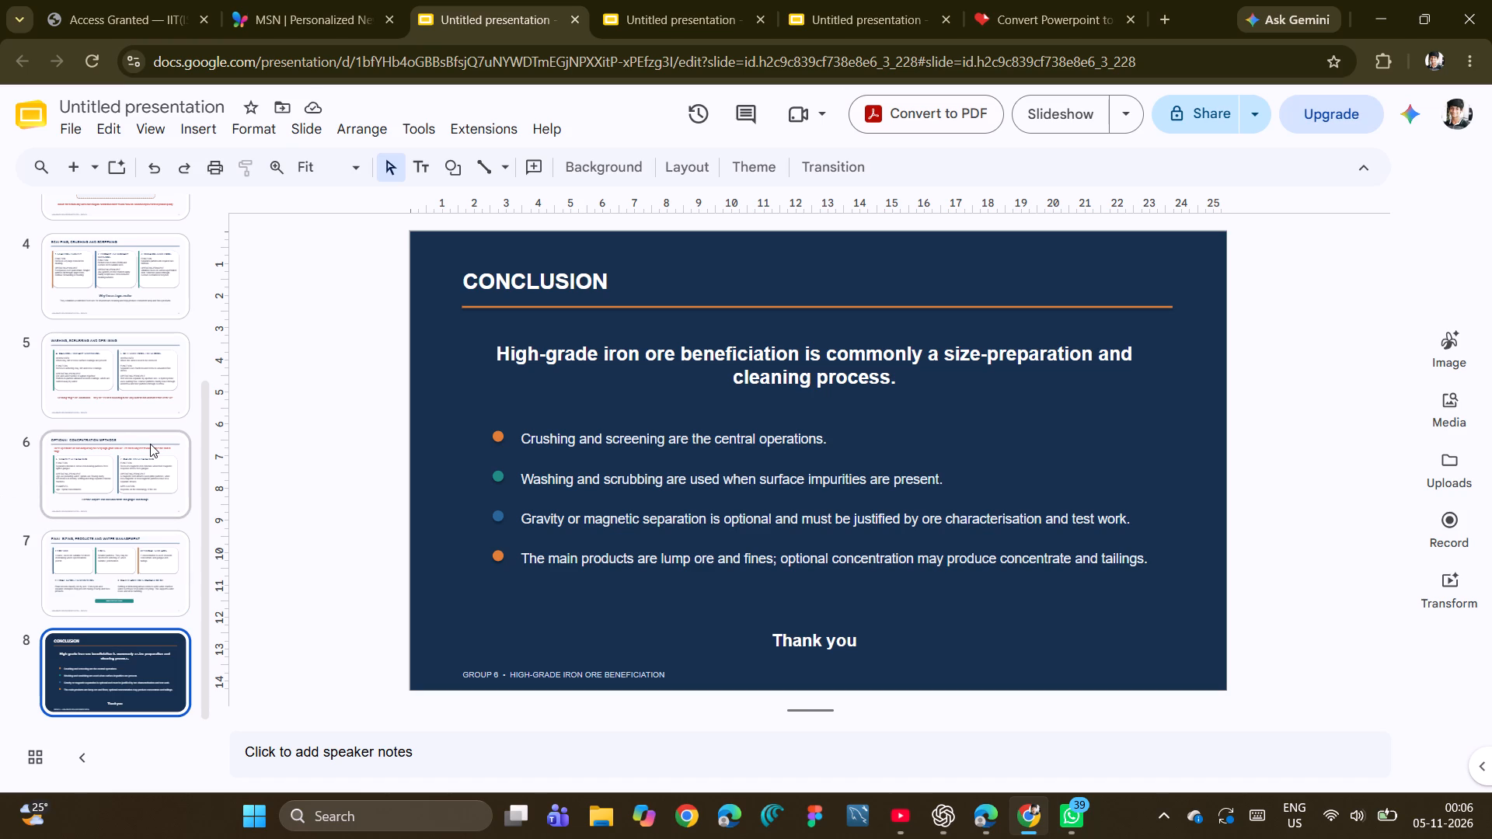
Read the introduction and Conceptual Process Flowsheet slides, inspecting the blue Processing Emphasis bar and the red note below the flowsheet.
scroll(150, 444, "up", 8)
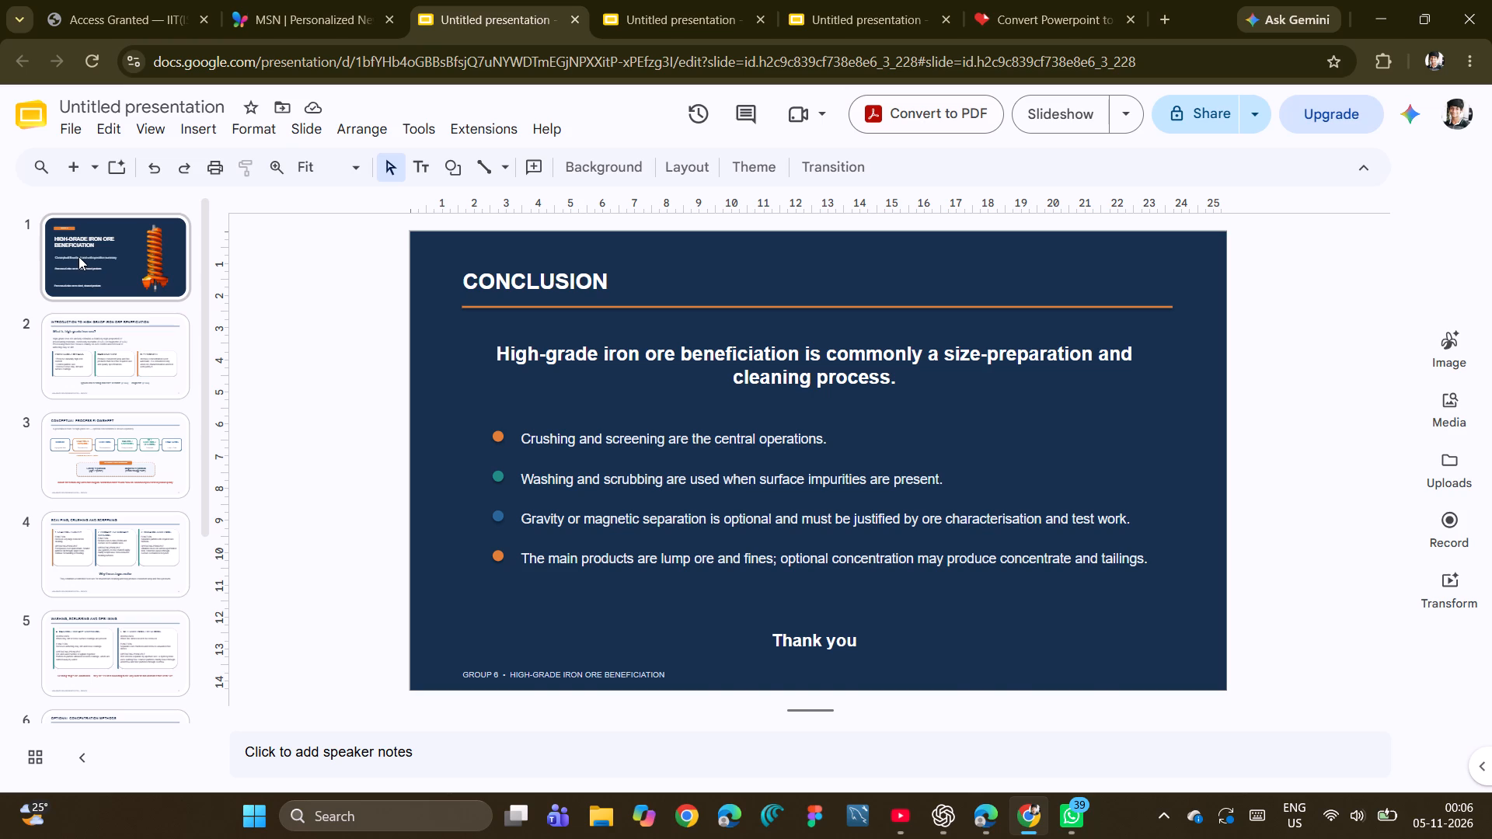
left_click(86, 360)
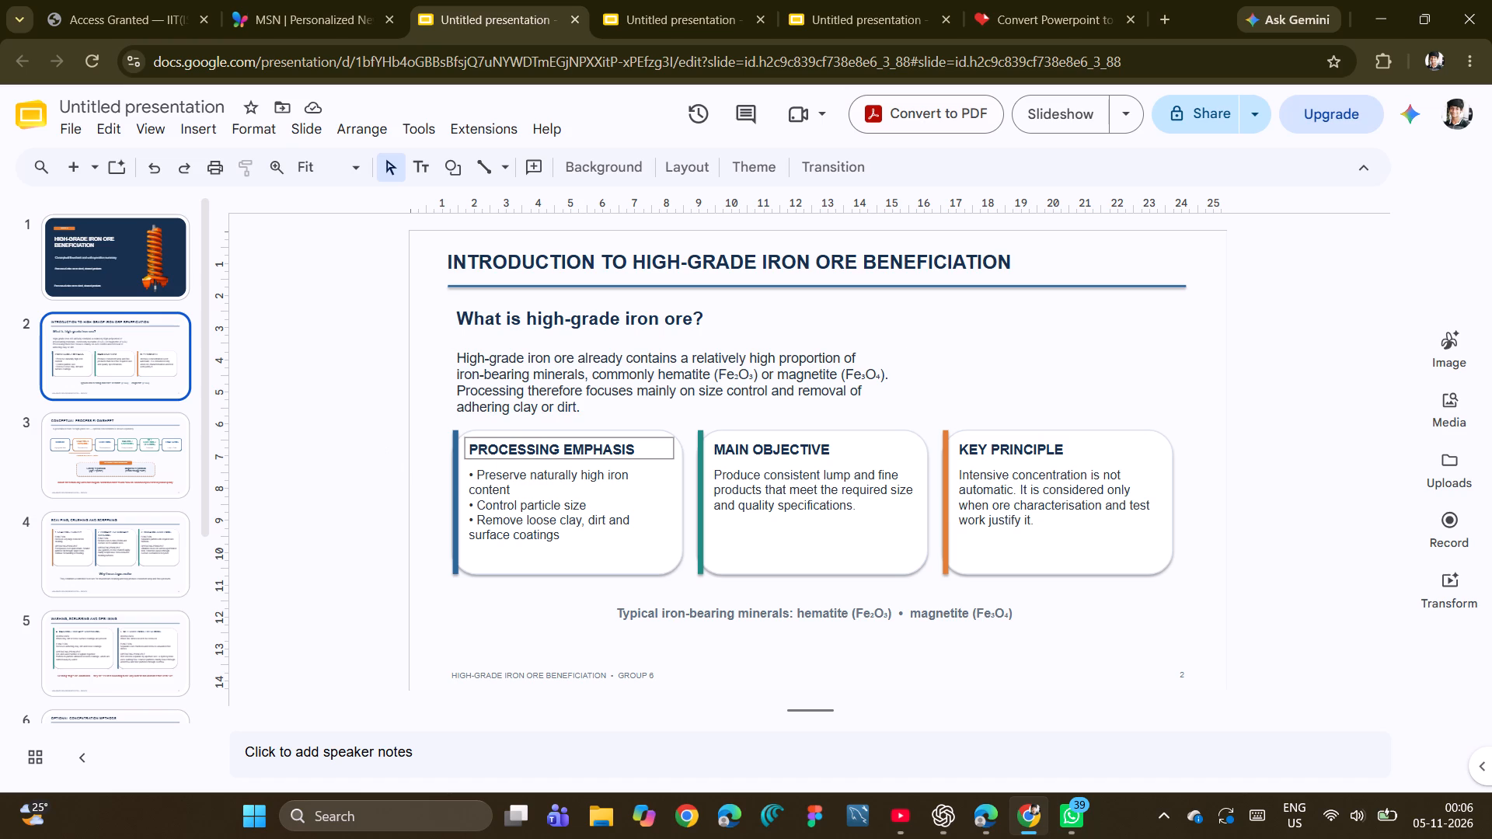
left_click(454, 487)
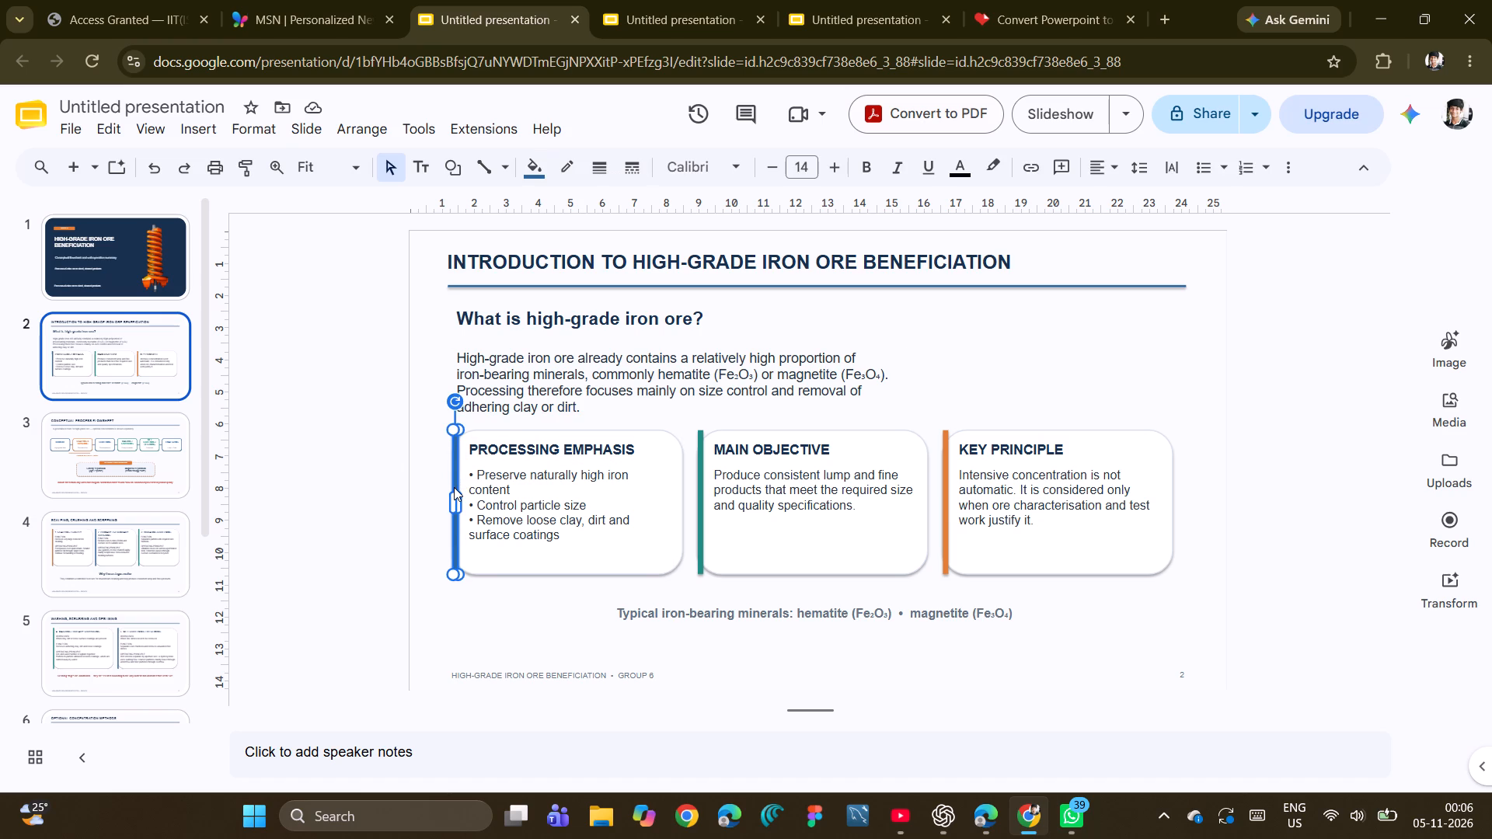
left_click(375, 464)
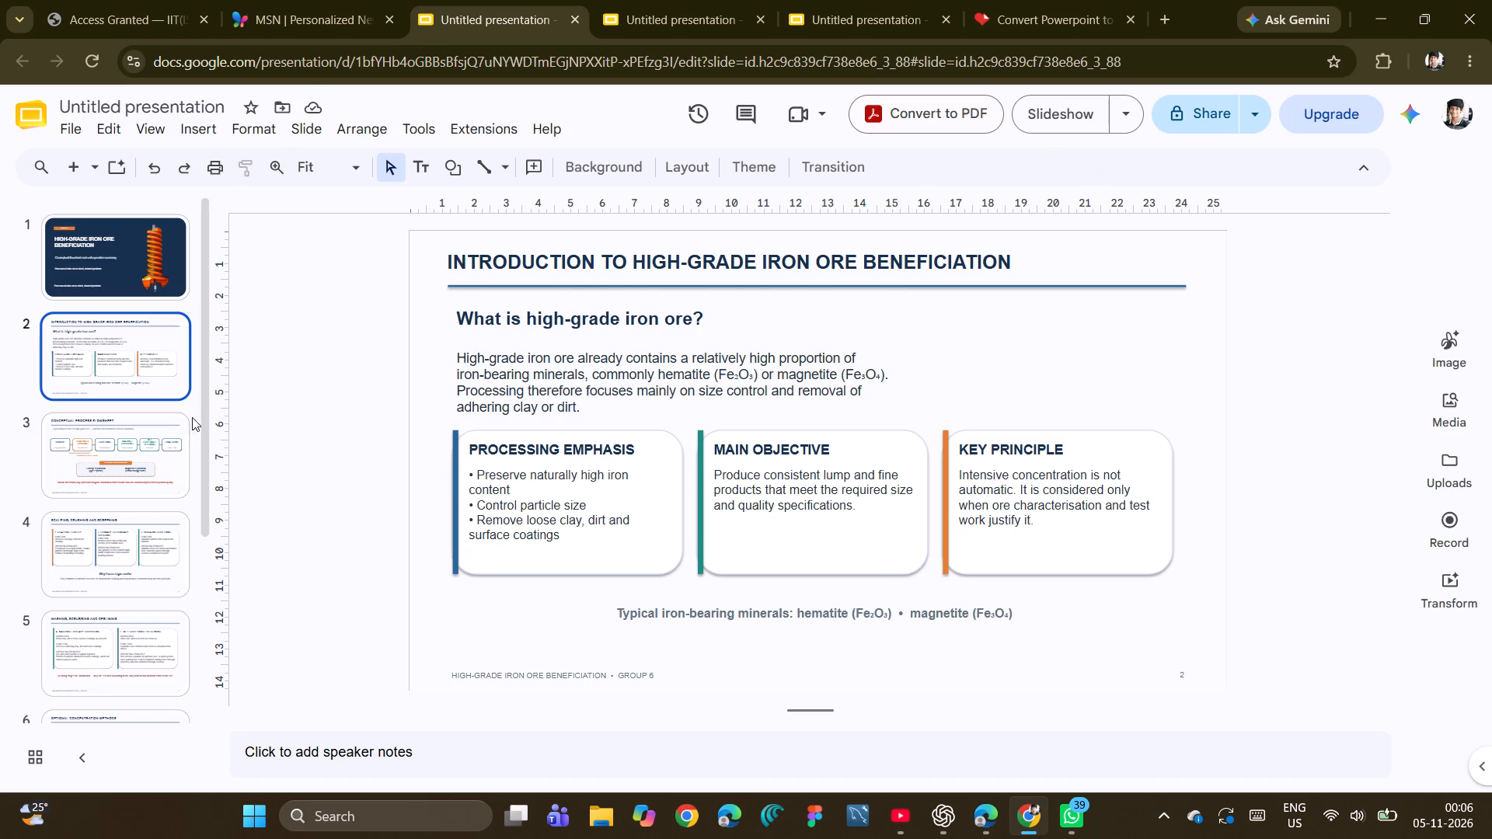
left_click(119, 447)
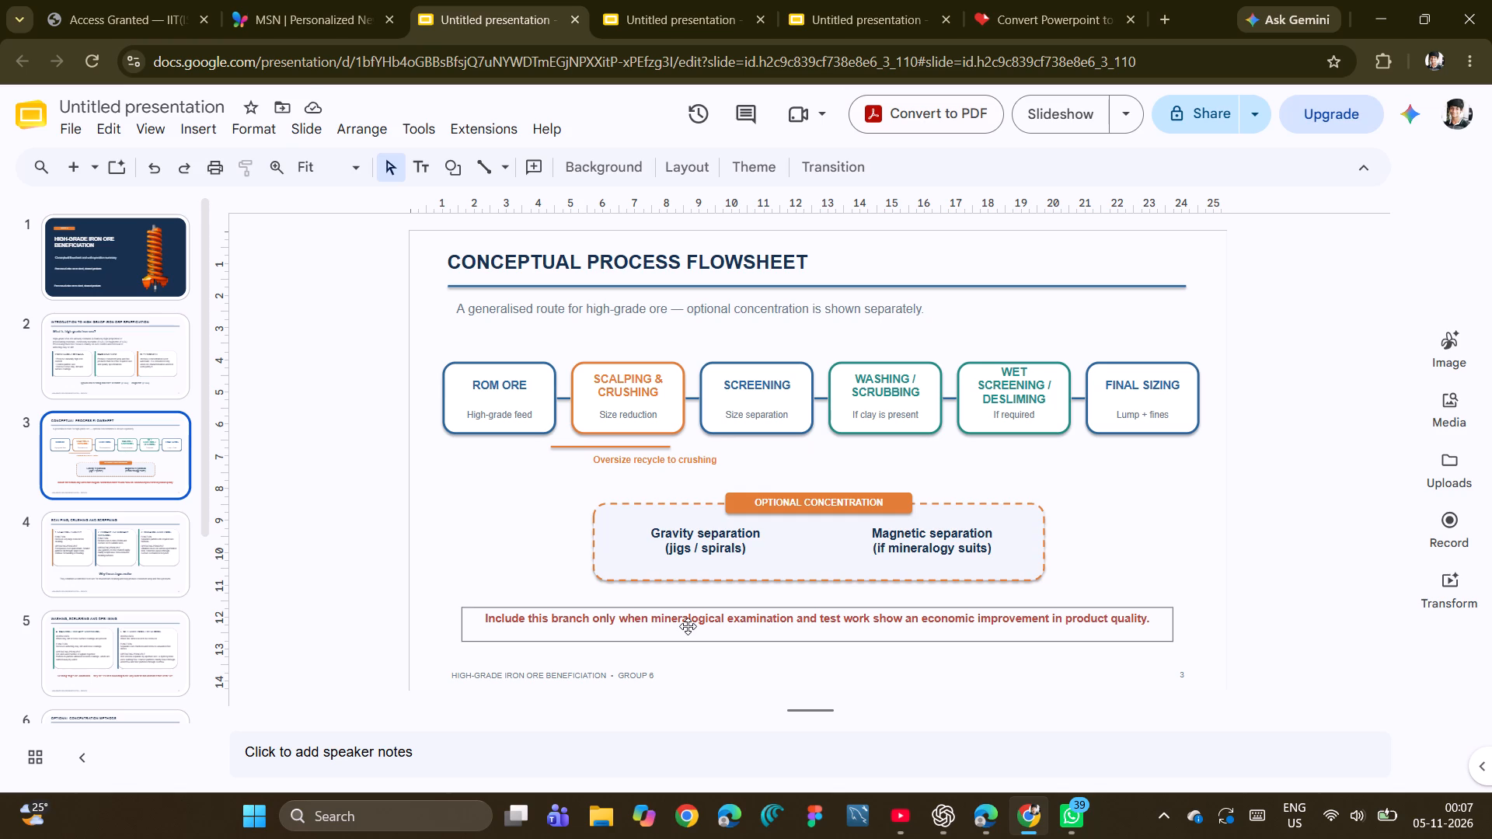
left_click(729, 626)
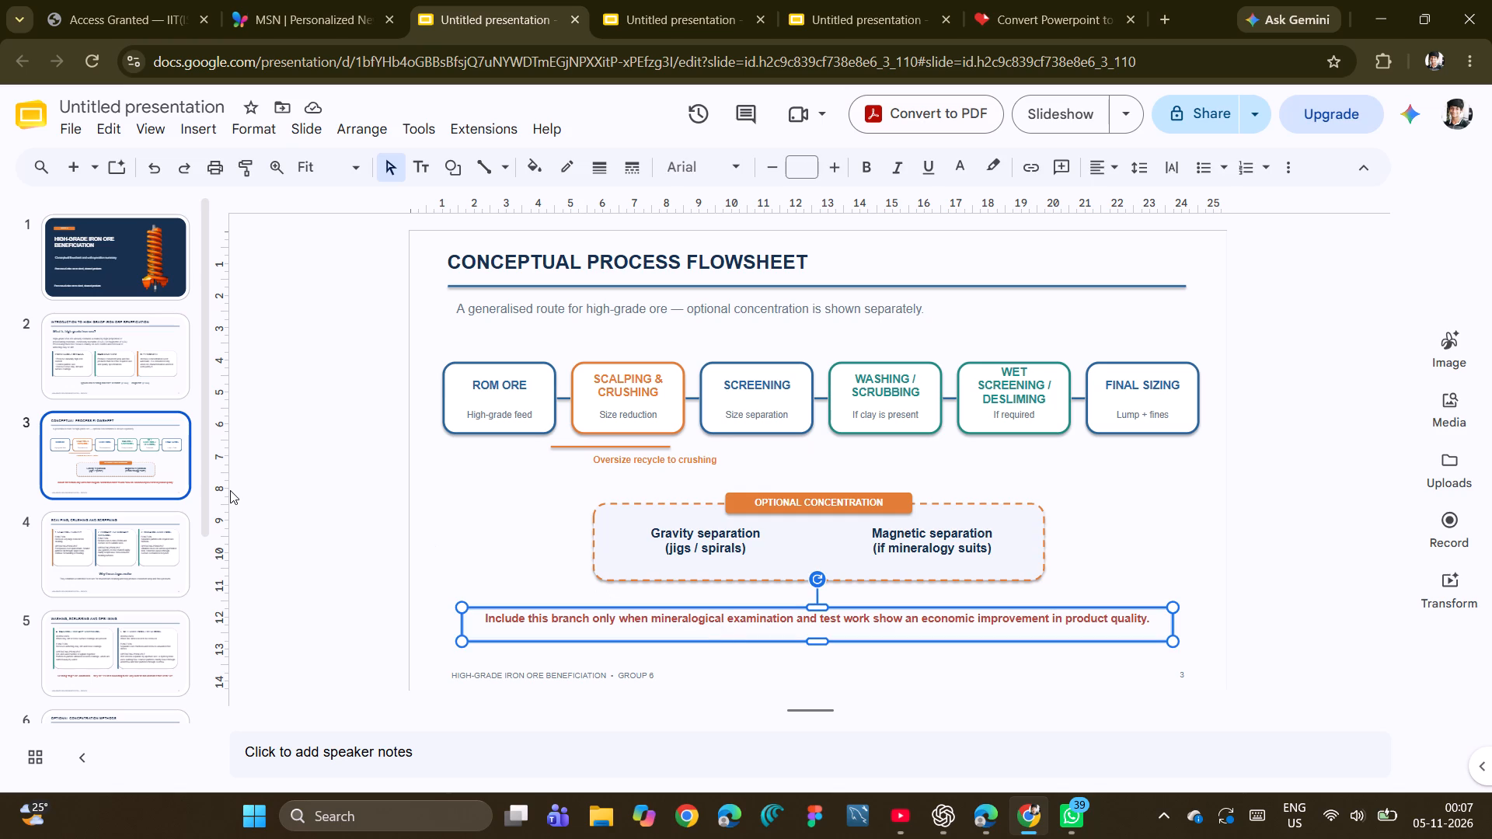
Re-check slides 2 to 6, from the introduction to the optional concentration methods, comparing their layouts and notes.
left_click(138, 337)
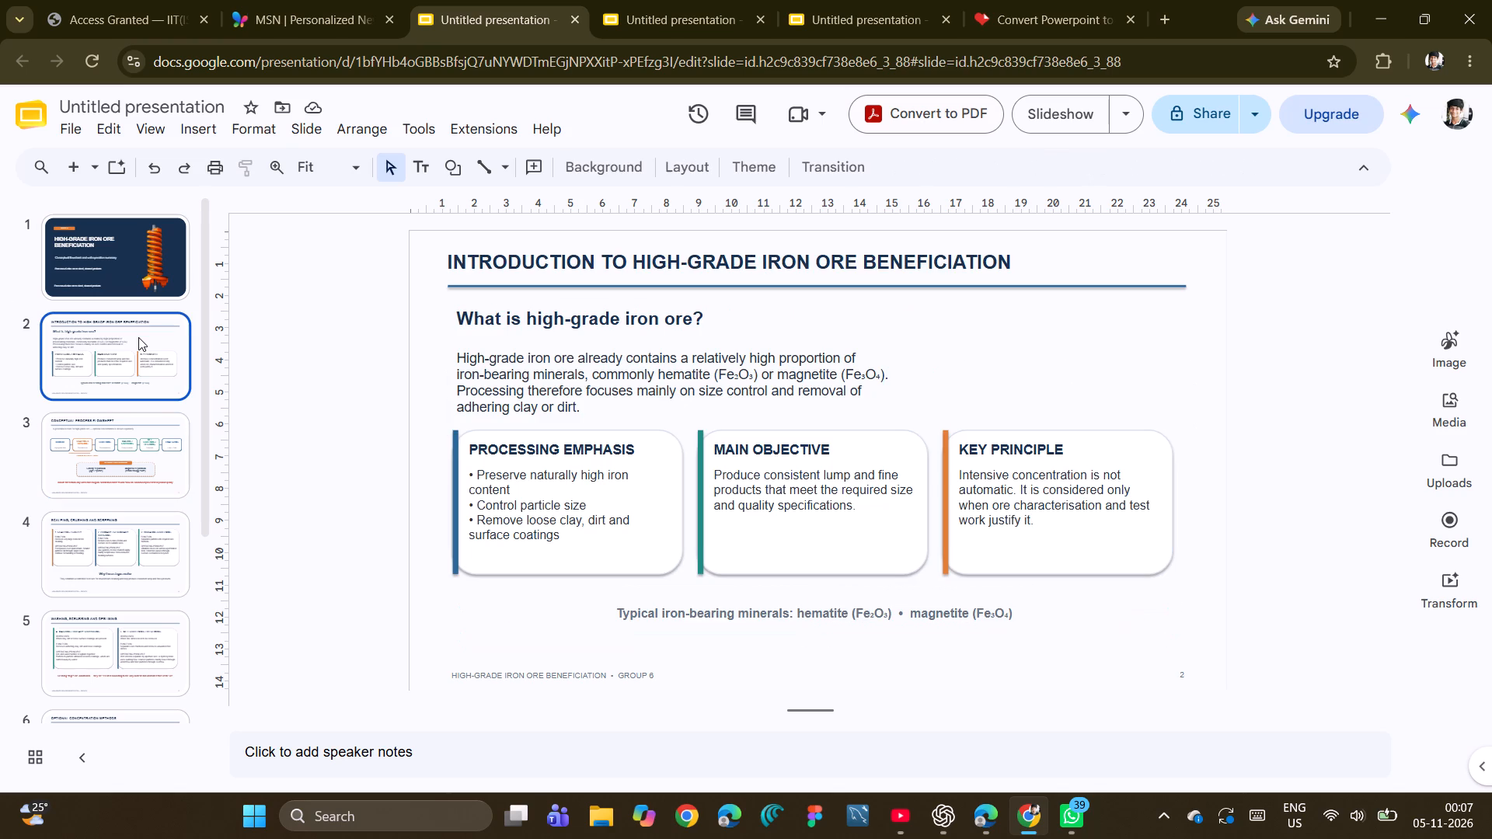
left_click(162, 458)
scroll(162, 458, "down", 1)
left_click(148, 481)
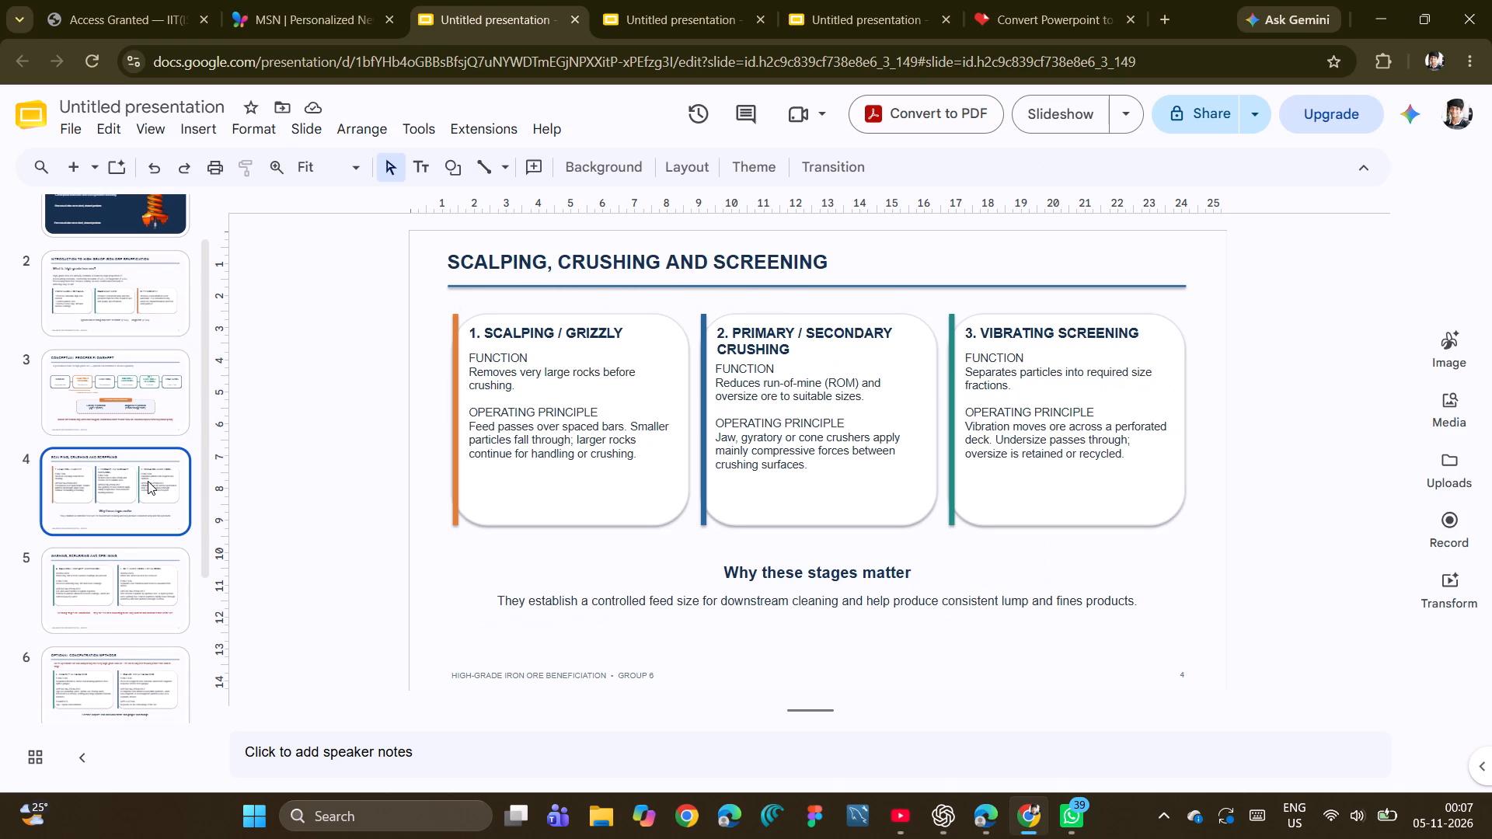
left_click(159, 424)
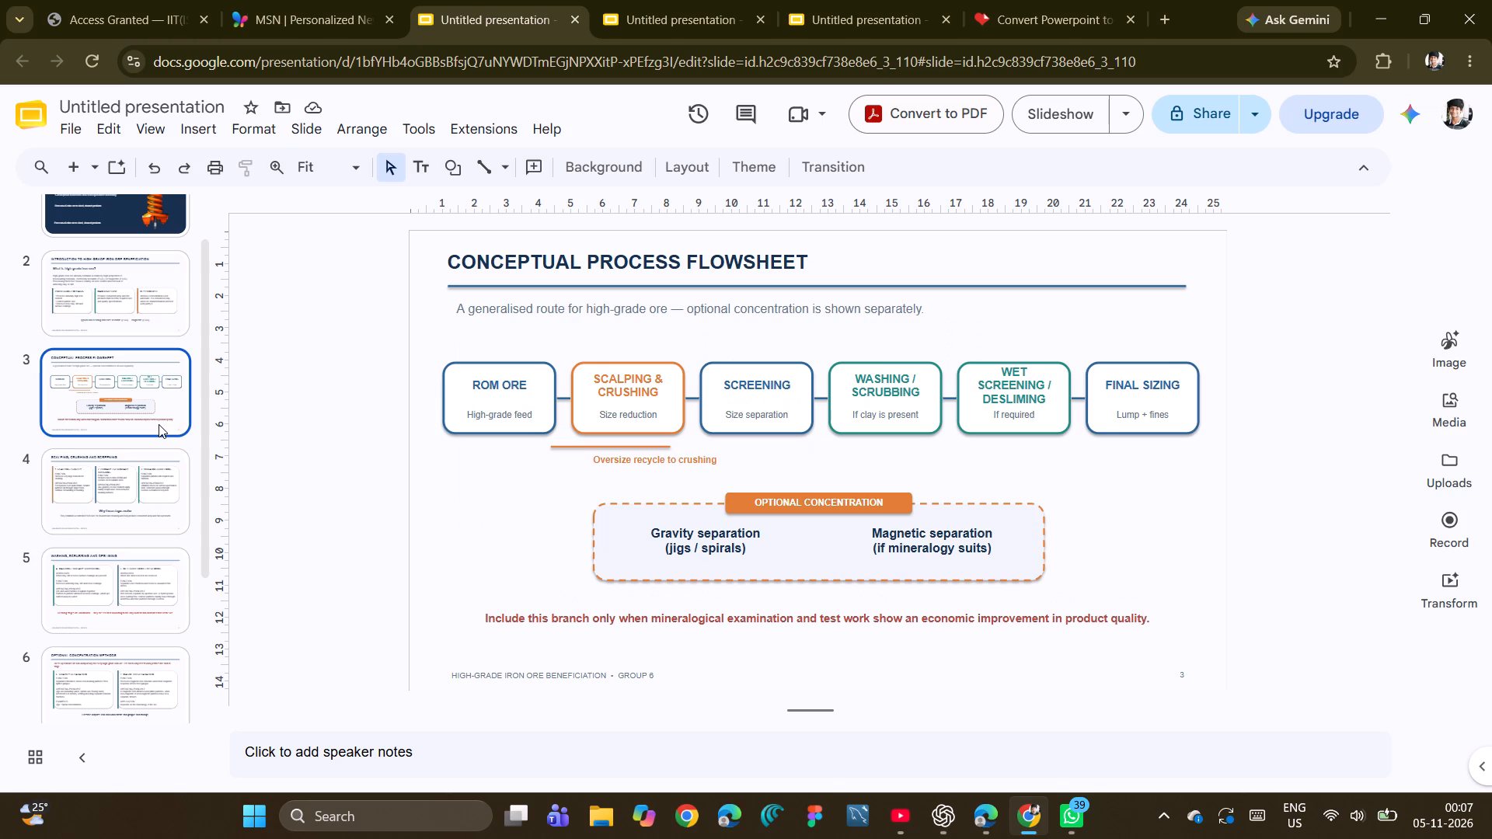
left_click(102, 500)
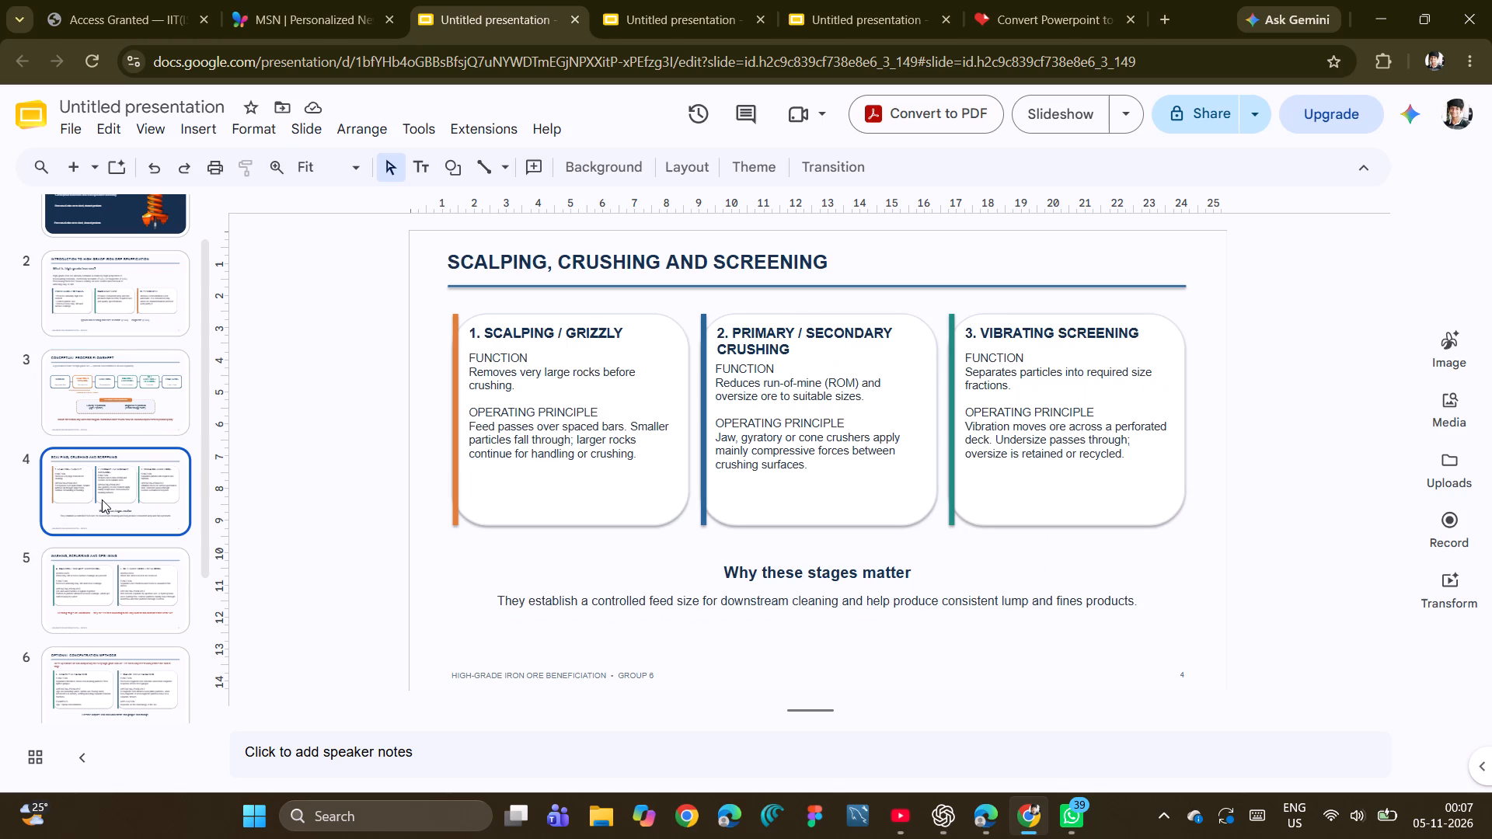
scroll(102, 500, "down", 1)
left_click(102, 500)
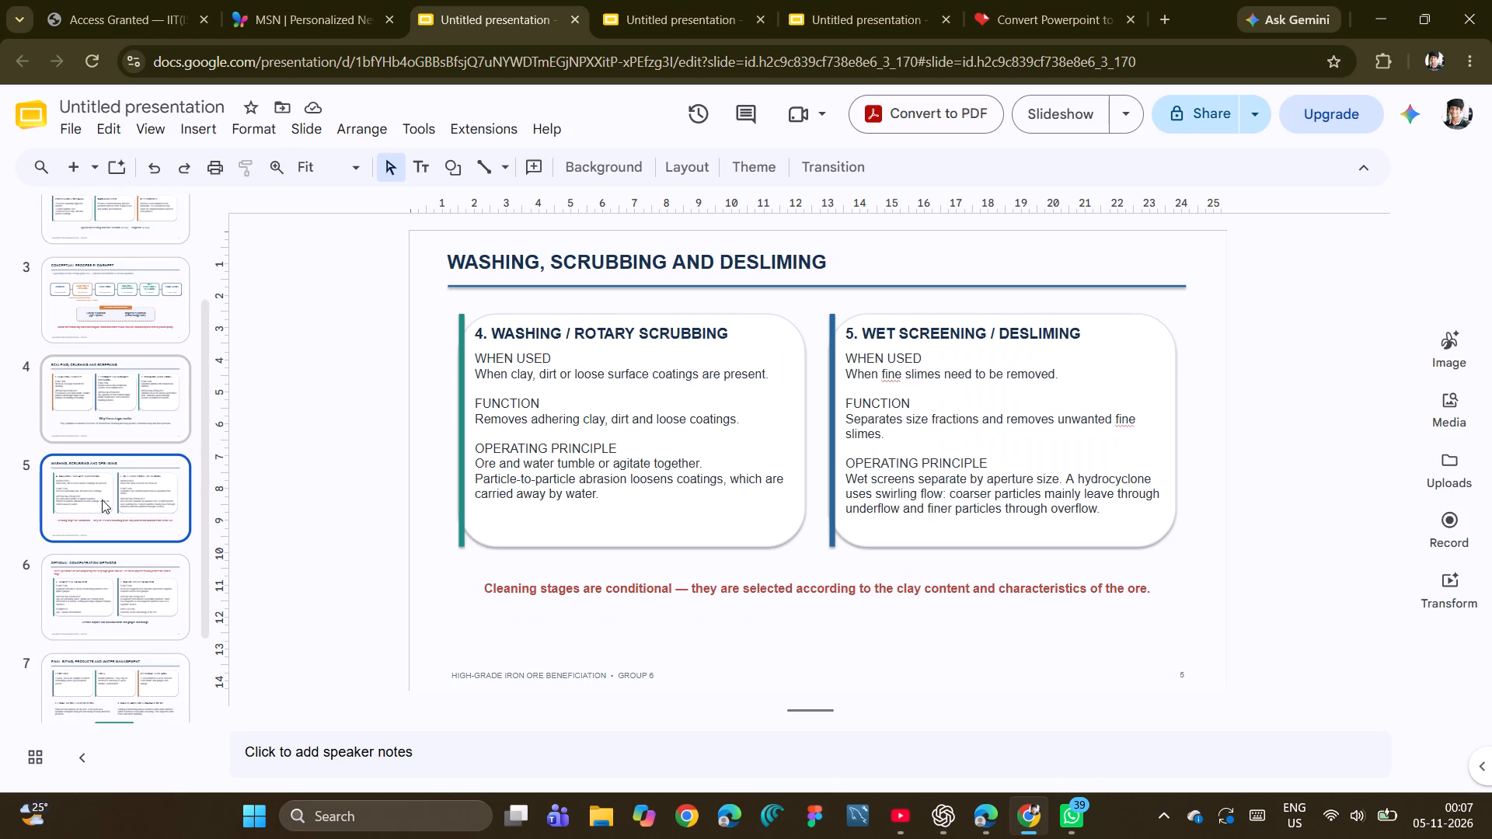
scroll(102, 500, "down", 1)
double_click(102, 500)
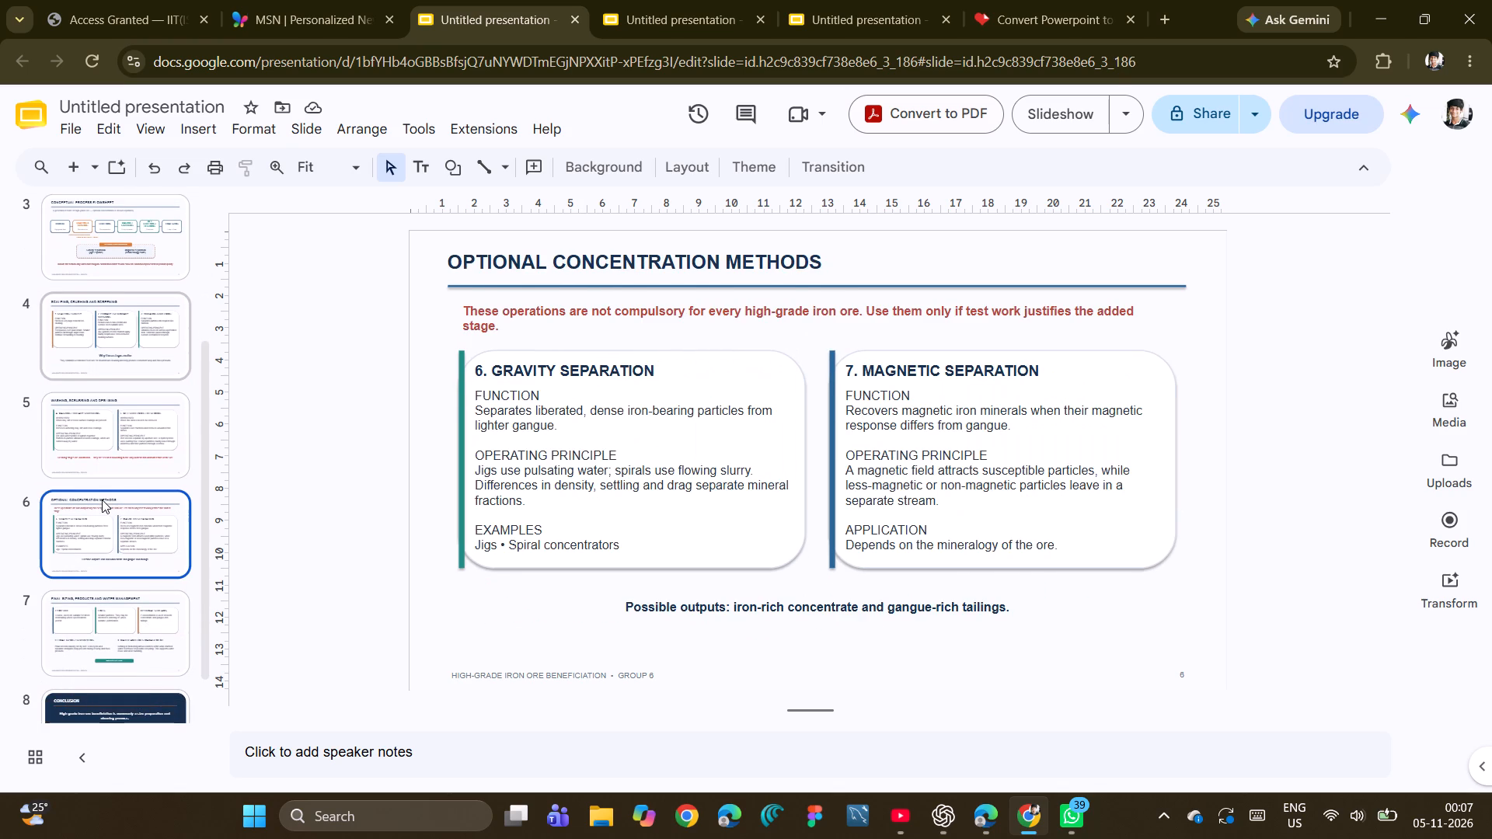
Delete the red note about including the optional branch from the Conceptual Process Flowsheet slide.
scroll(102, 500, "up", 4)
left_click(119, 480)
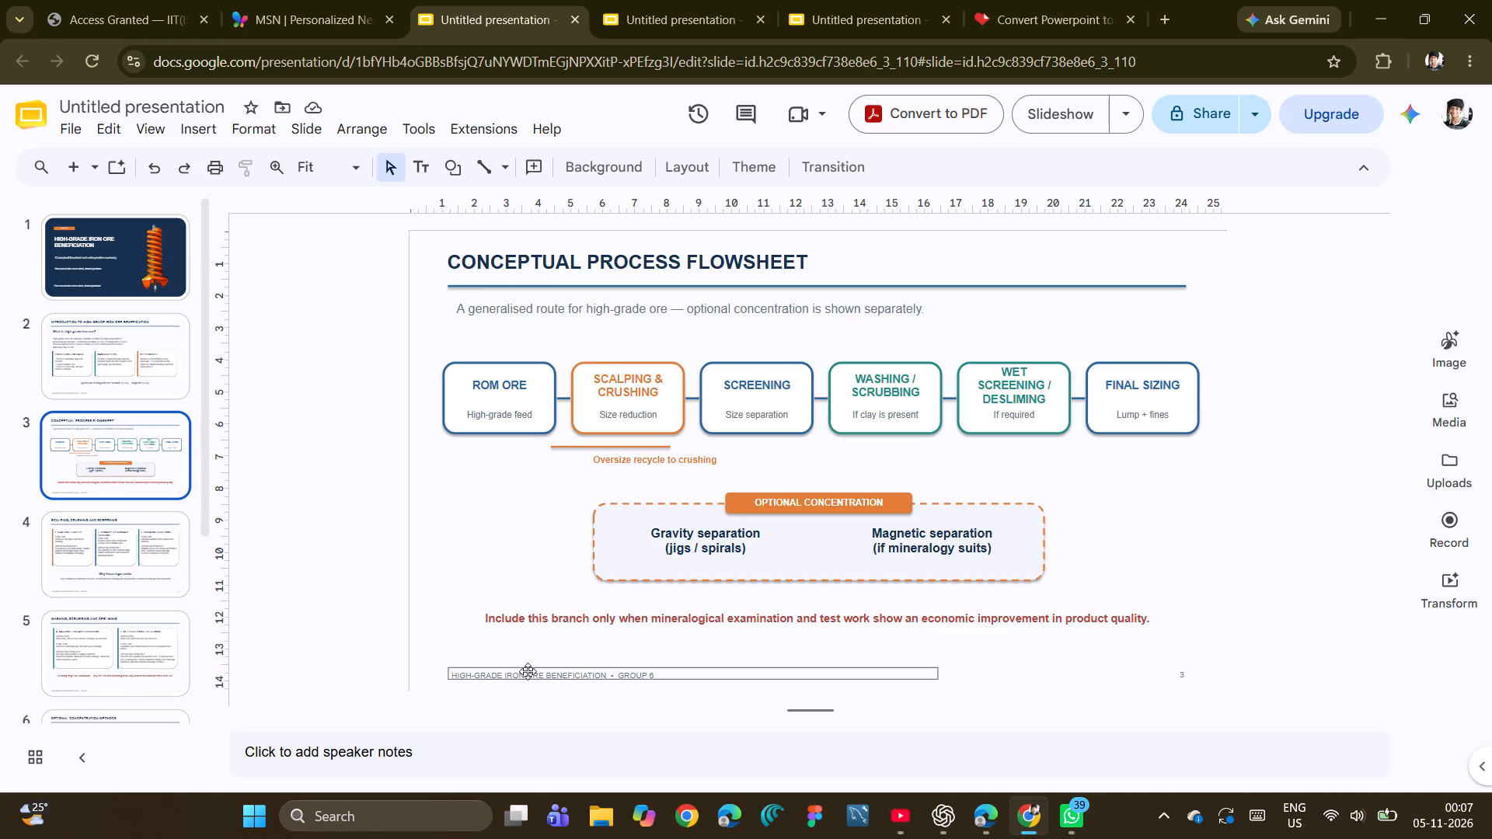
left_click(585, 619)
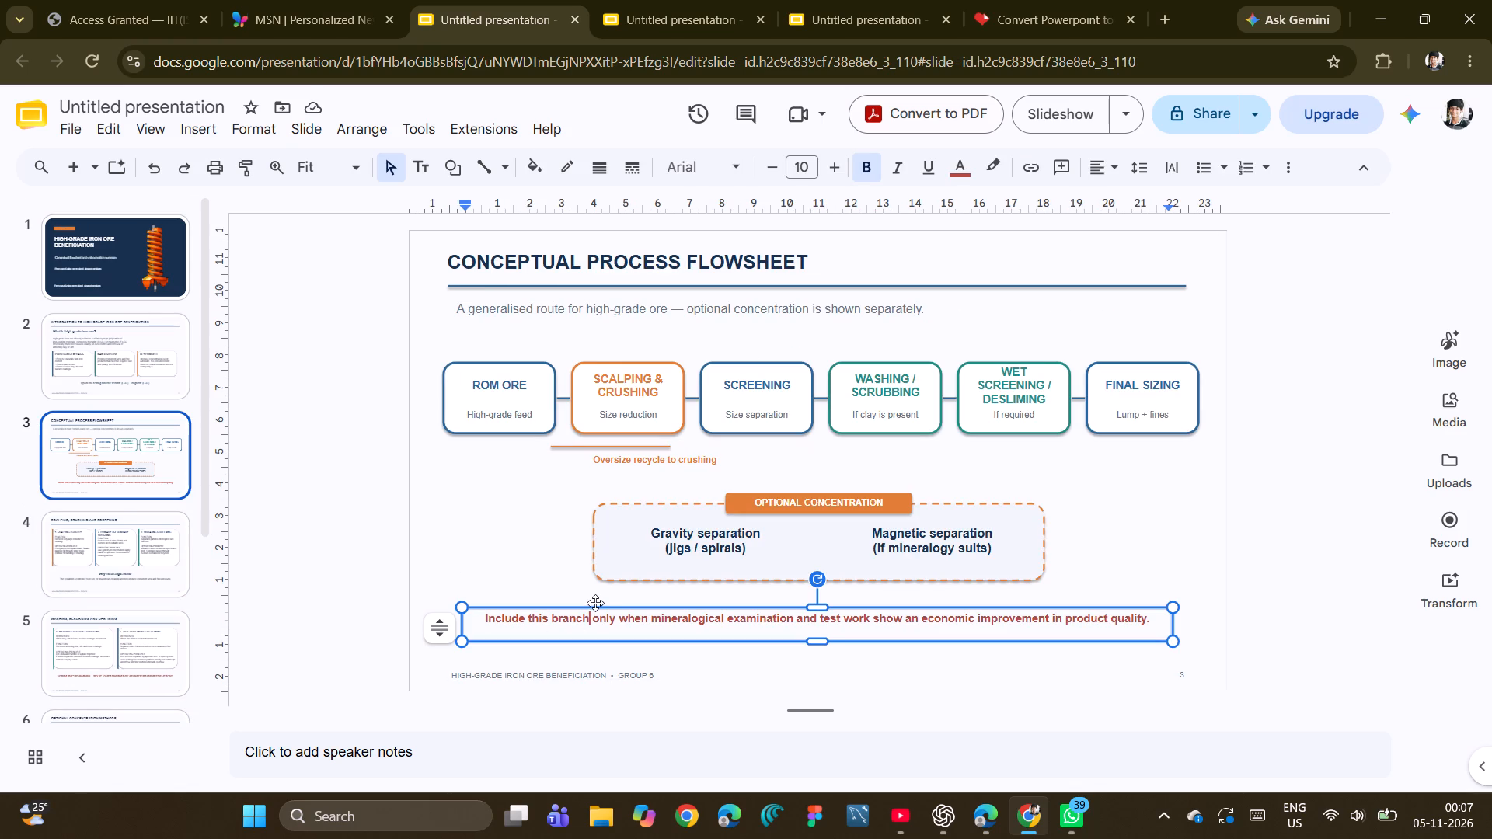
left_click(595, 603)
key("BackSpace")
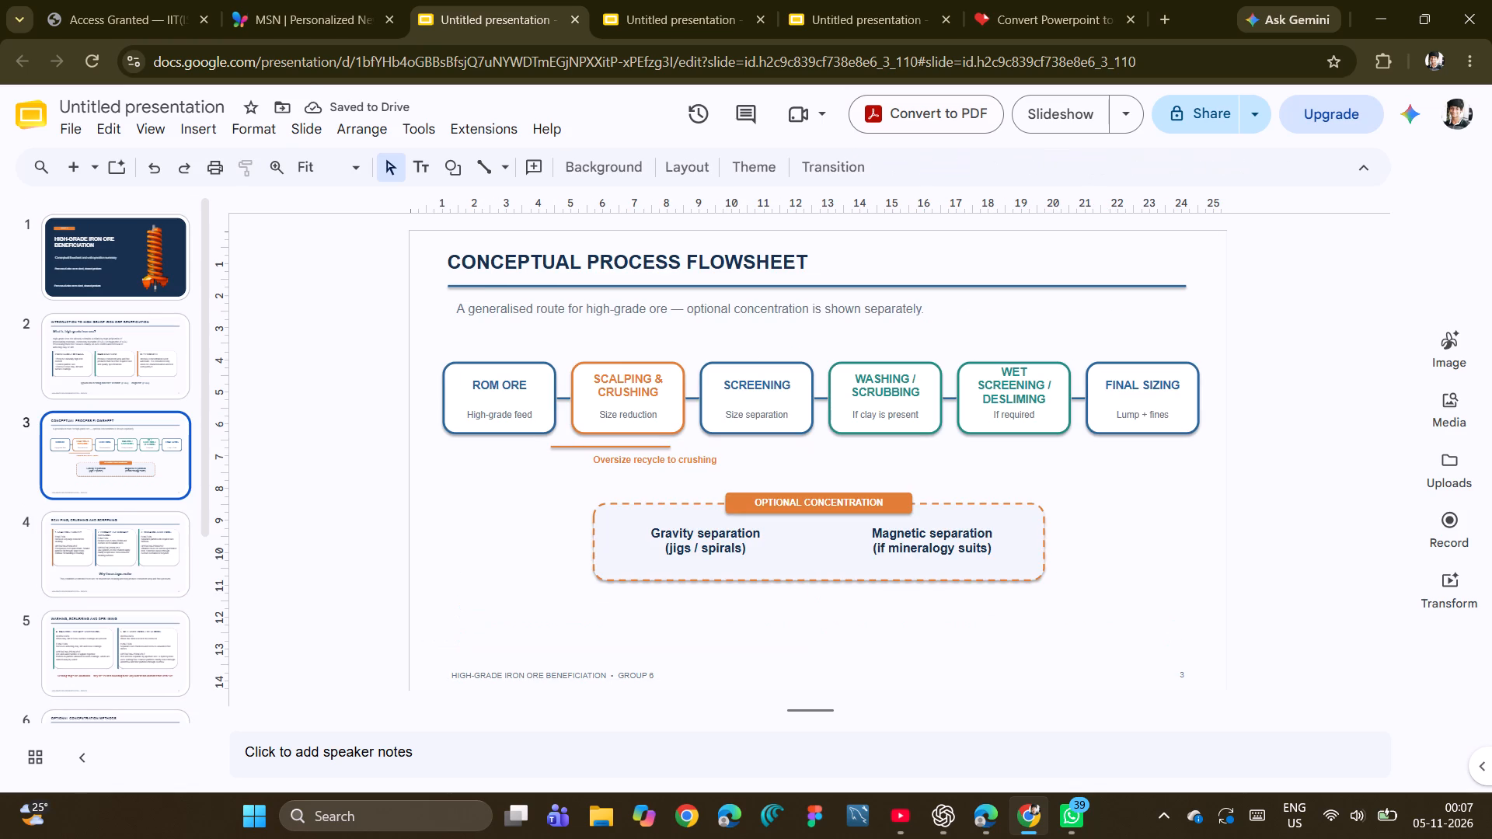
Delete the "HIGH-GRADE IRON ORE BENEFICIATION • GROUP 6" footer from the flowsheet slide and the introduction slide.
left_click(497, 667)
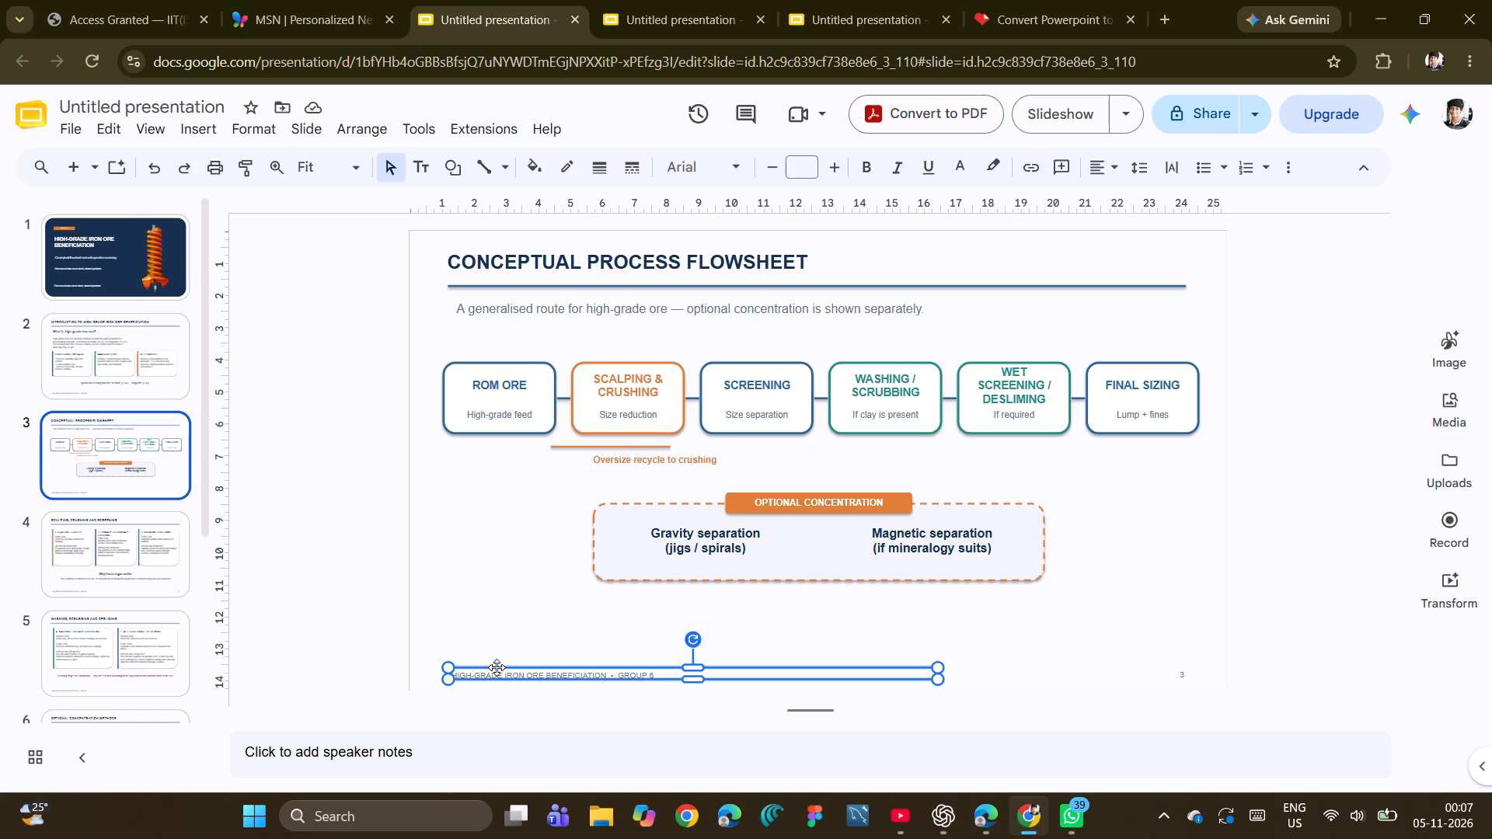
key("BackSpace")
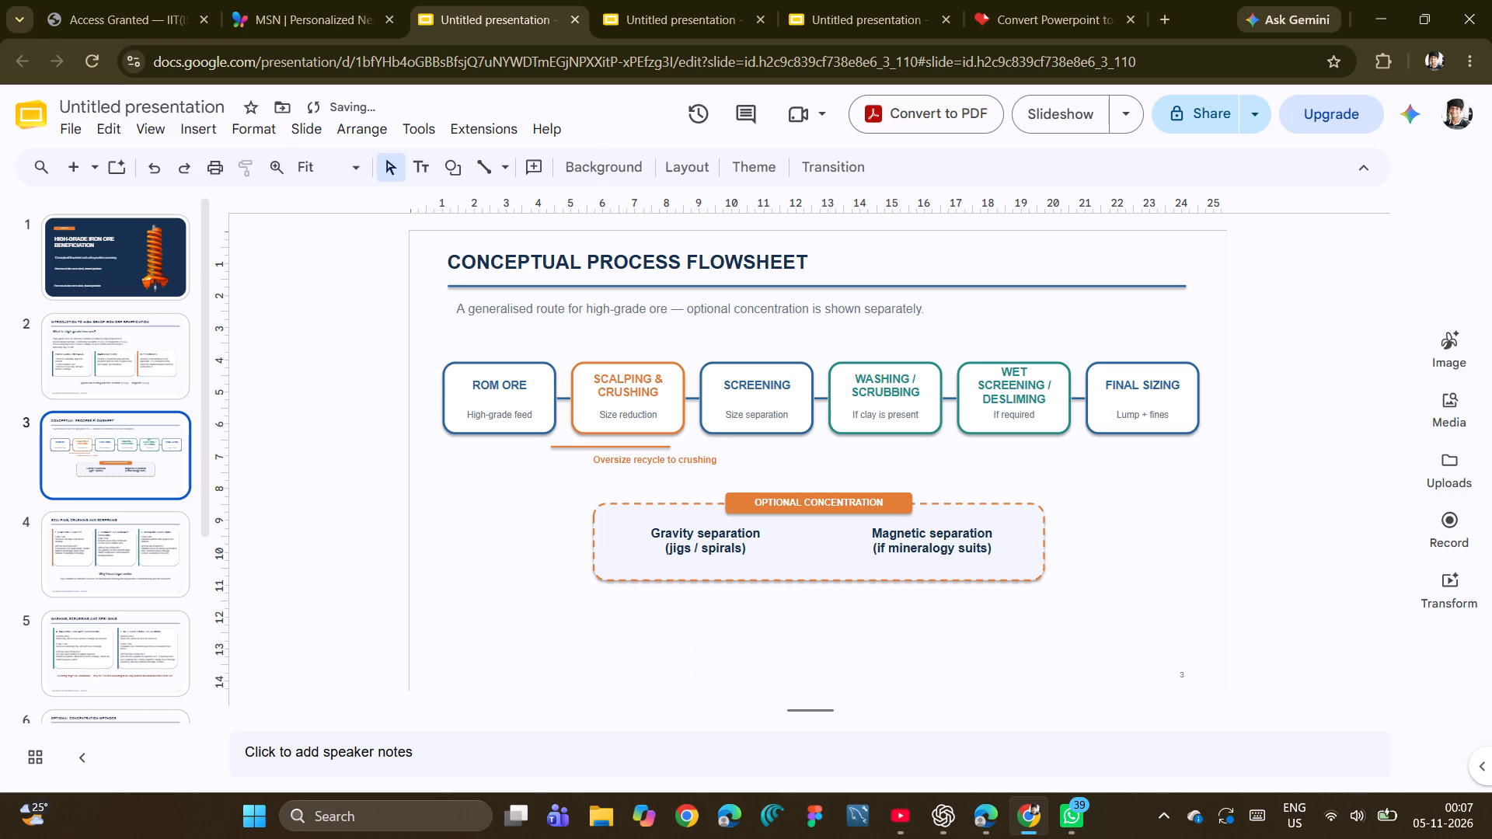
left_click(130, 373)
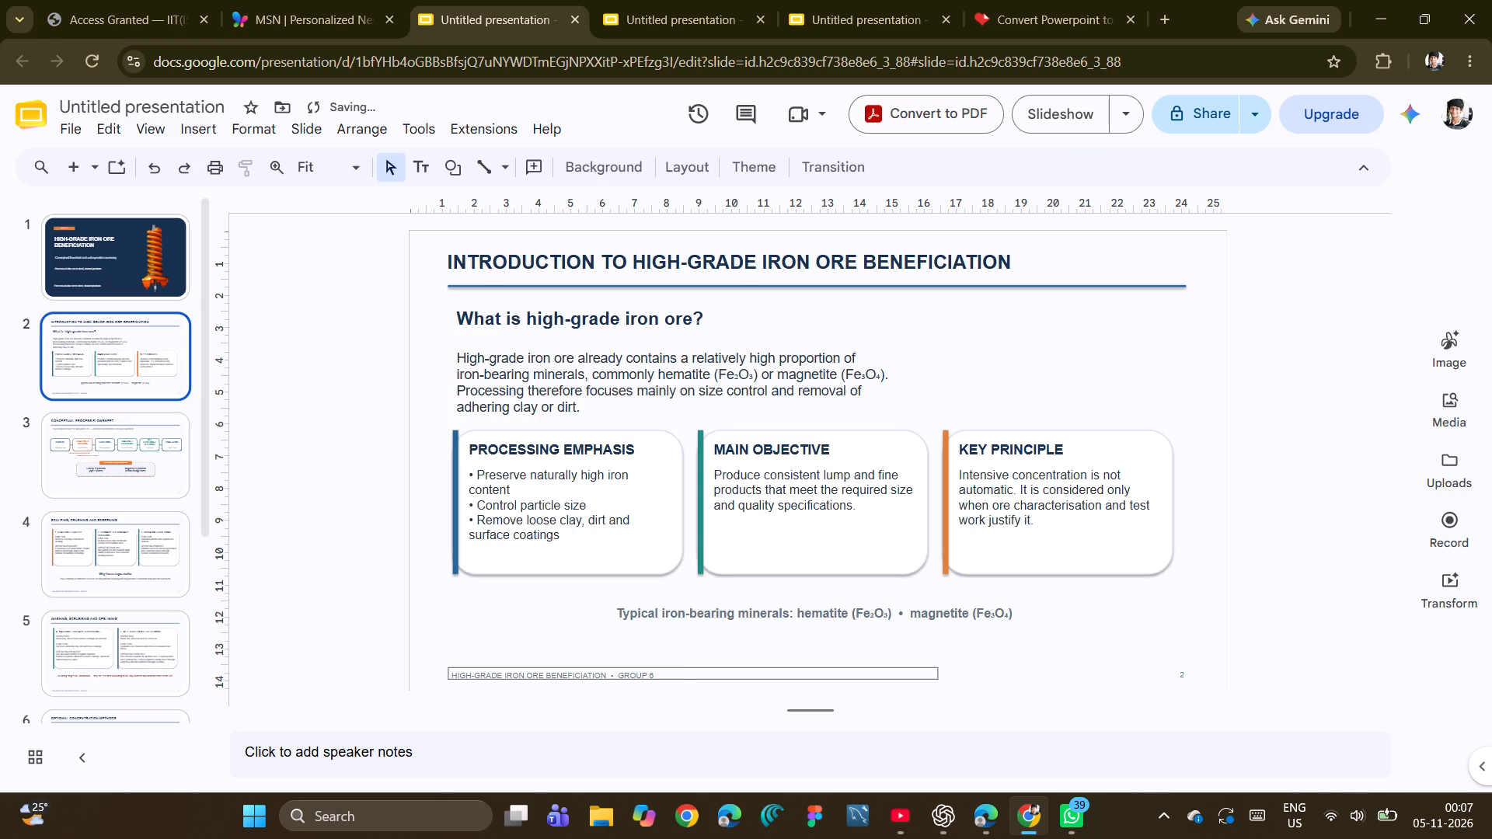
left_click(504, 673)
left_click(507, 667)
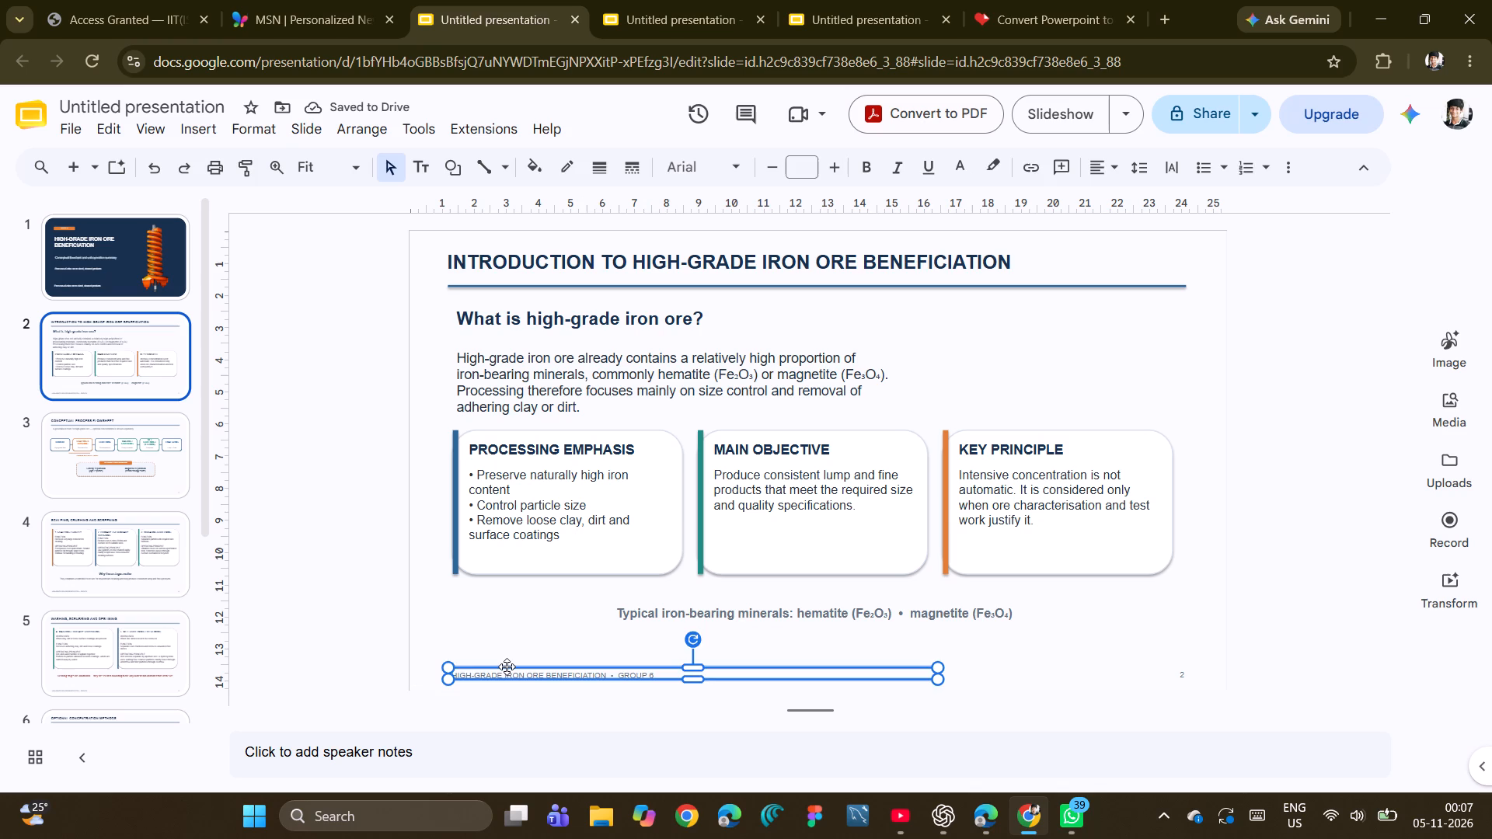
key("BackSpace")
Delete the Group 6 footer text box from the Washing, Scrubbing and Desliming slide.
left_click(135, 263)
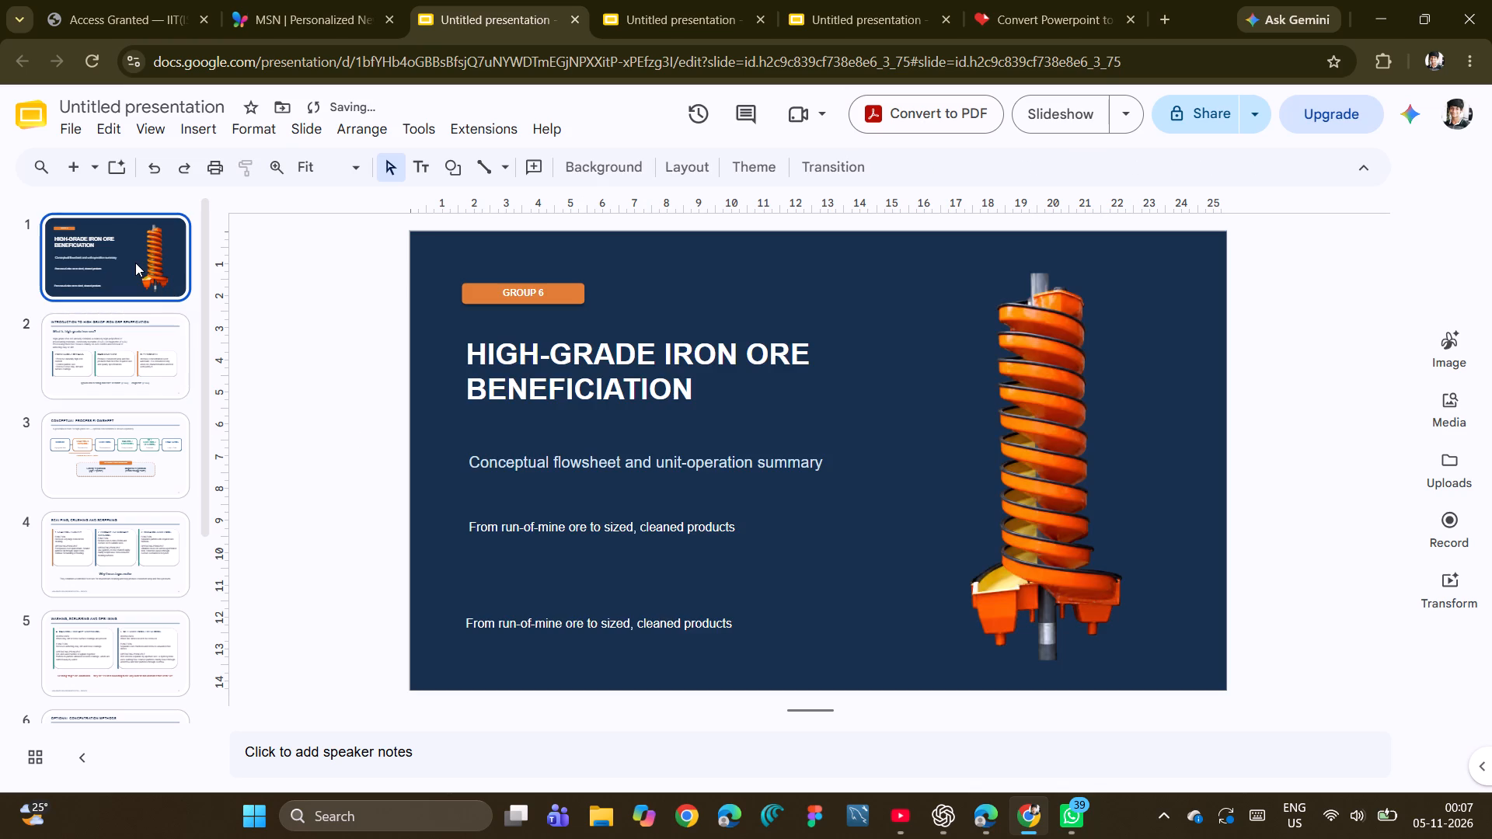
left_click(141, 378)
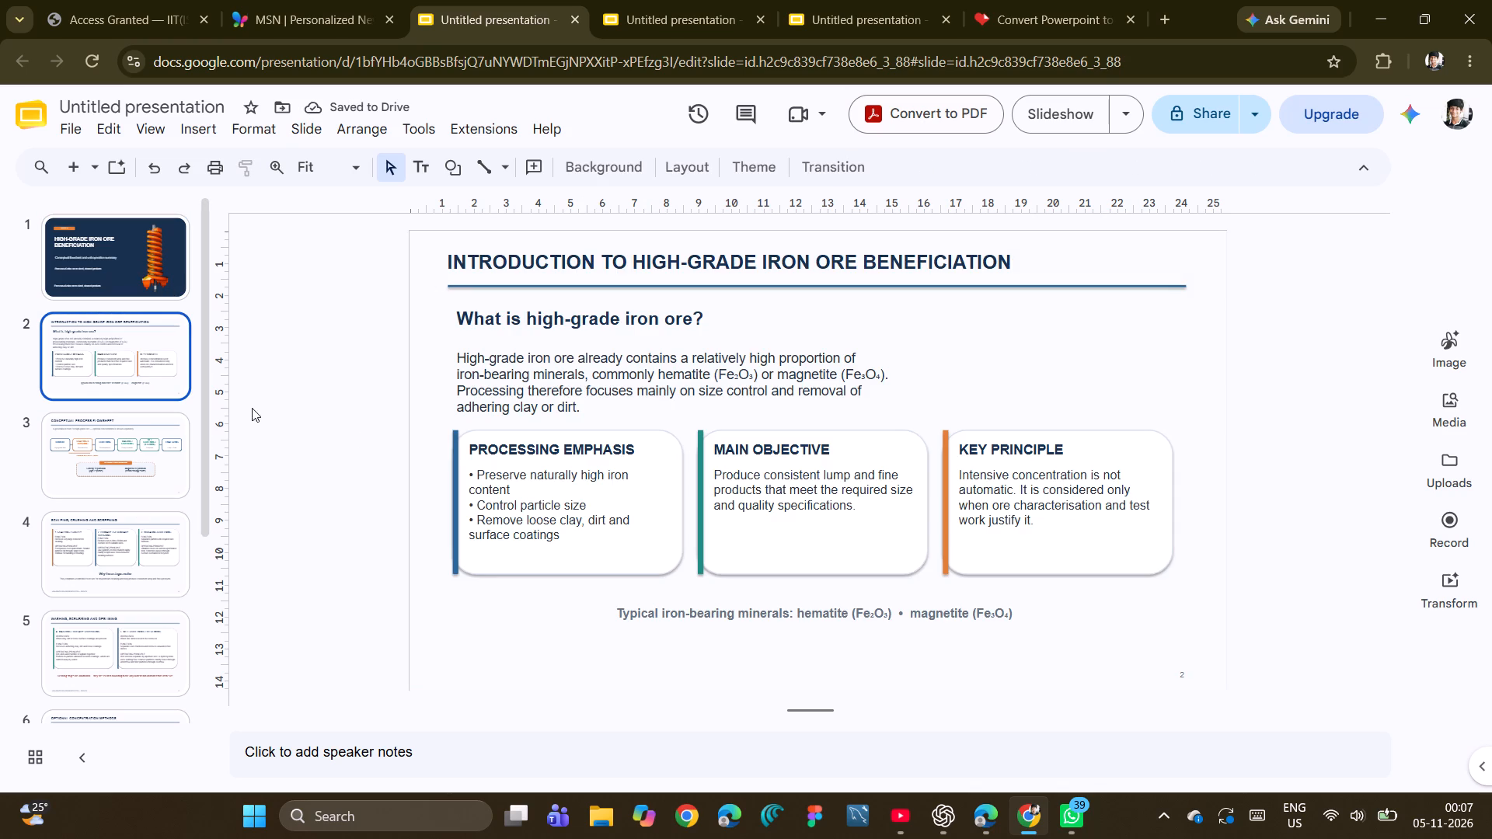
left_click(99, 485)
left_click(107, 611)
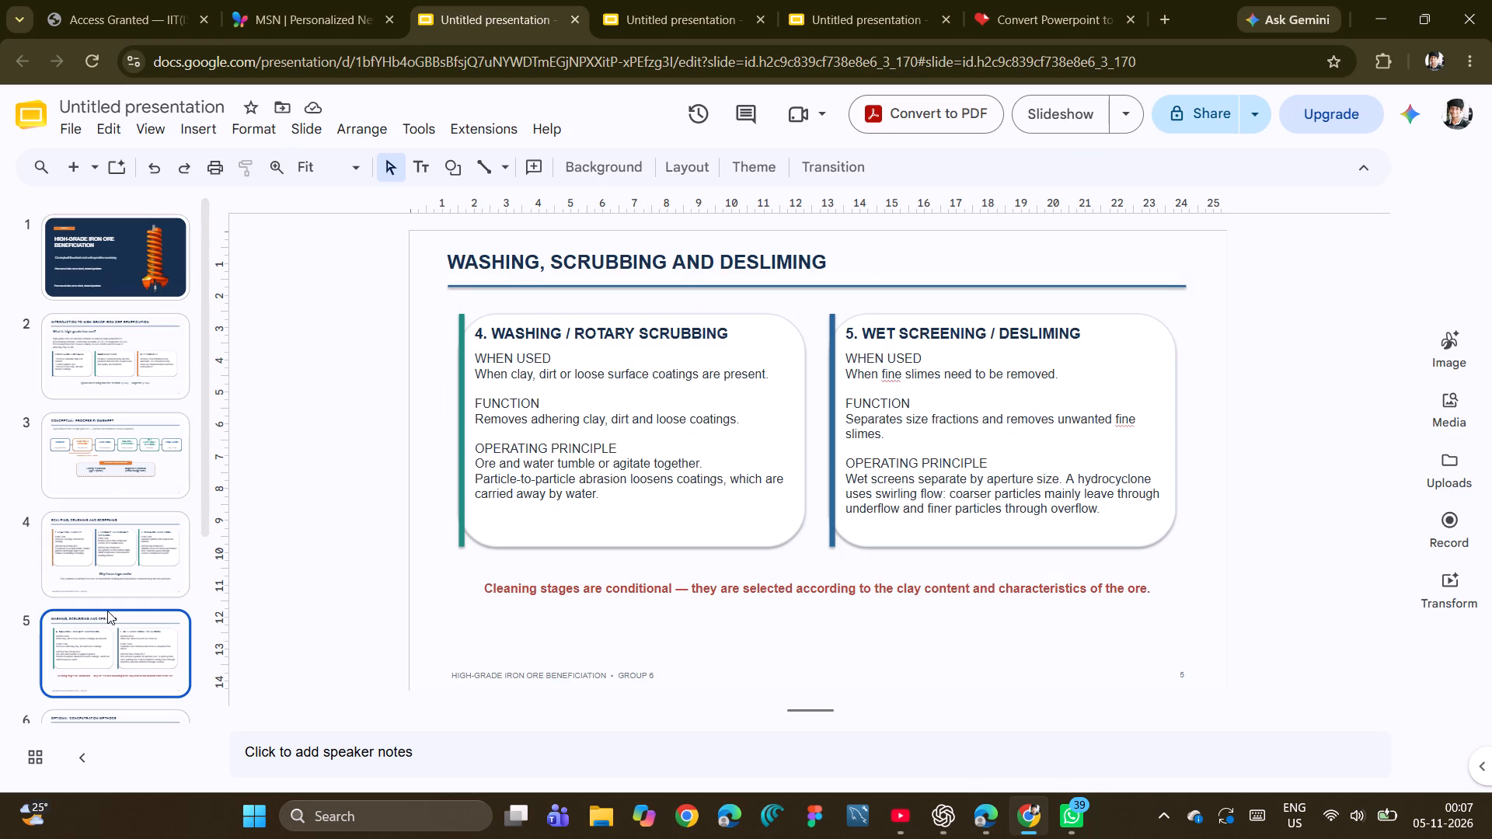
scroll(107, 611, "down", 1)
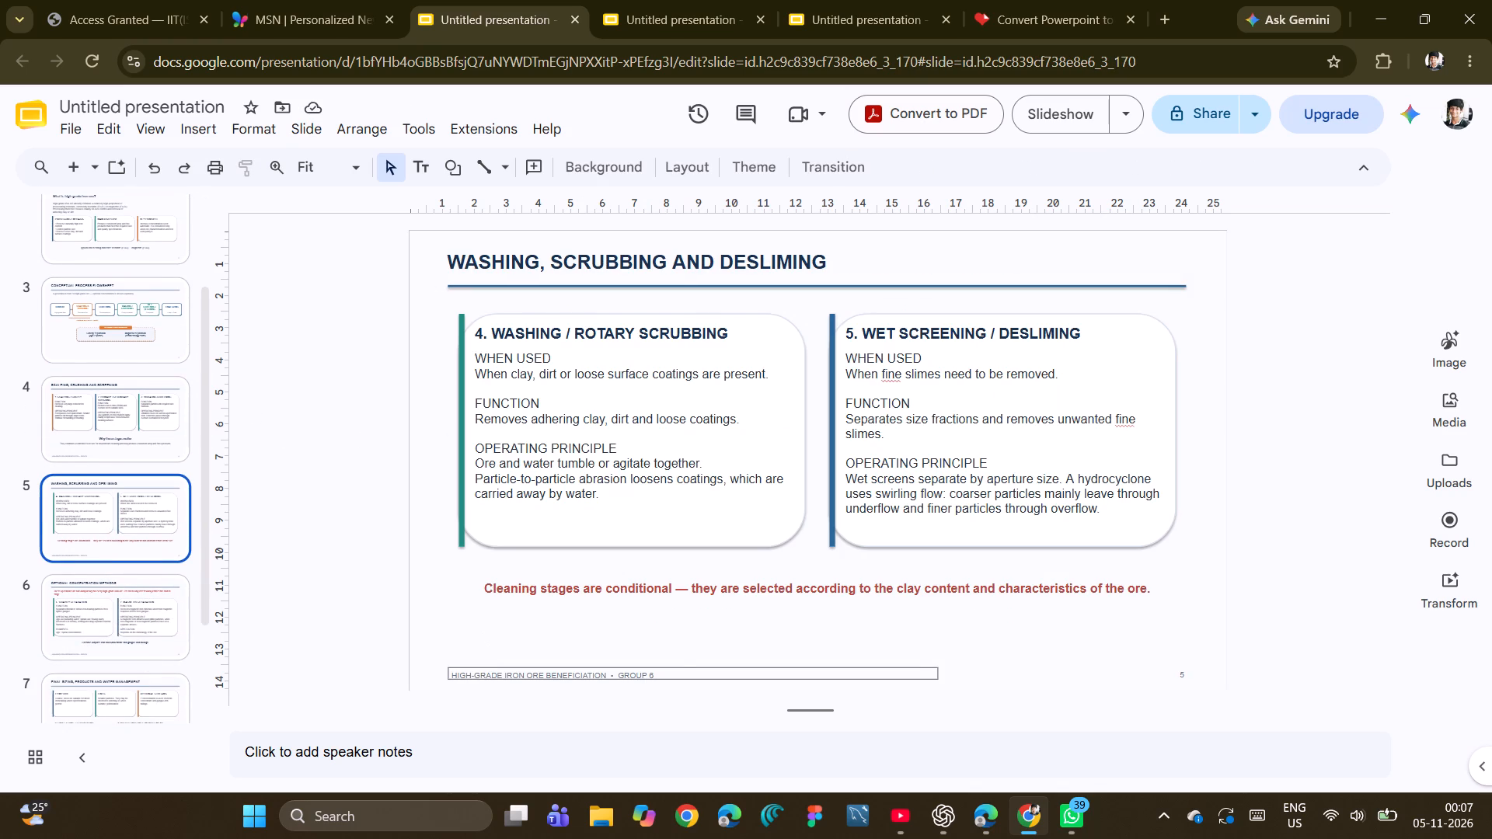
left_click(486, 680)
left_click(490, 669)
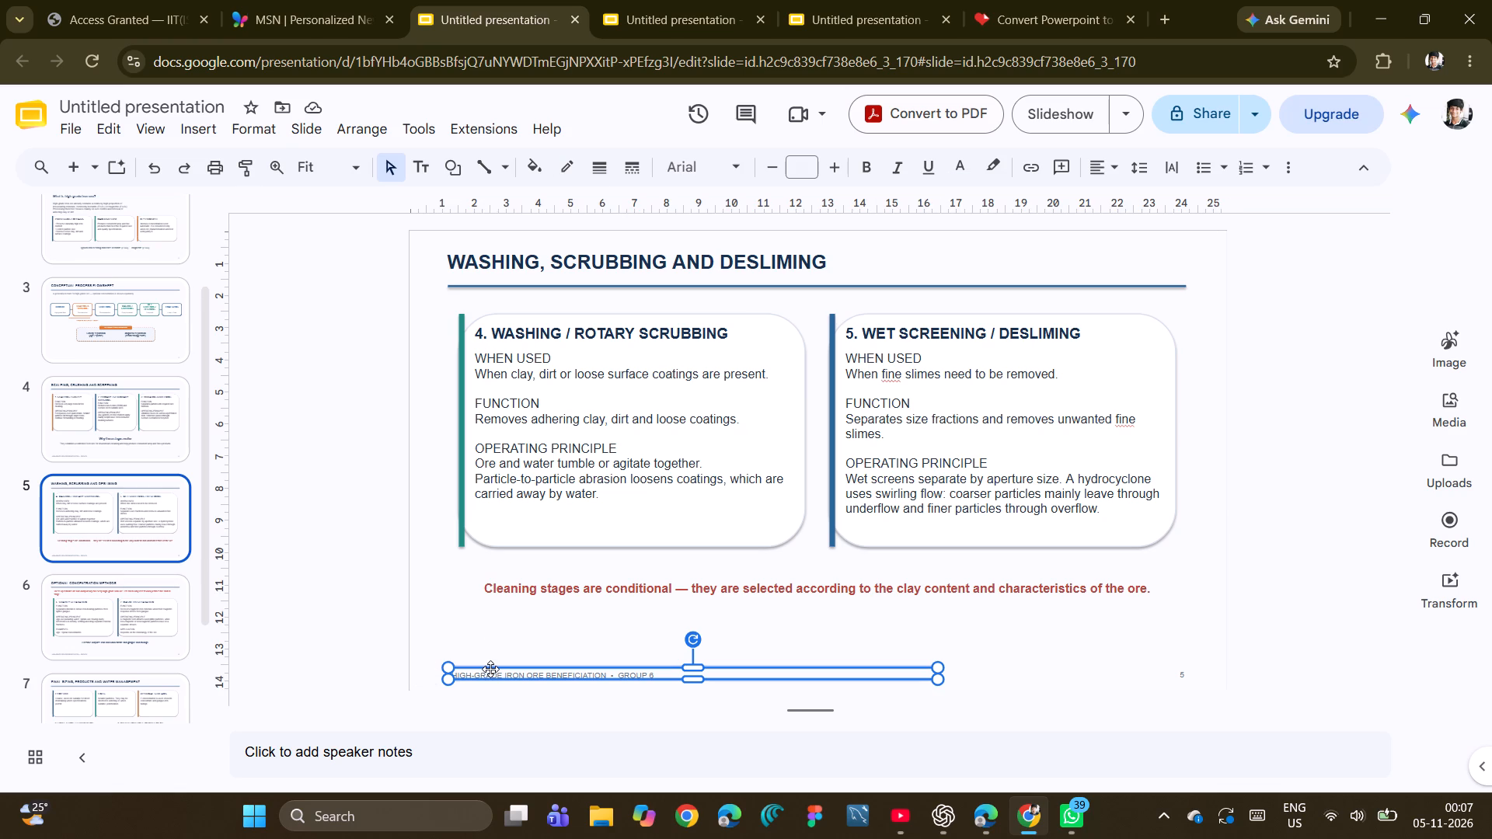
key("BackSpace")
Delete the Group 6 footer from the Final Sizing, Products and Water Management slide and the Conclusion slide.
scroll(95, 564, "down", 4)
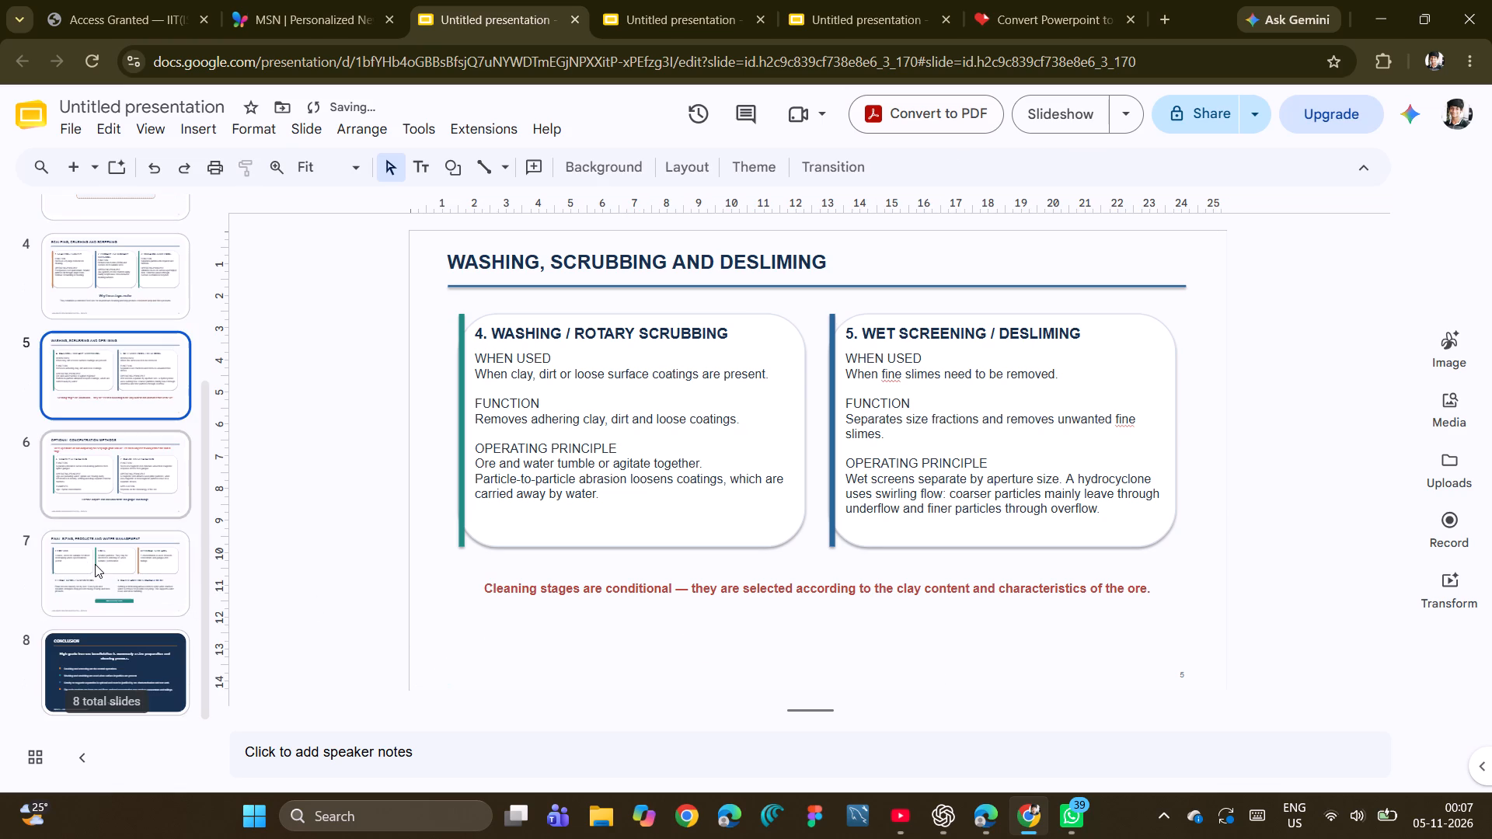
left_click(95, 569)
left_click(494, 677)
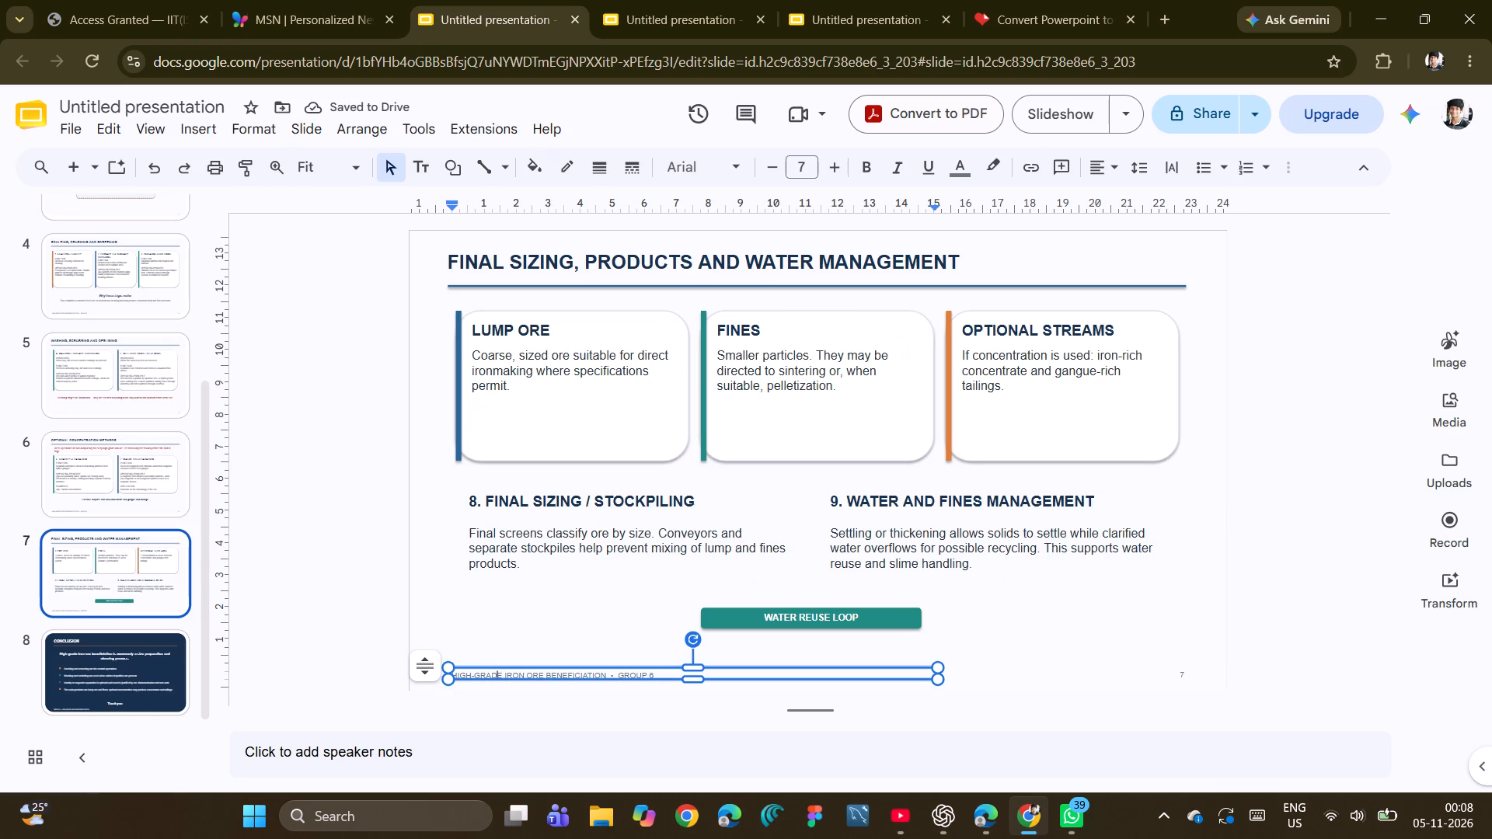
left_click(500, 663)
key("BackSpace")
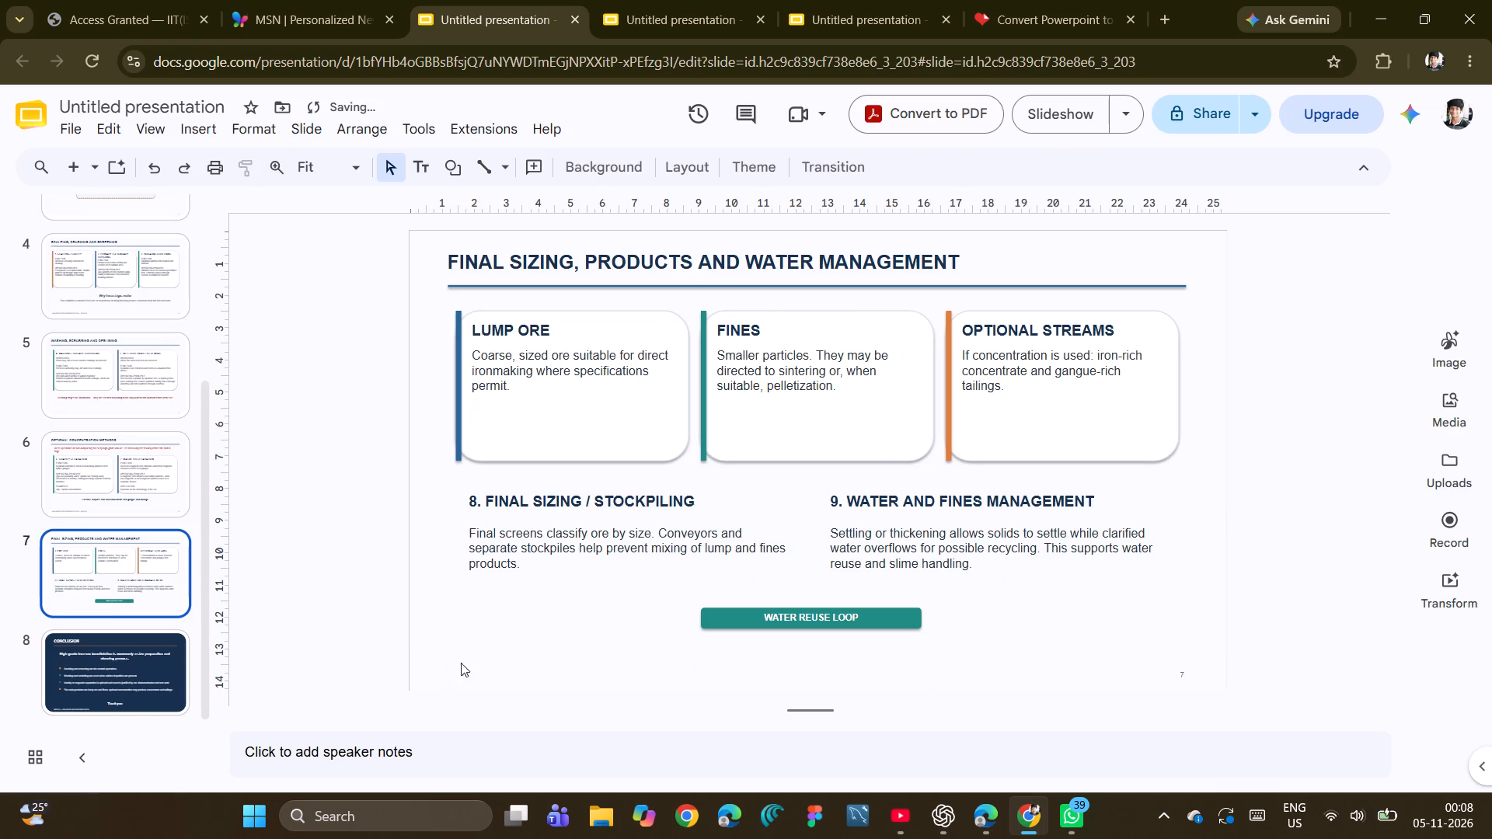
left_click(86, 649)
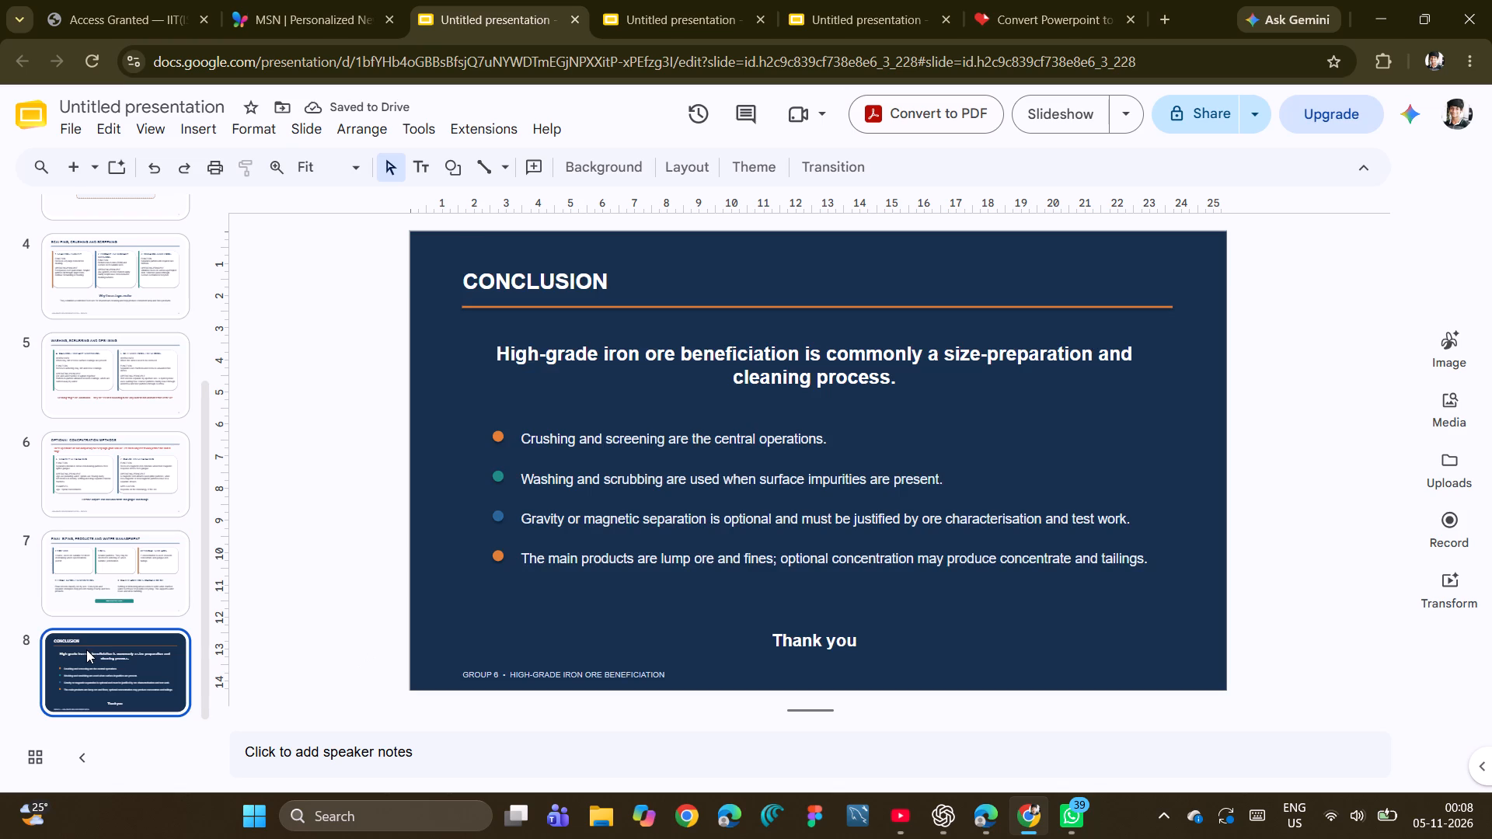
left_click(498, 678)
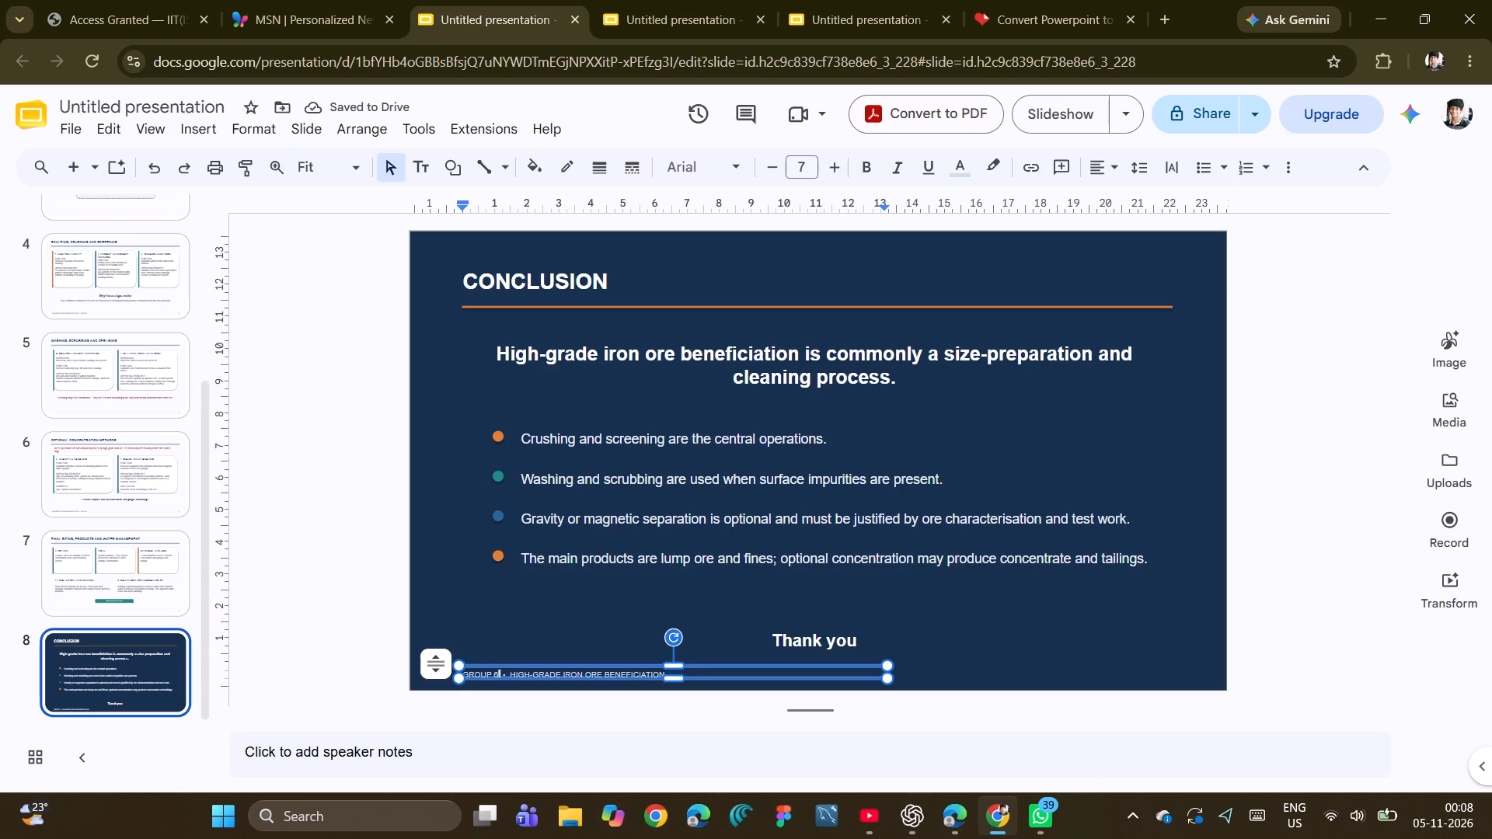
left_click(508, 664)
key("BackSpace")
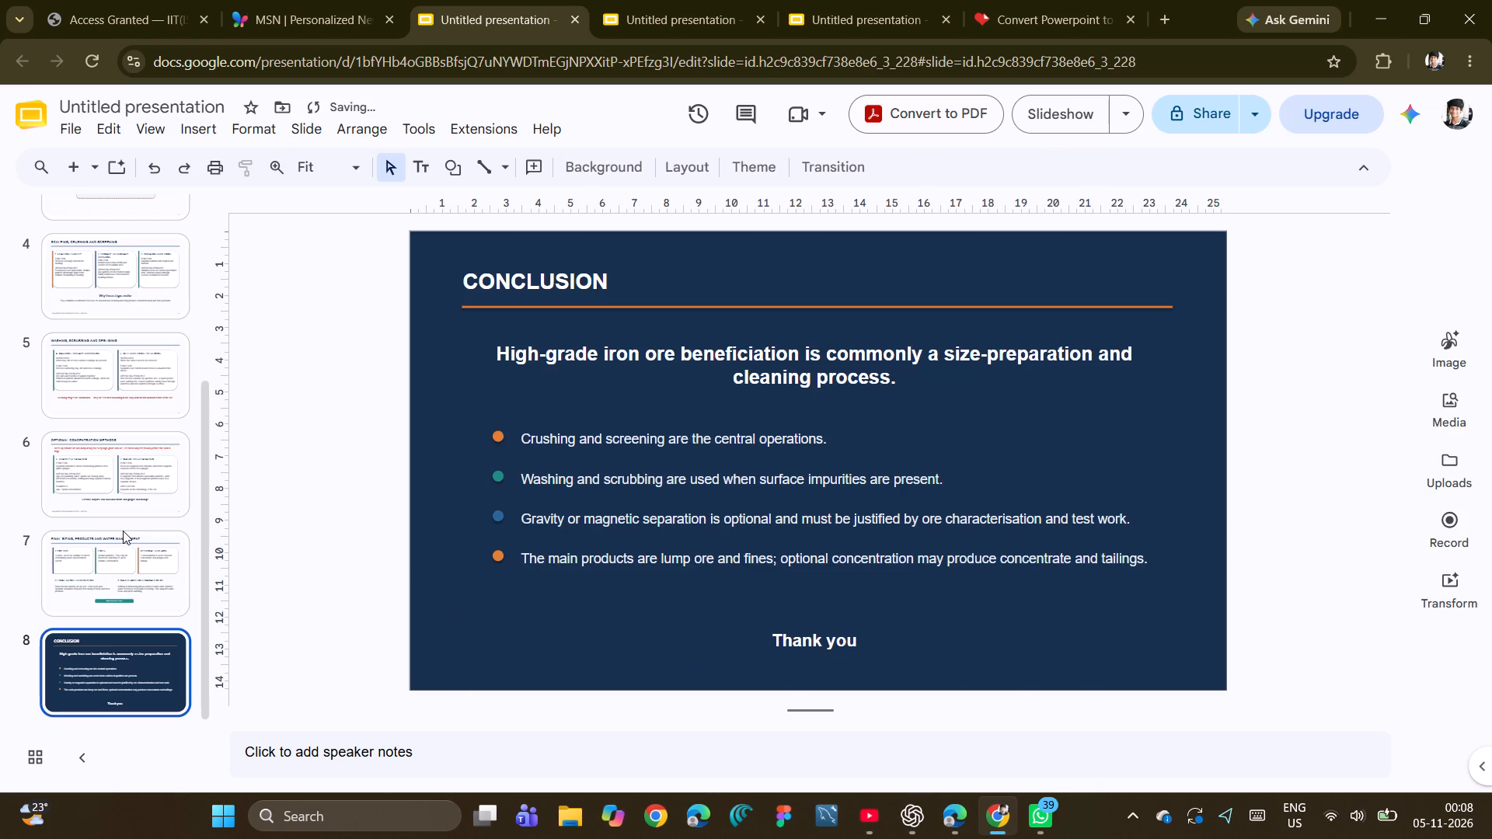
Delete the Group 6 footer text box from the Optional Concentration Methods slide.
left_click(123, 531)
left_click(132, 504)
scroll(132, 504, "up", 1)
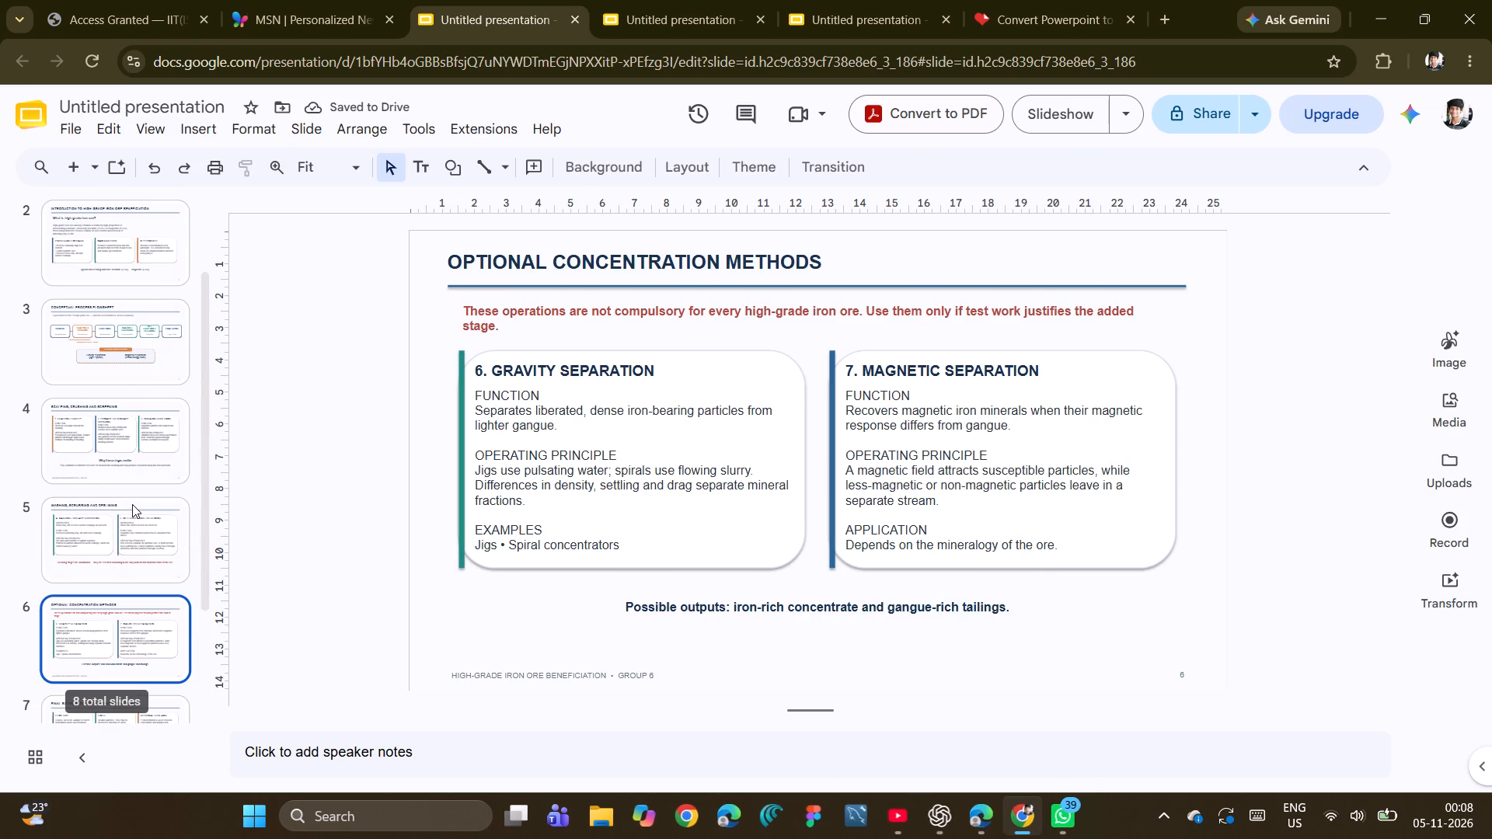
left_click(486, 670)
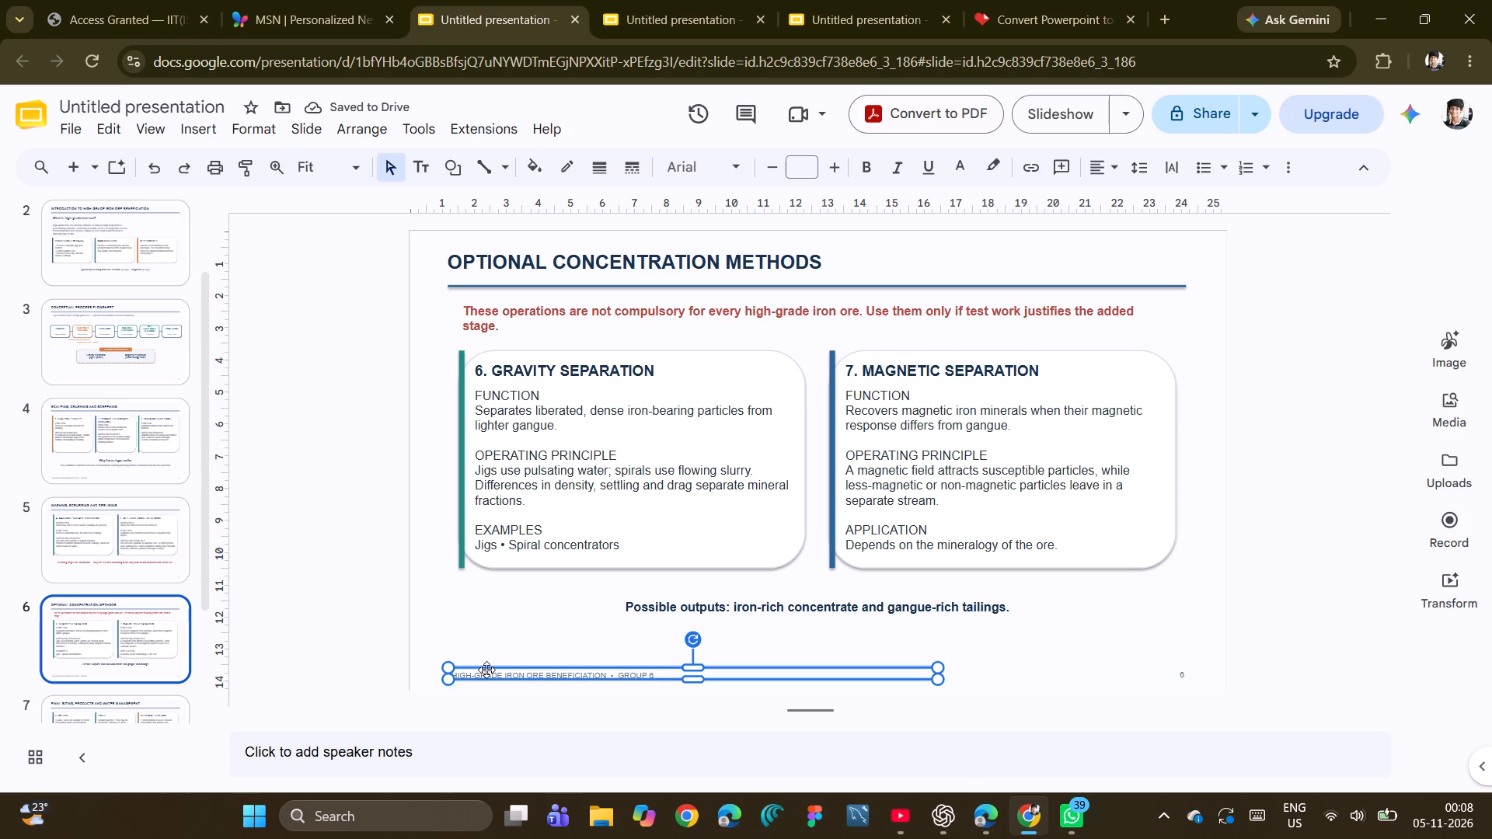
key("BackSpace")
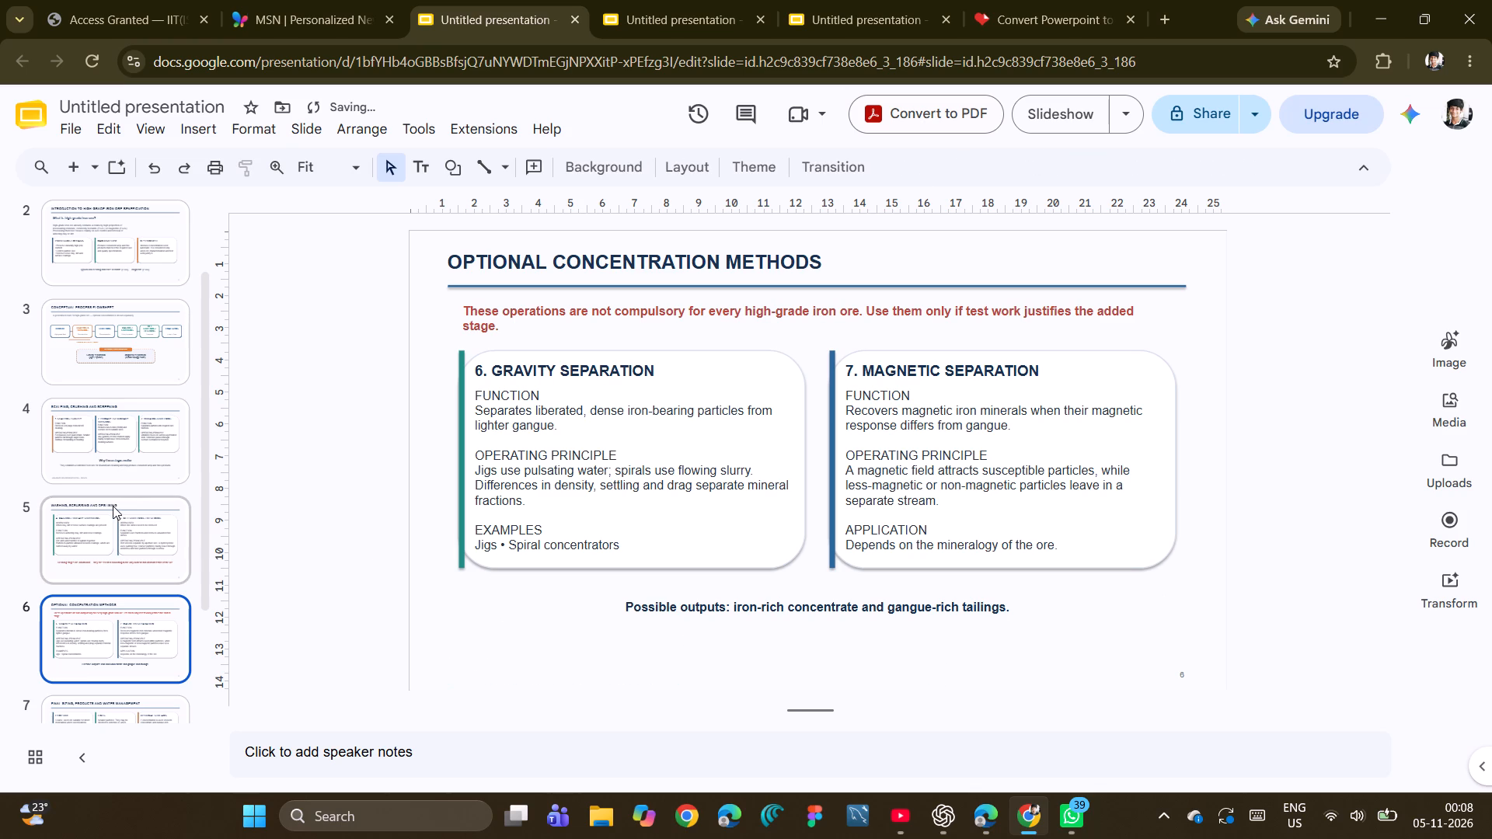
Delete the Group 6 footer text box from the Scalping, Crushing and Screening slide.
scroll(113, 506, "up", 4)
scroll(113, 506, "down", 2)
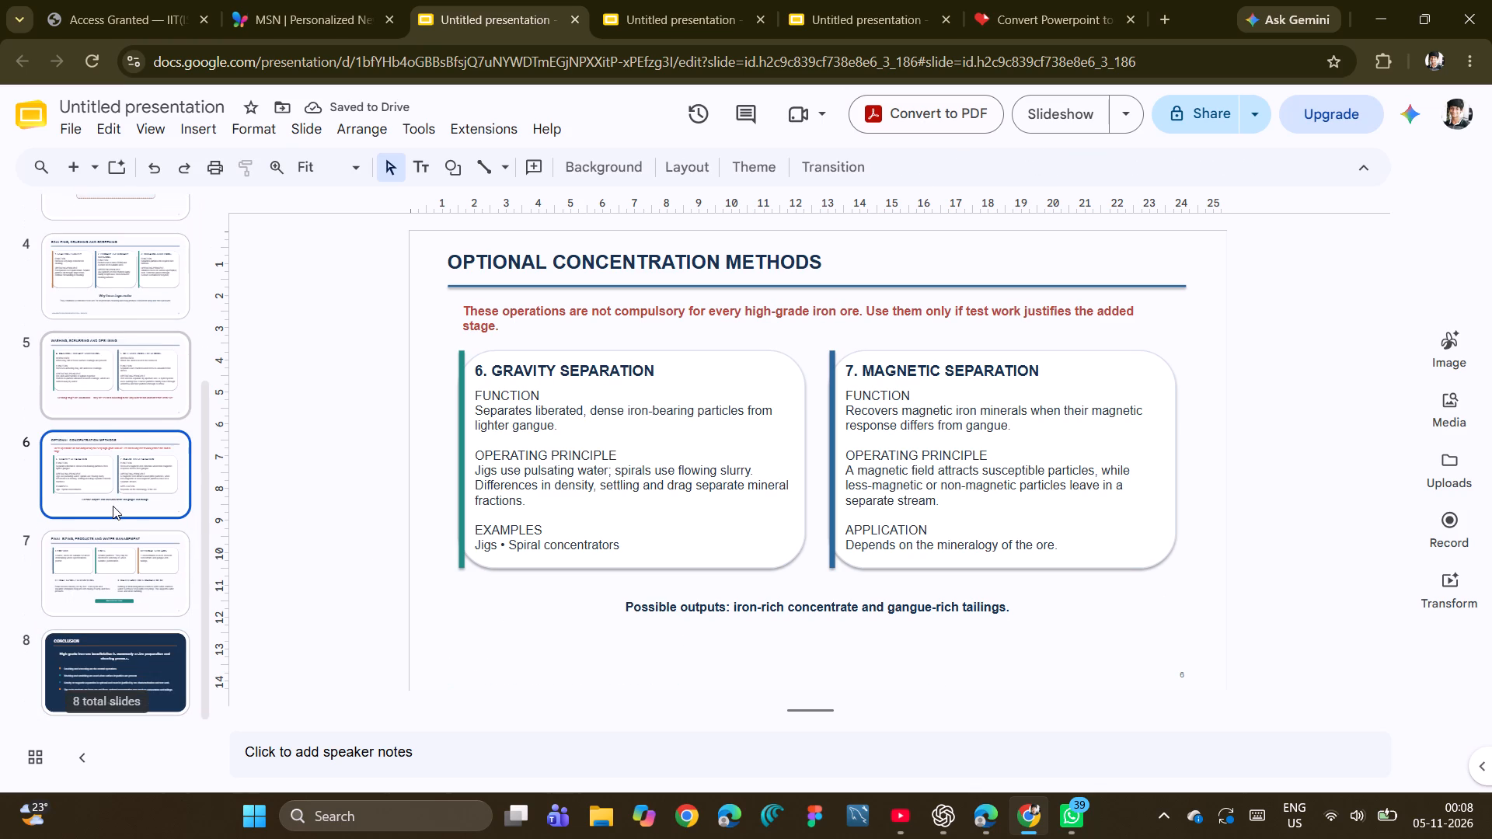
left_click(117, 294)
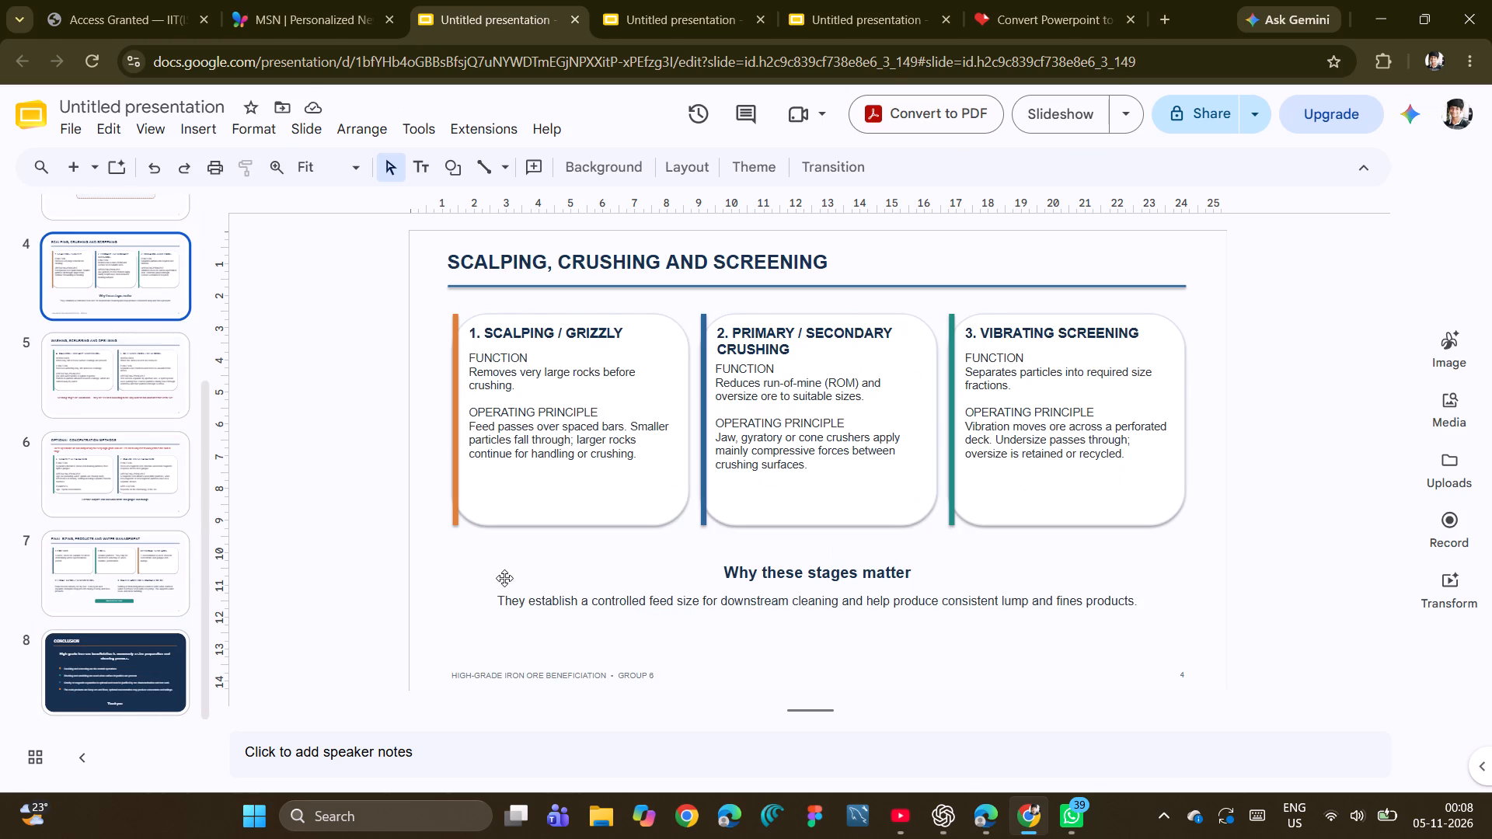
left_click(527, 682)
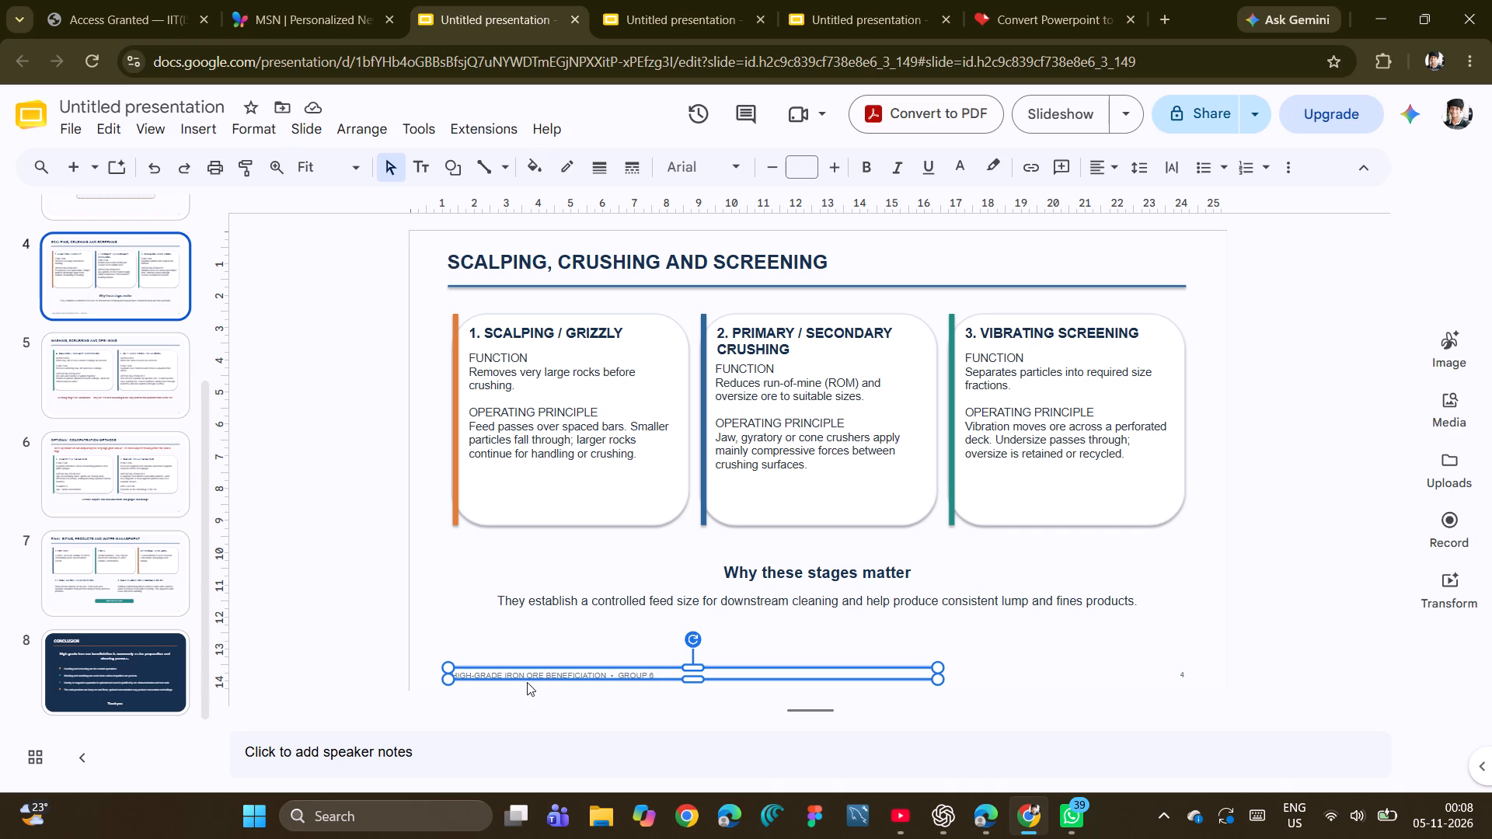
key("BackSpace")
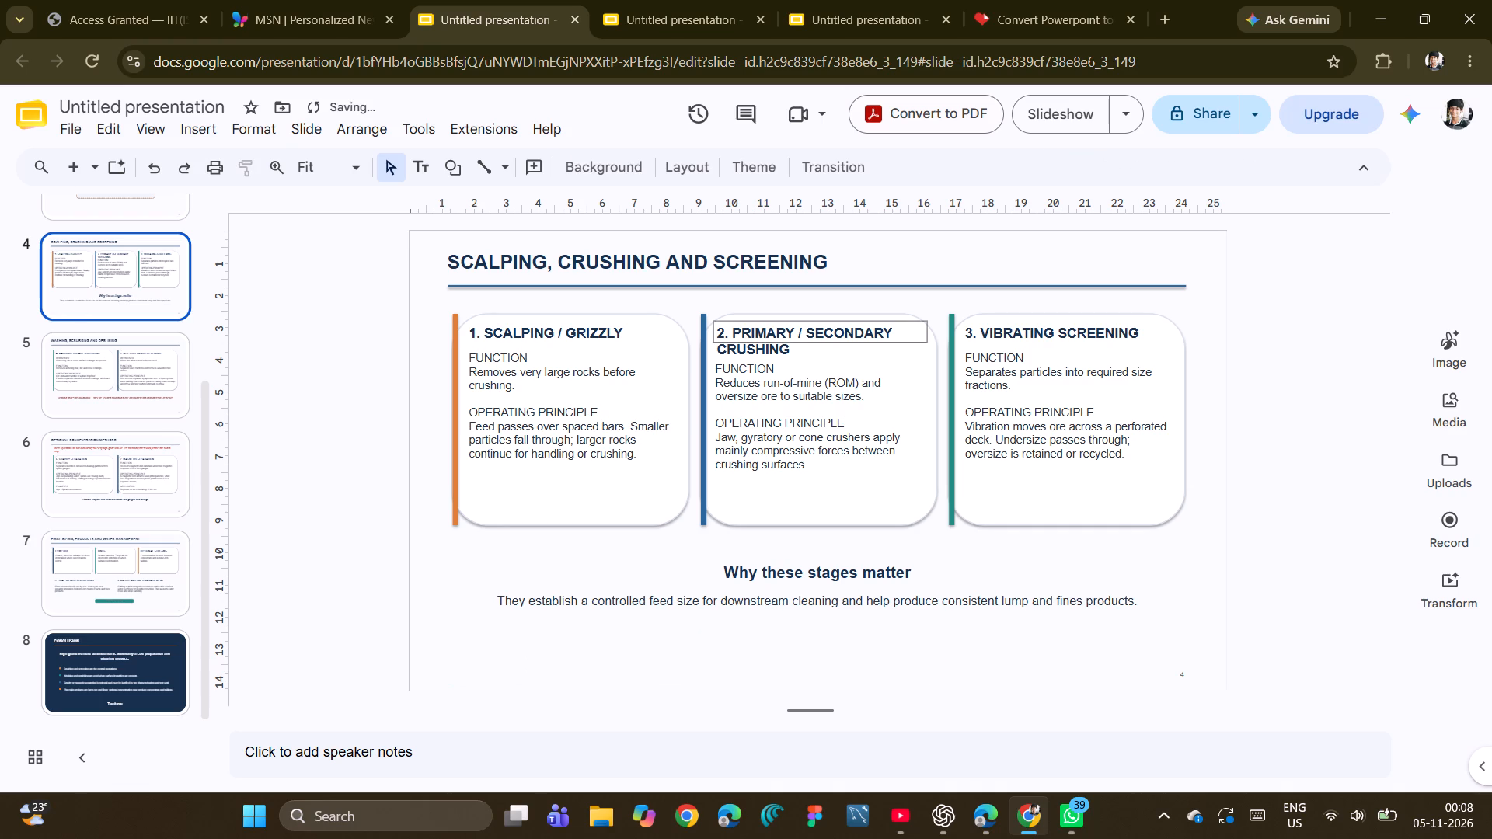
Move the Primary / Secondary Crushing card's body text slightly down, leaving a gap below its two-line heading.
left_click(797, 403)
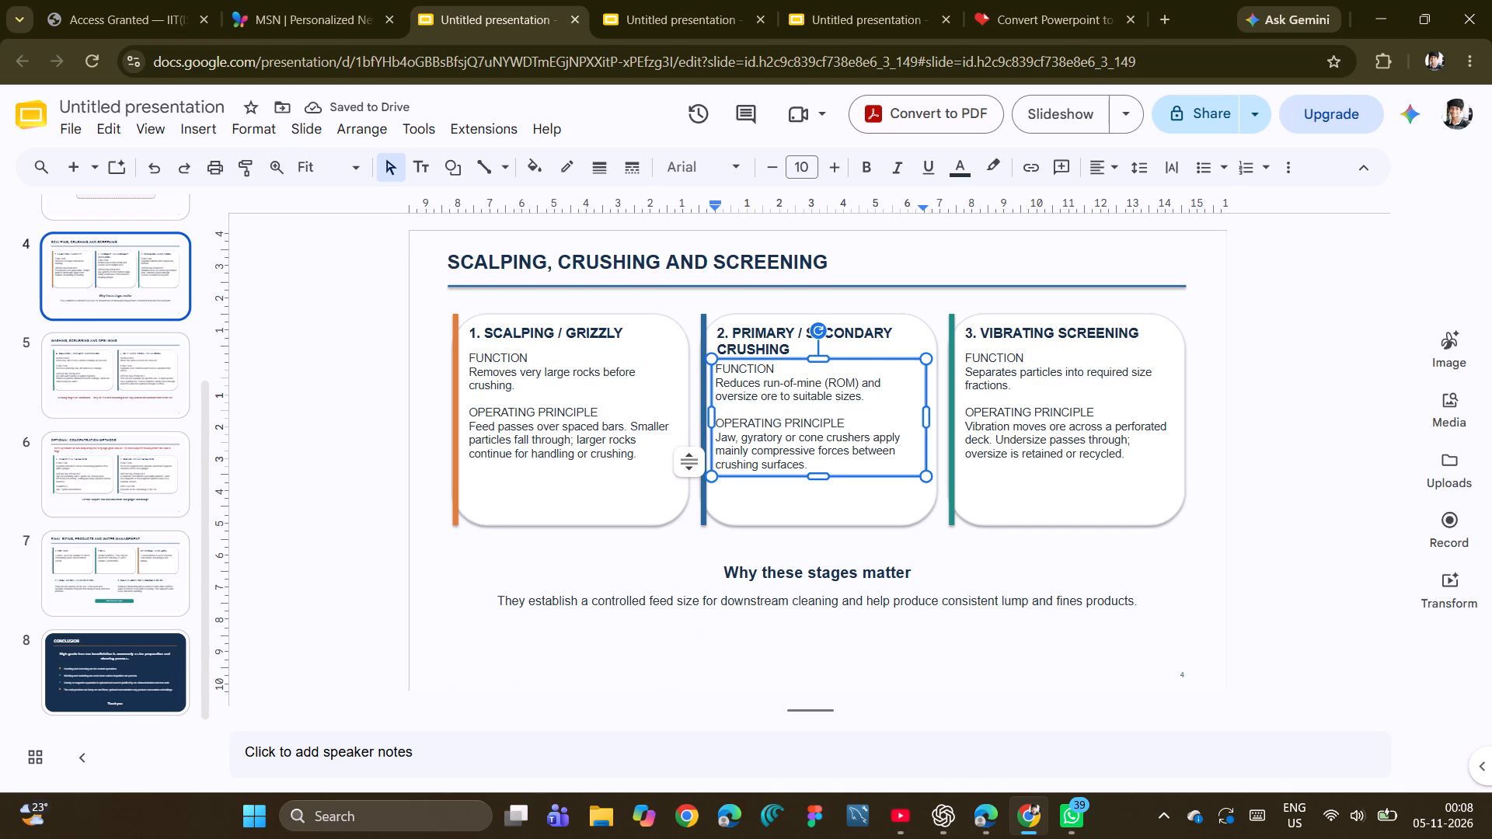
left_click(877, 357)
key("Down")
key("Down")
key("Down")
key("Down")
key("Down")
key("Down")
key("Down")
key("Down")
key("Down")
key("Down")
key("Down")
key("Down")
key("Down")
key("Down")
key("Down")
key("Down")
key("Down")
key("Down")
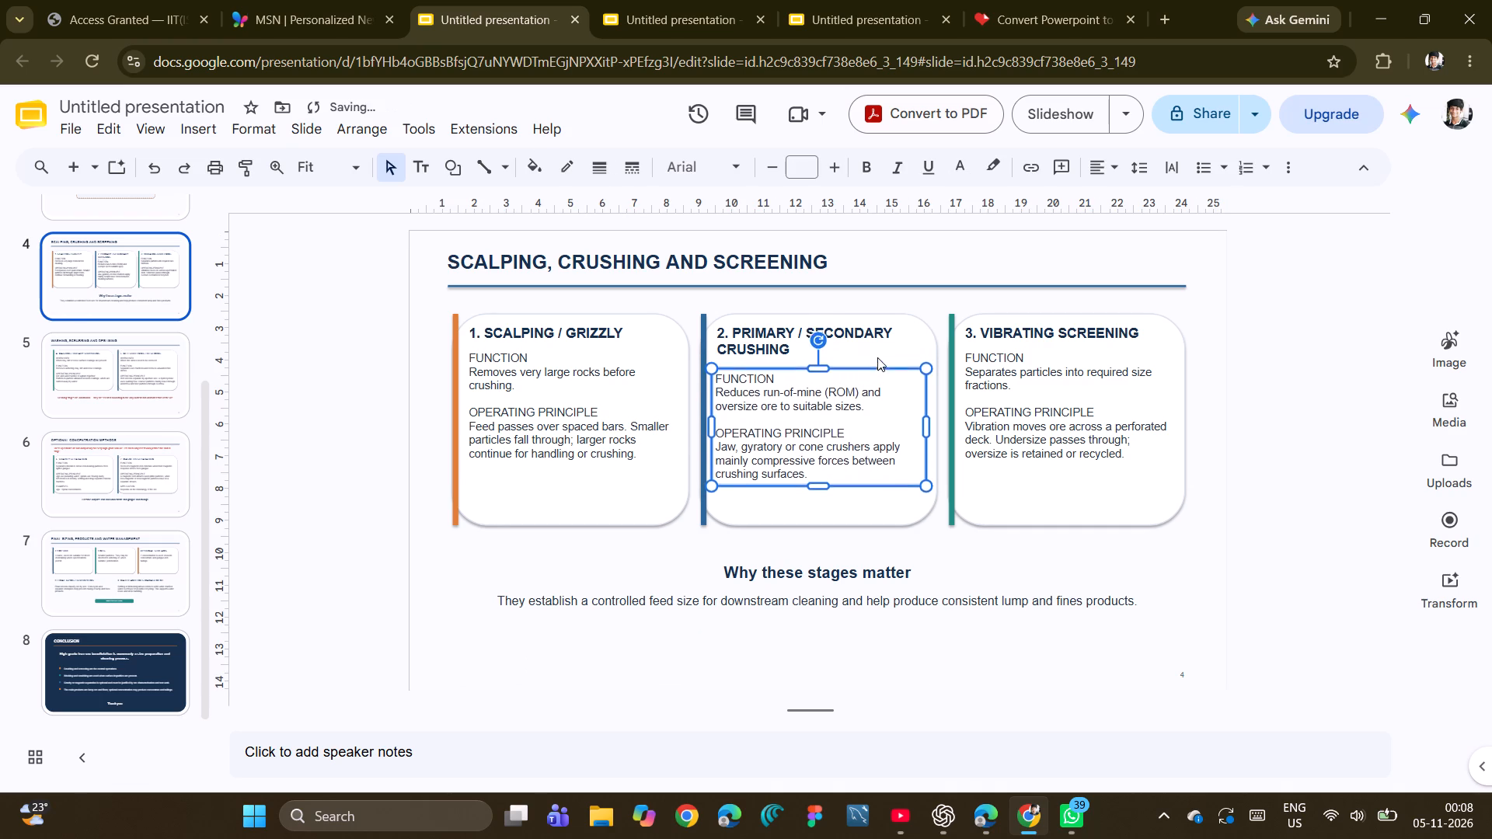
key("Up")
key("Up")
Move the Vibrating Screening card's body text slightly down, leaving a gap below its heading.
left_click(1065, 410)
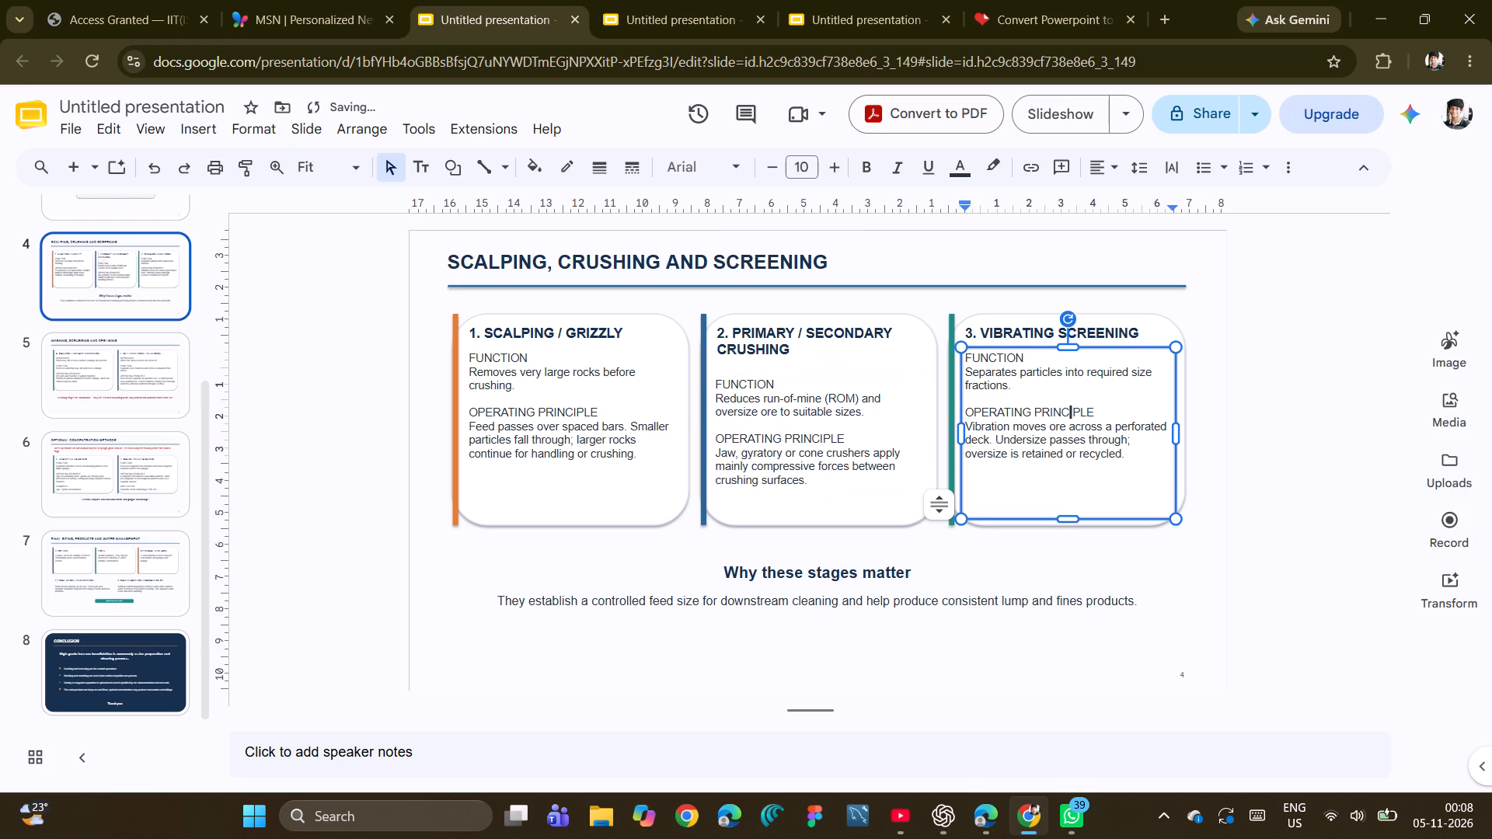
left_click(1114, 346)
key("Down")
key("Down")
key("Down")
key("Down")
key("Down")
key("Down")
key("Down")
key("Down")
key("Down")
key("Down")
key("Down")
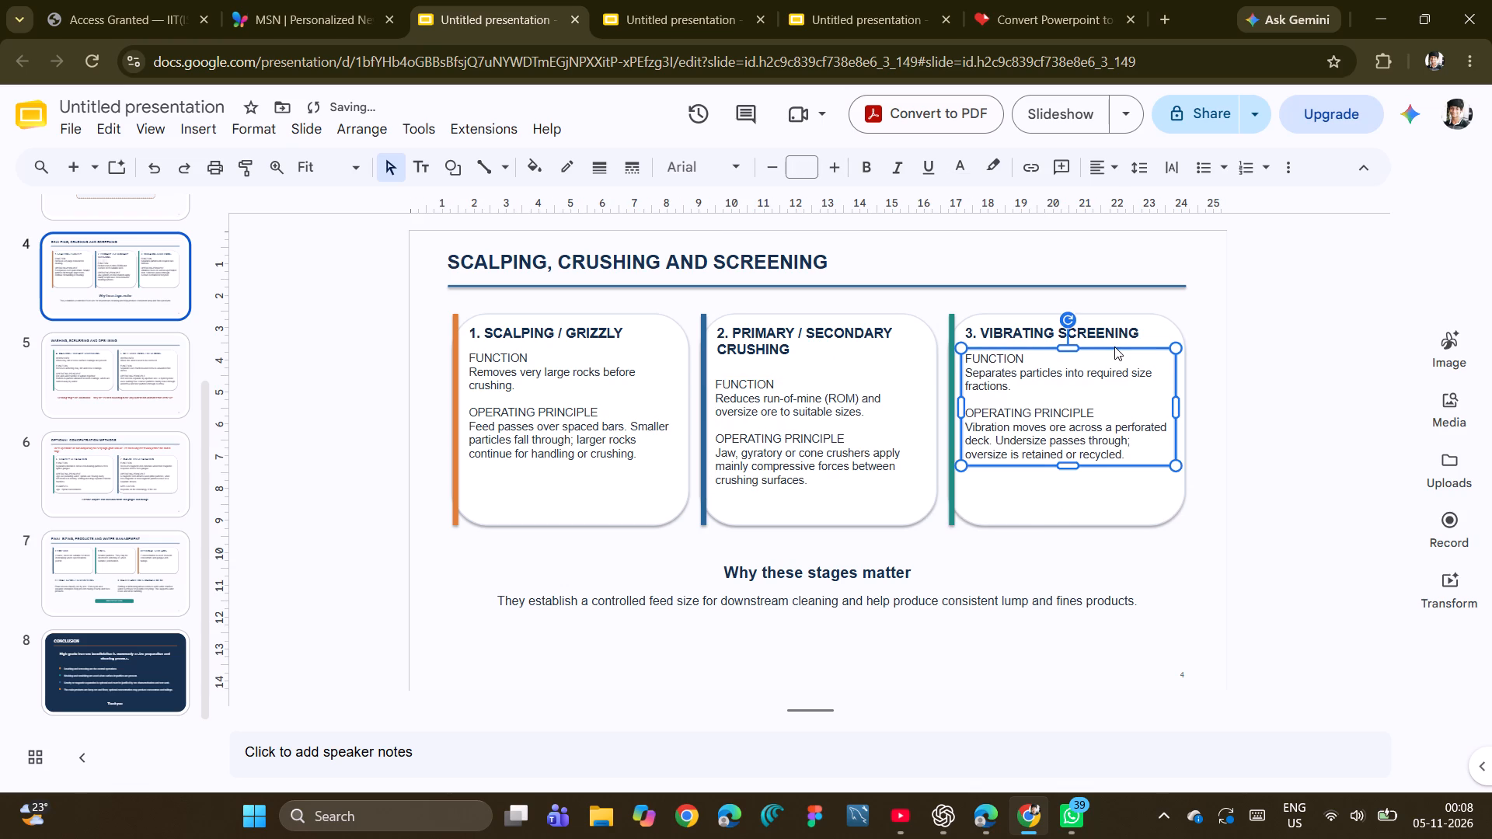
key("Down")
key("Down")
key("Down")
key("Down")
key("Down")
key("Down")
key("Down")
key("Down")
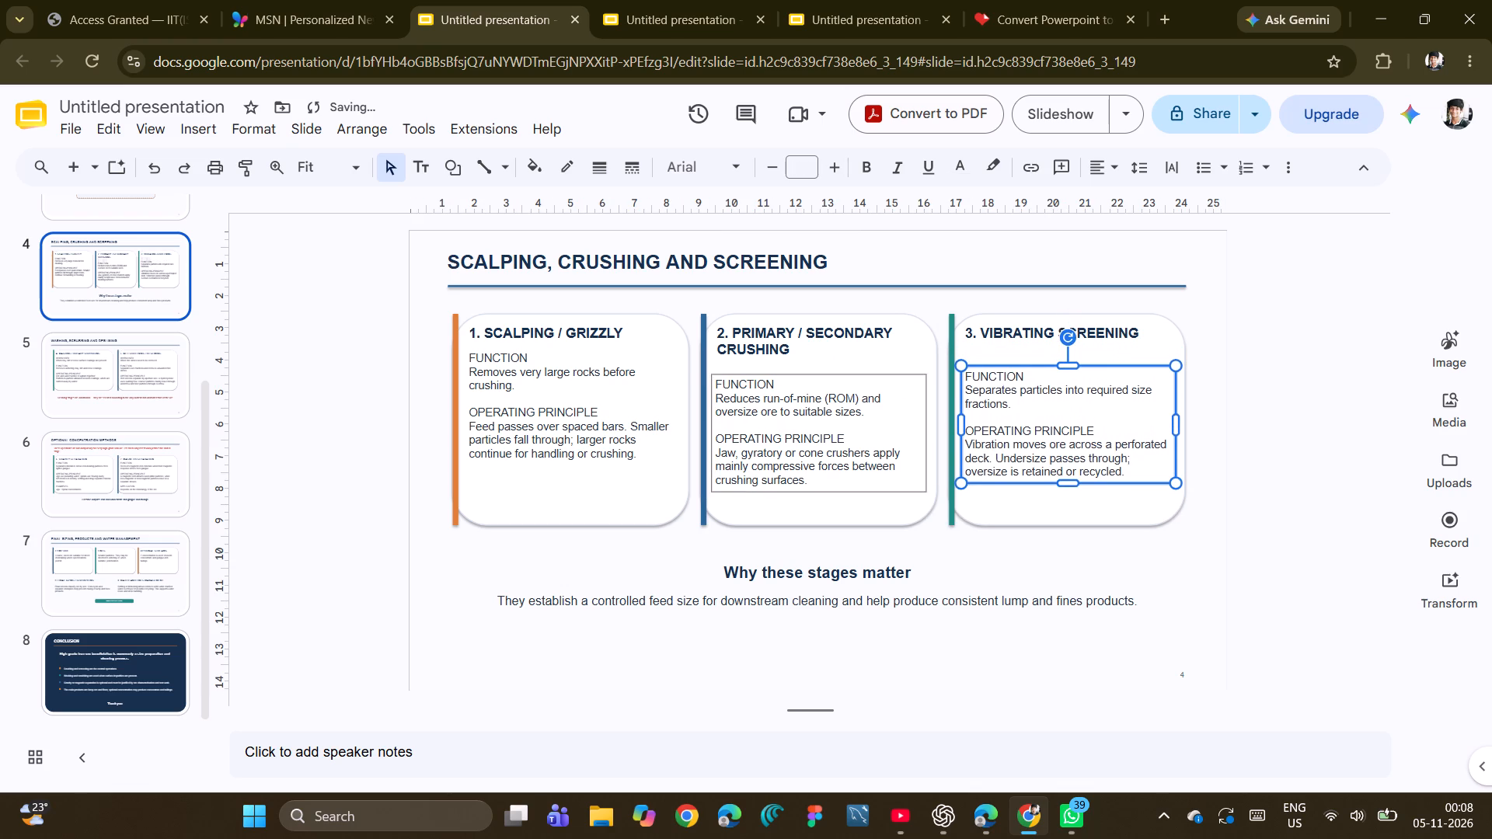
Try font size 10 on all the Primary / Secondary Crushing card's body text, and settle on size 11.
left_click(804, 417)
key("ctrl+a")
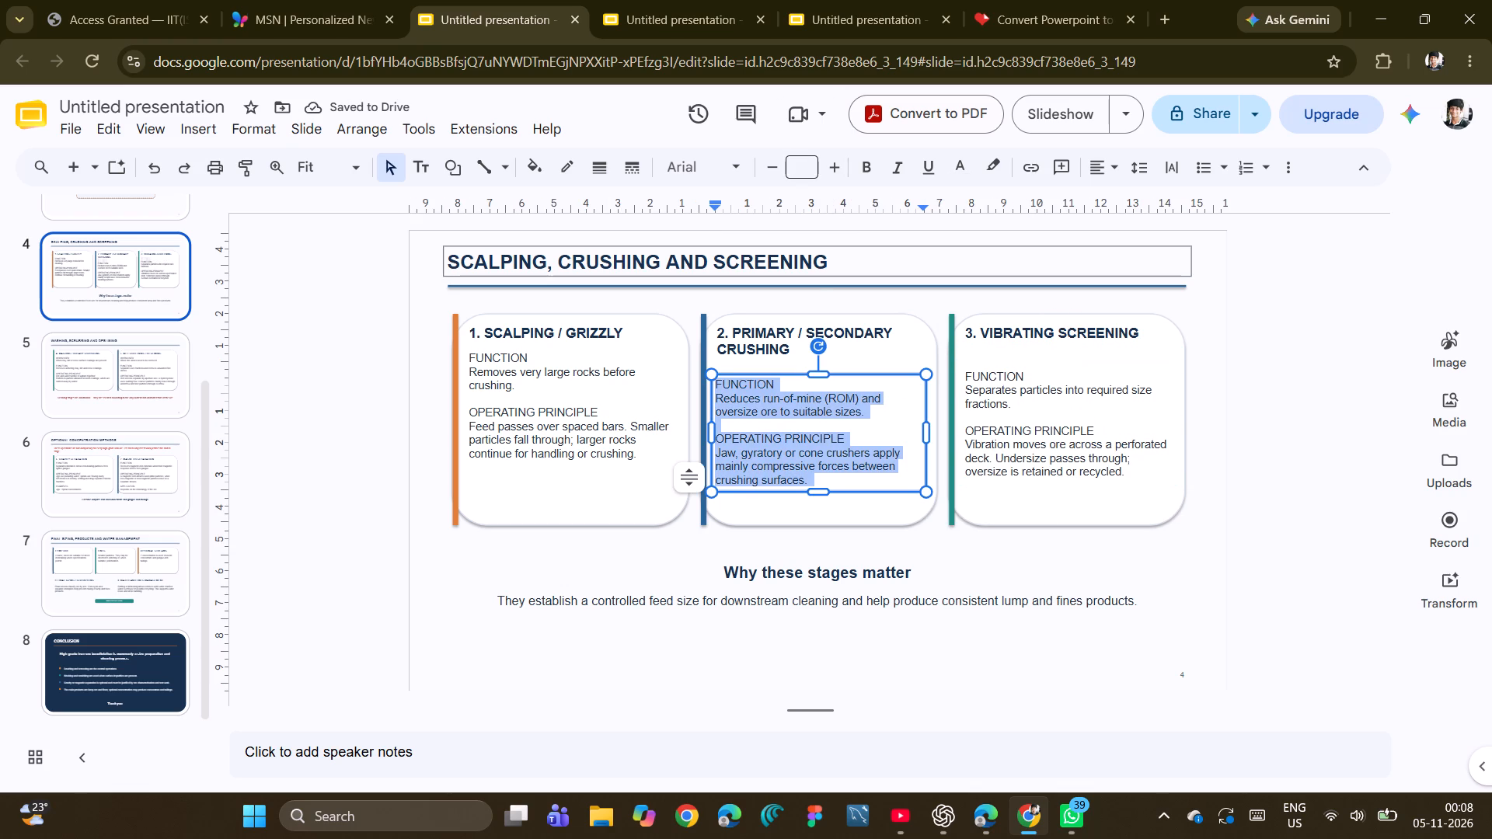
left_click(799, 171)
type("10")
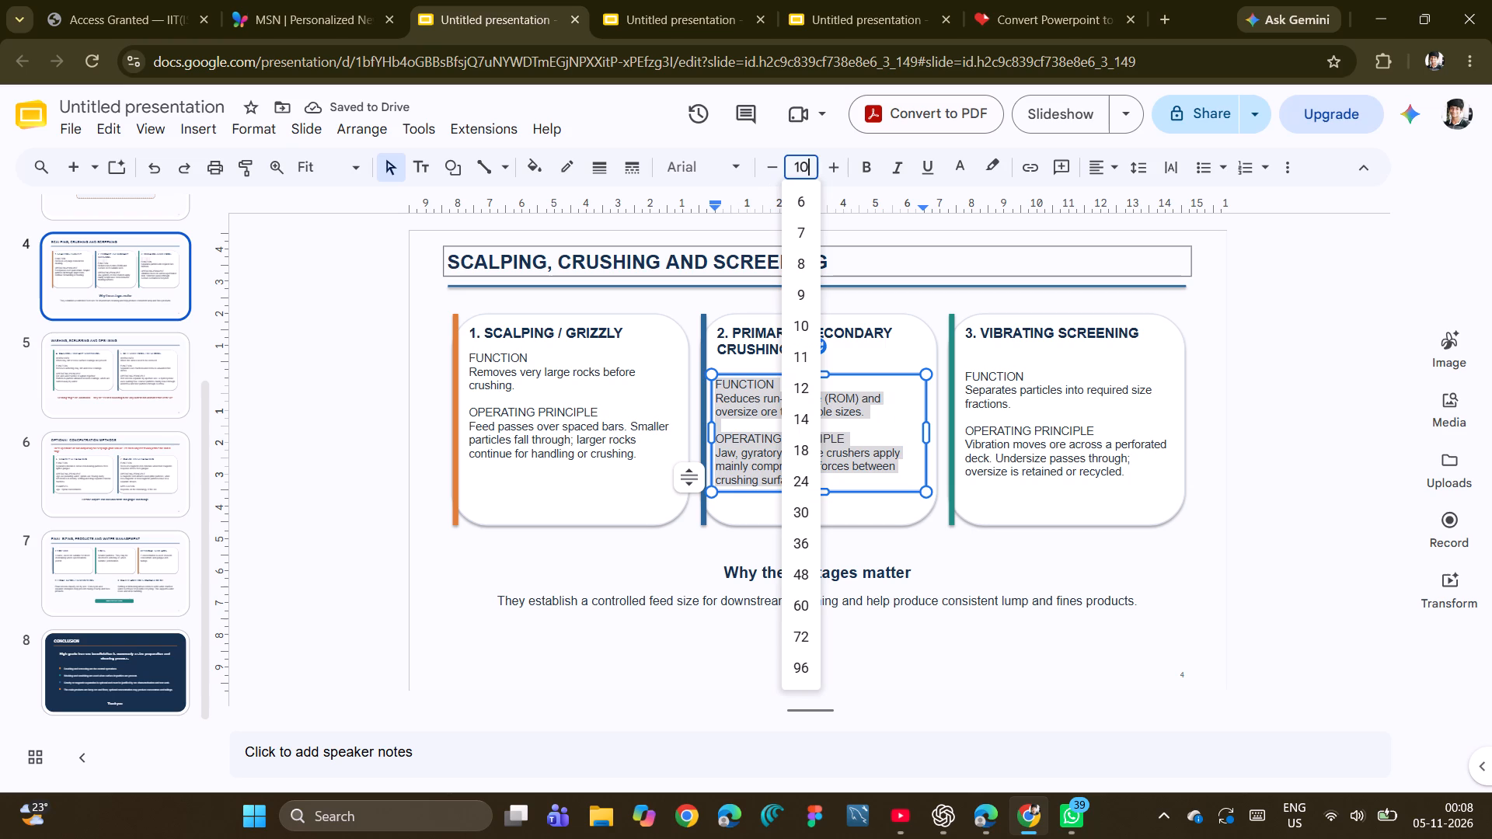
key("Return")
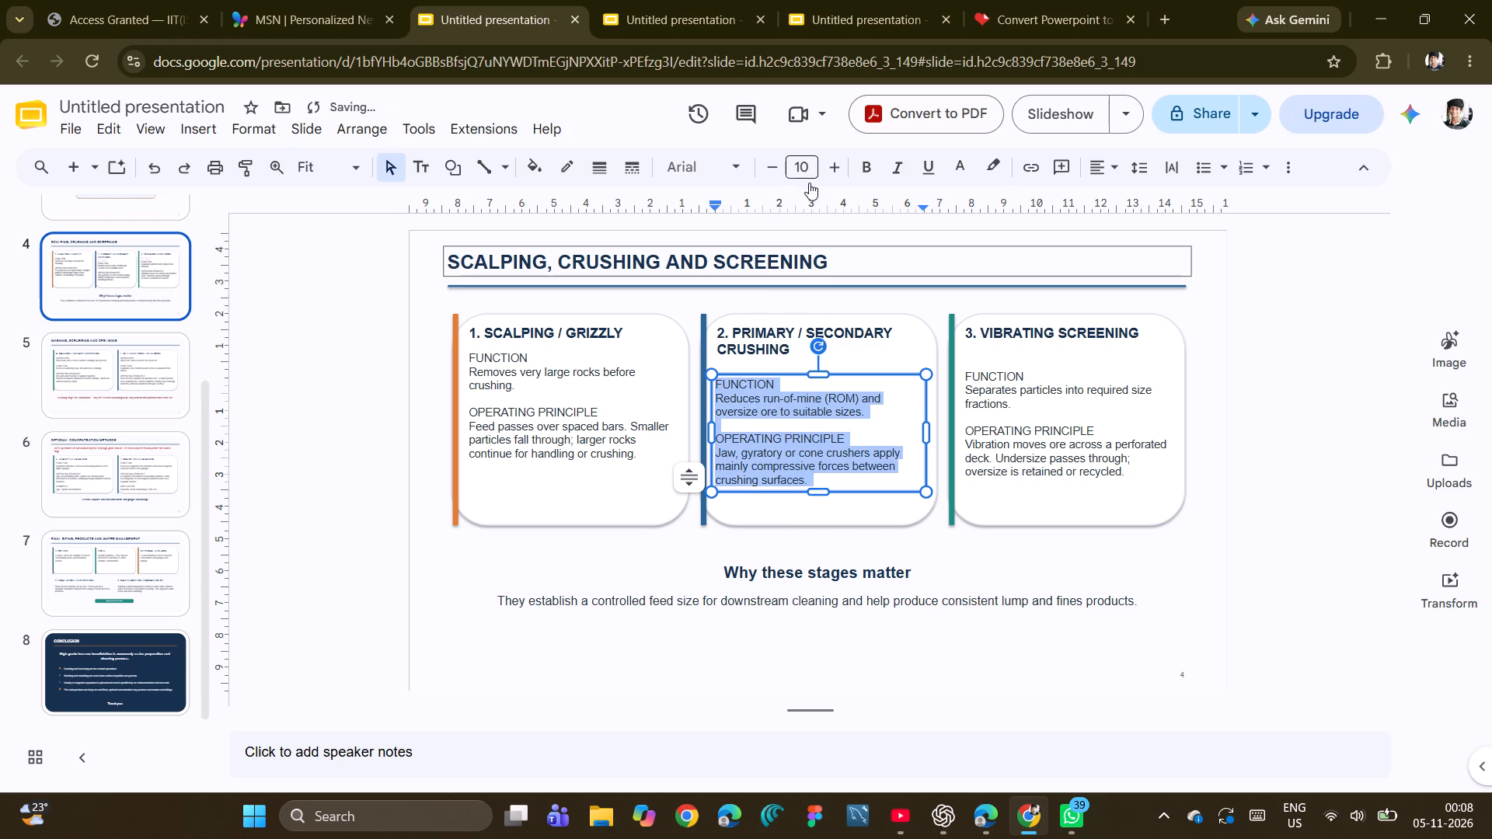
left_click(810, 169)
type("11")
key("Return")
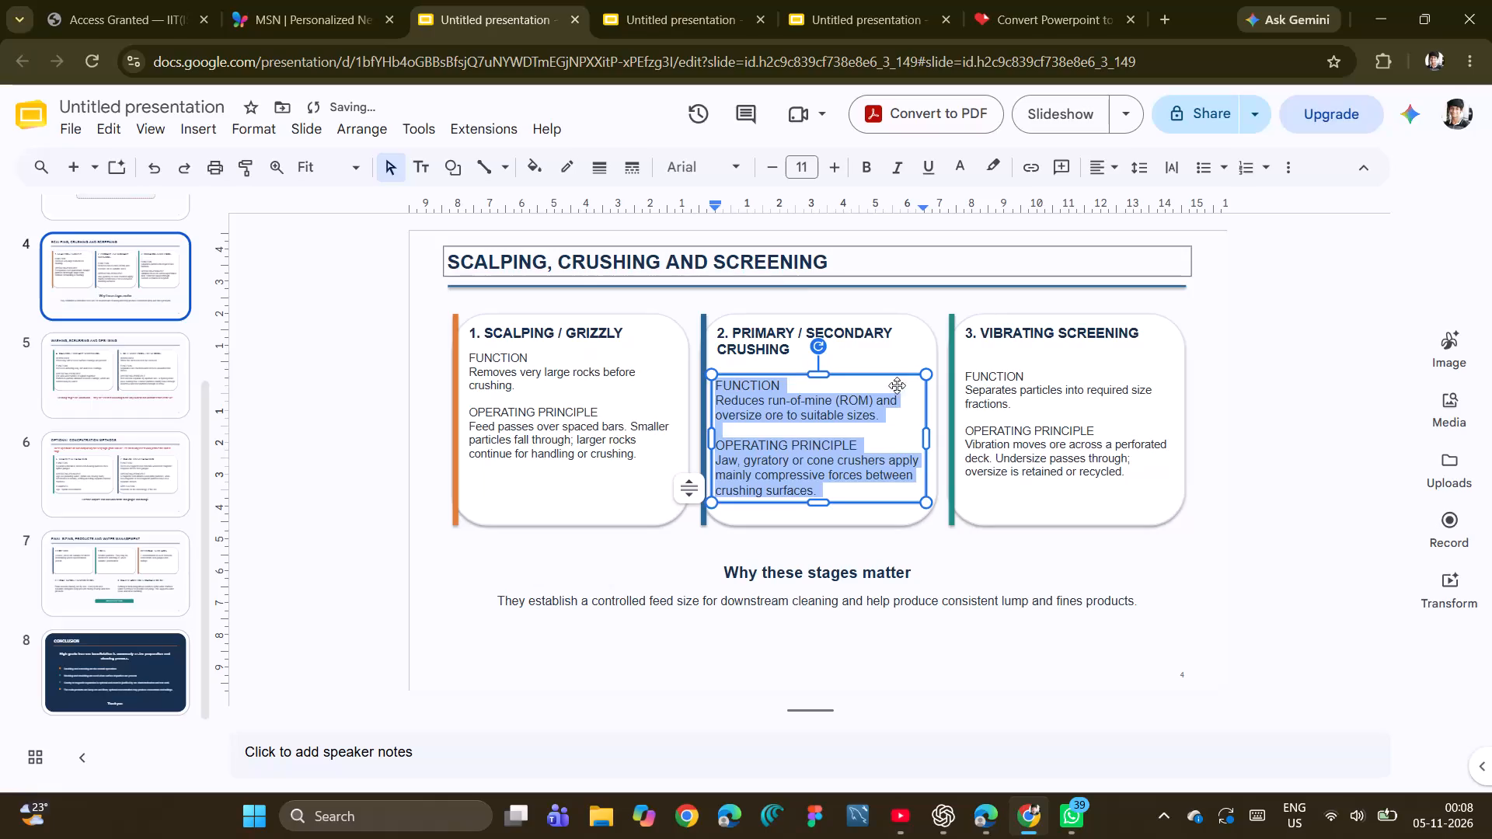
Set all the body text in the Vibrating Screening card to font size 11.
left_click(1030, 439)
key("ctrl+a")
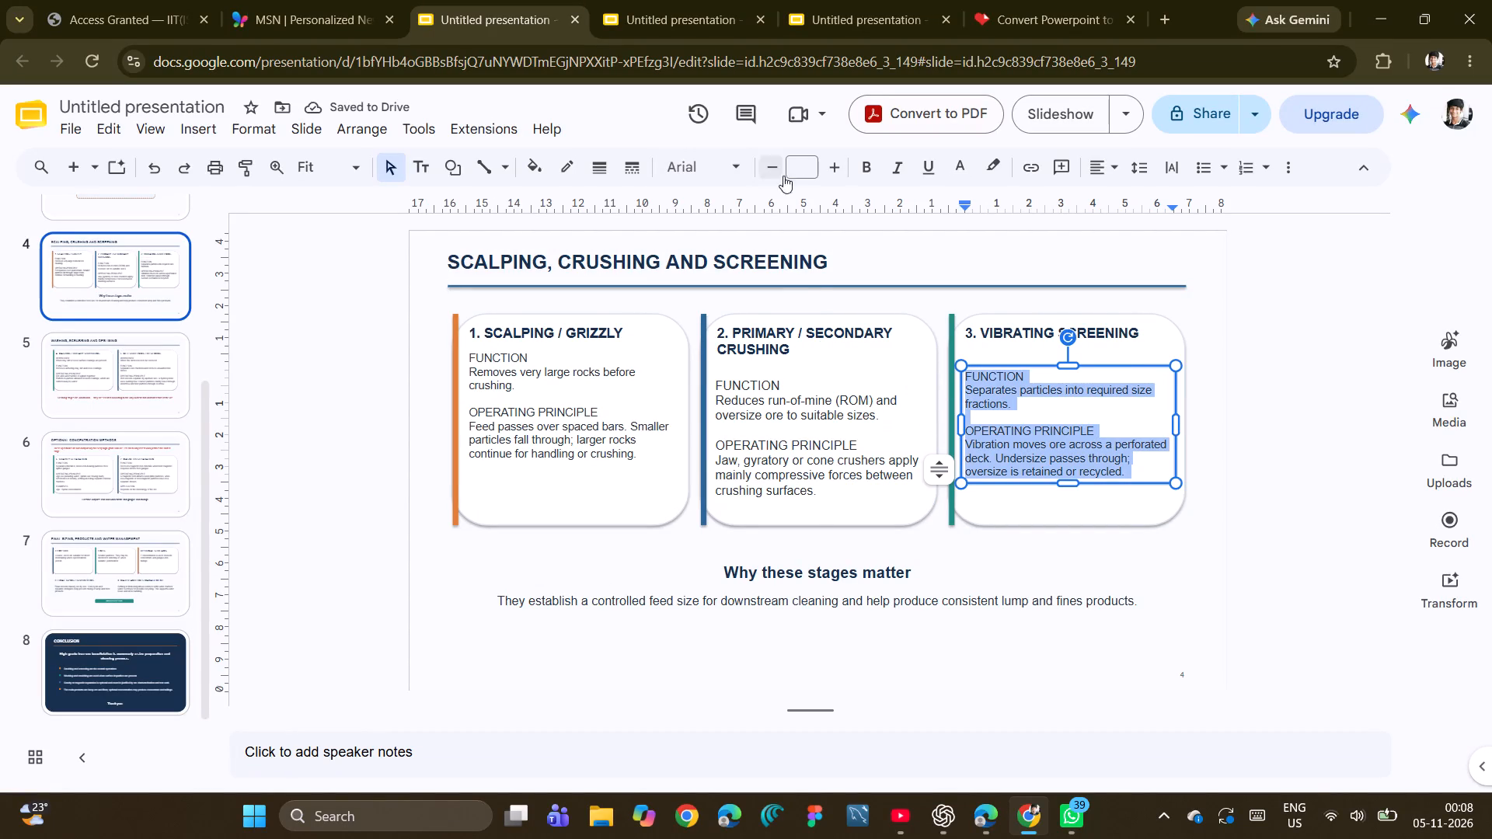
left_click(799, 173)
type("11")
key("Return")
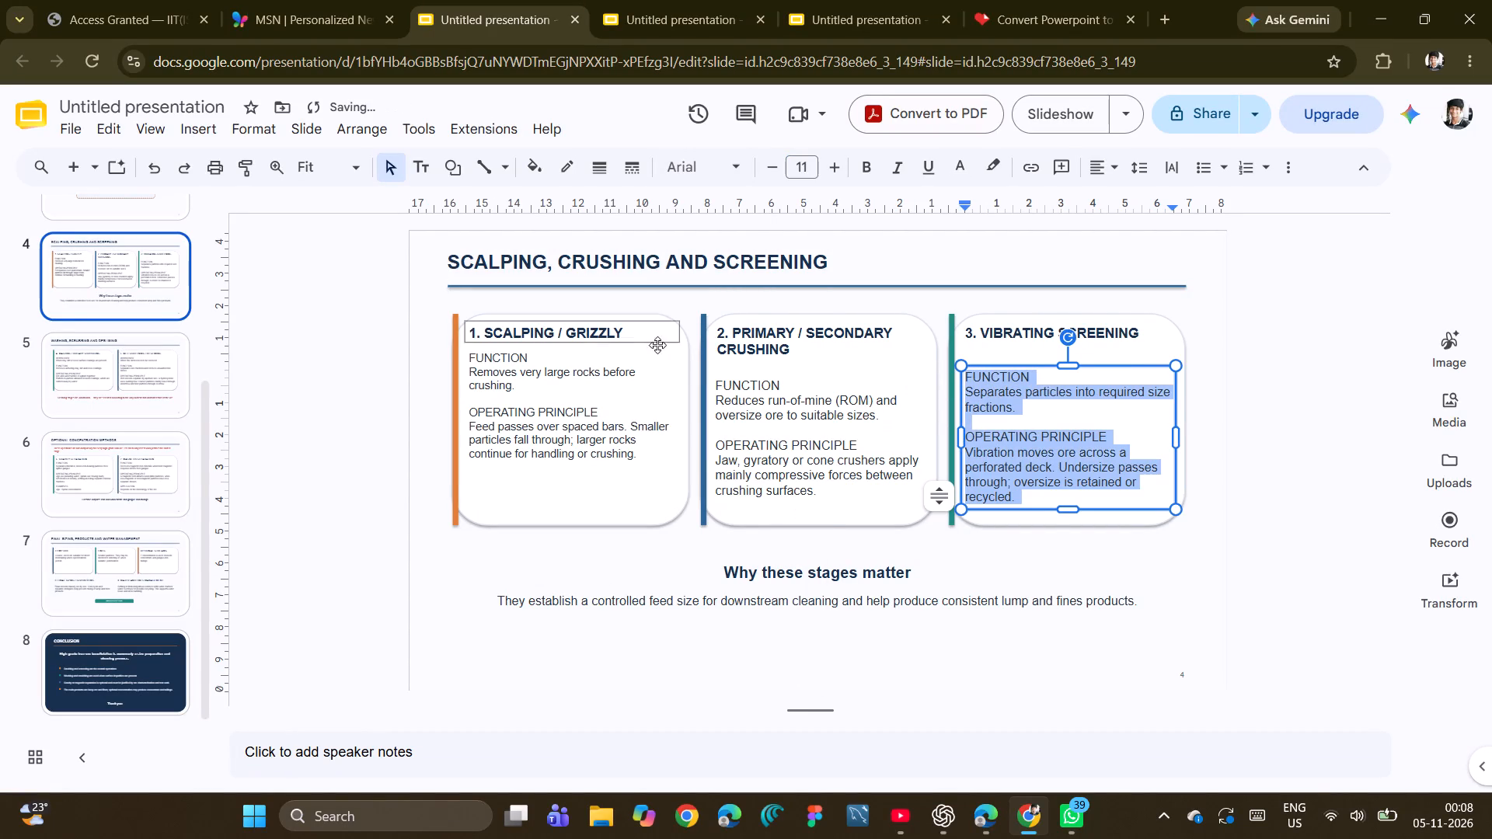
Set all the body text in the Scalping / Grizzly card to font size 11.
left_click(549, 434)
key("ctrl+a")
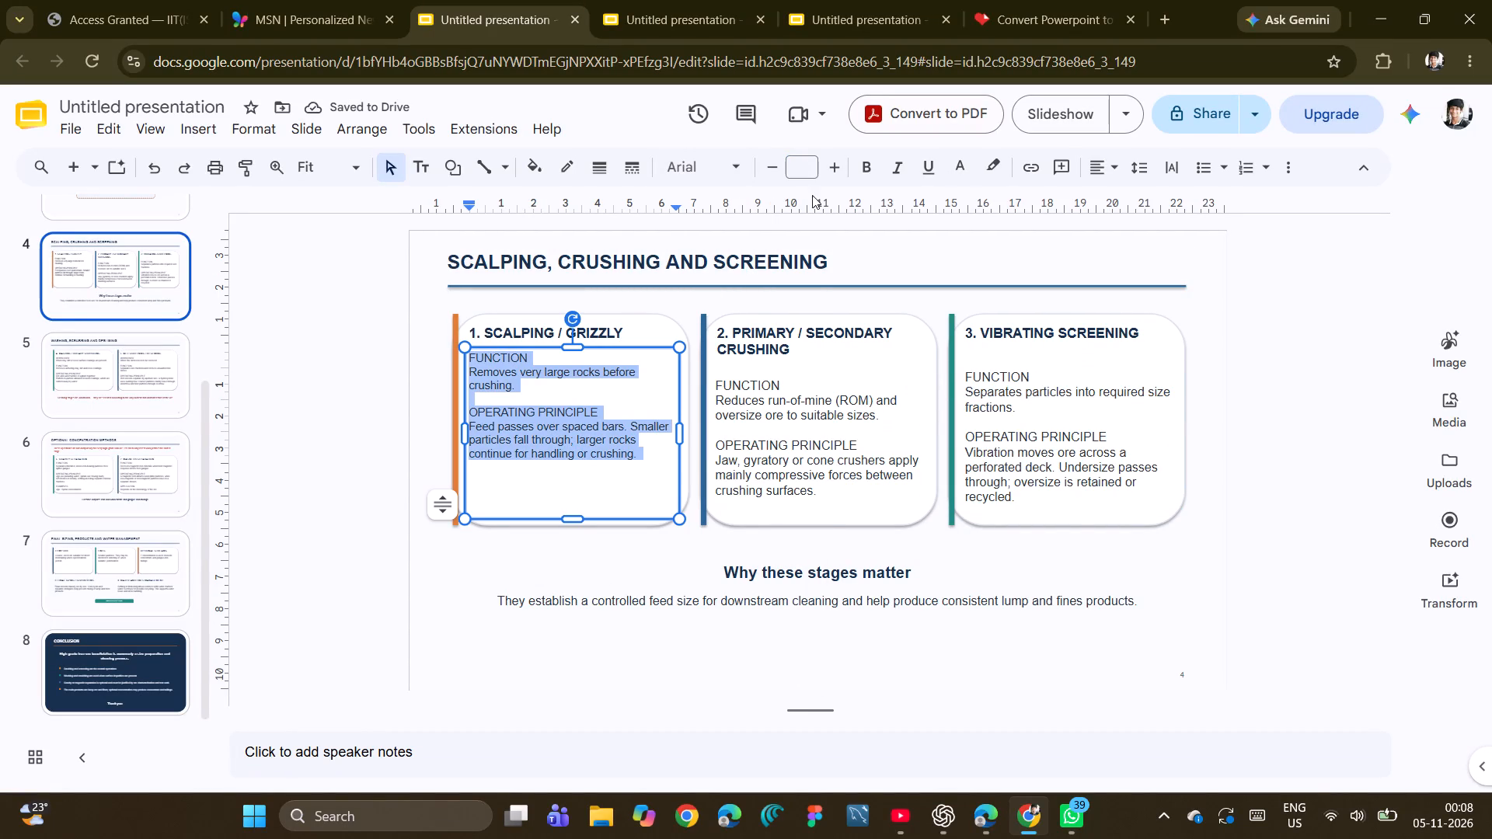
left_click(807, 172)
type("11")
key("Return")
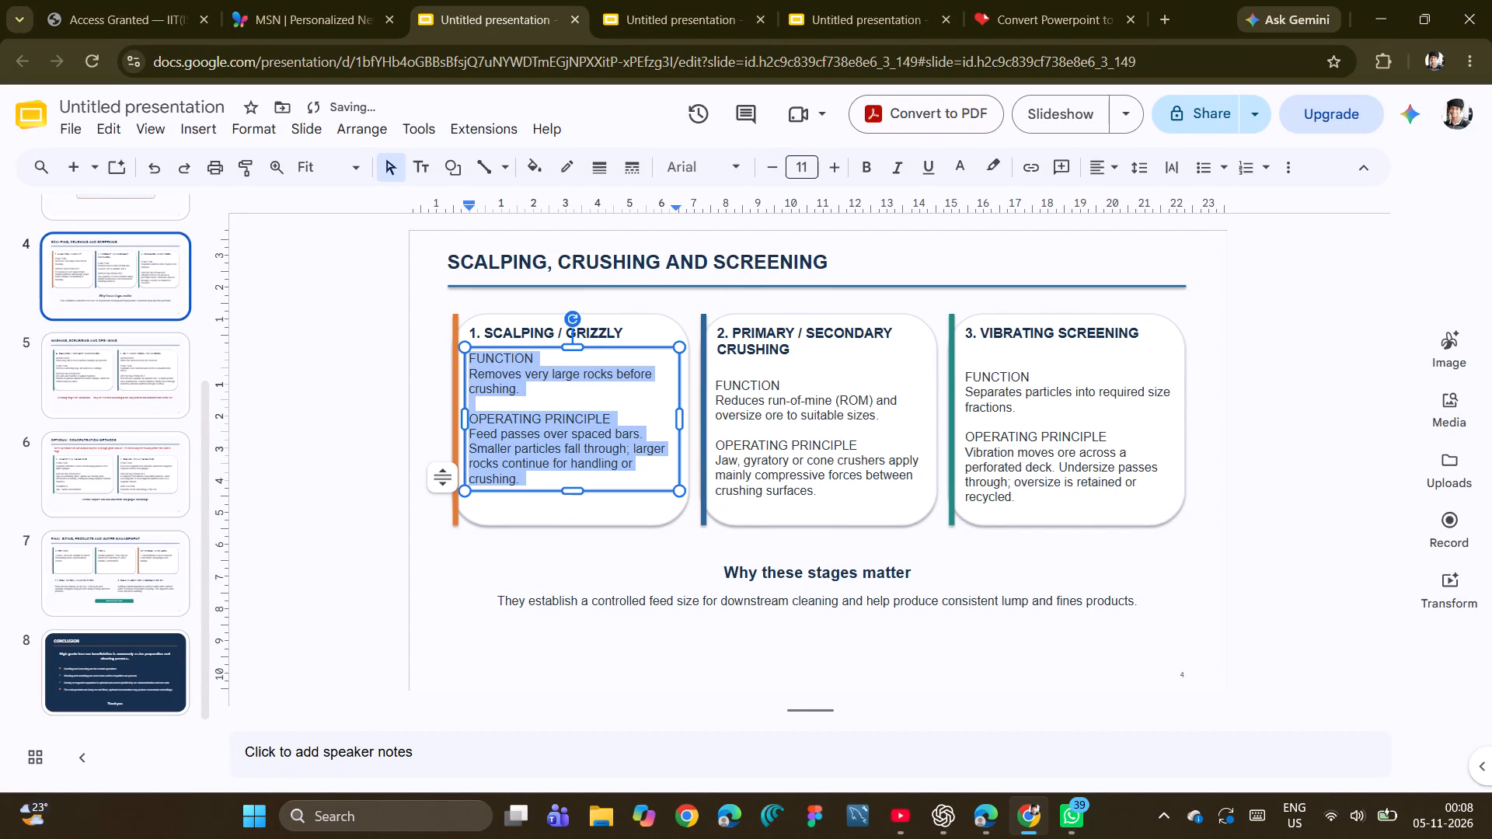
left_click(558, 557)
Move the Scalping / Grizzly card's body text slightly down, leaving a gap below its heading.
left_click(607, 465)
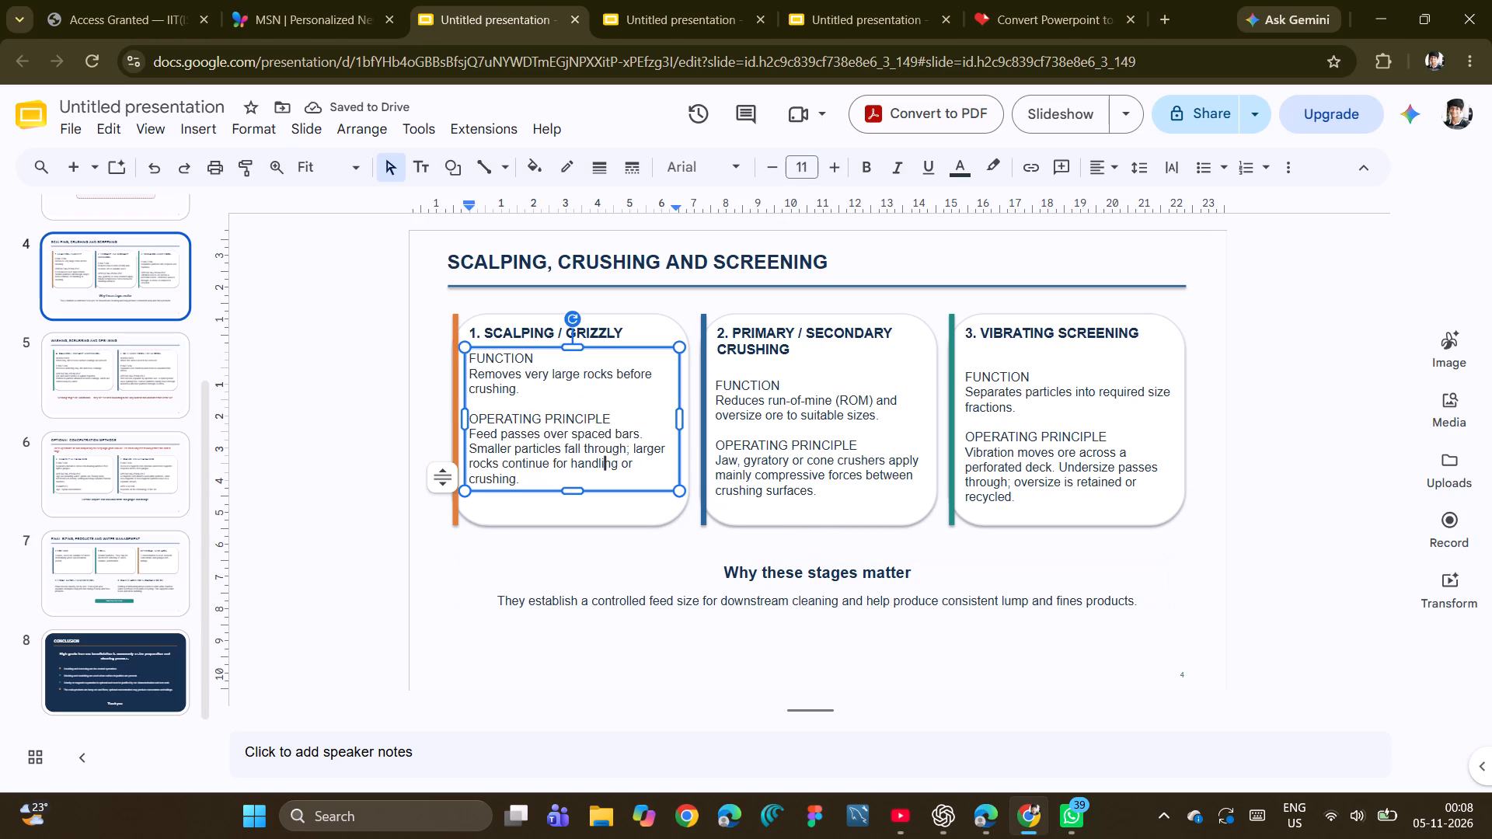
left_click(648, 347)
left_click_drag(648, 347, 647, 360)
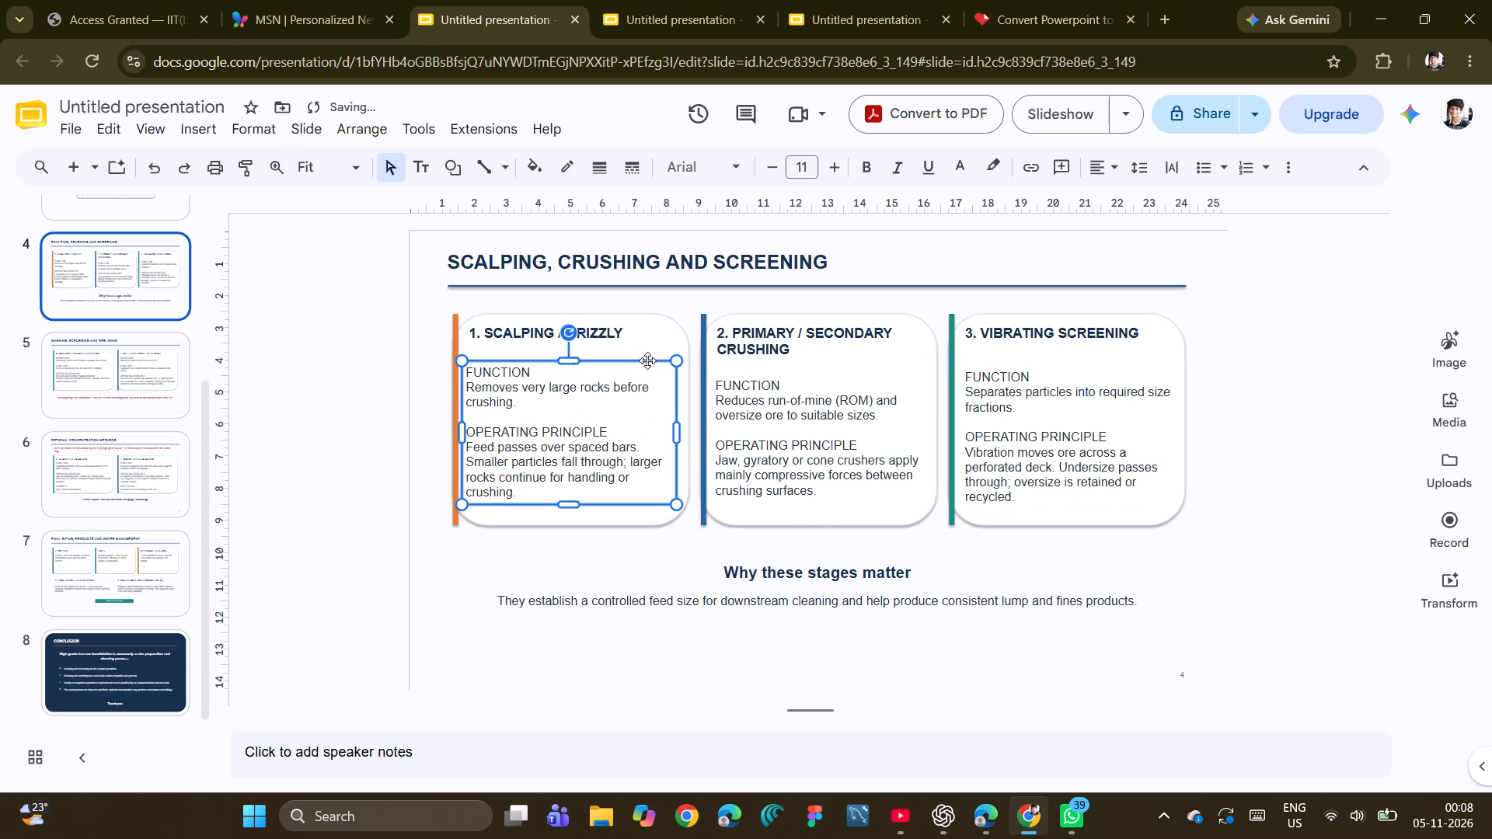
Move the Primary / Secondary Crushing card's body text slightly up, roughly level with the Scalping / Grizzly body text.
left_click(832, 408)
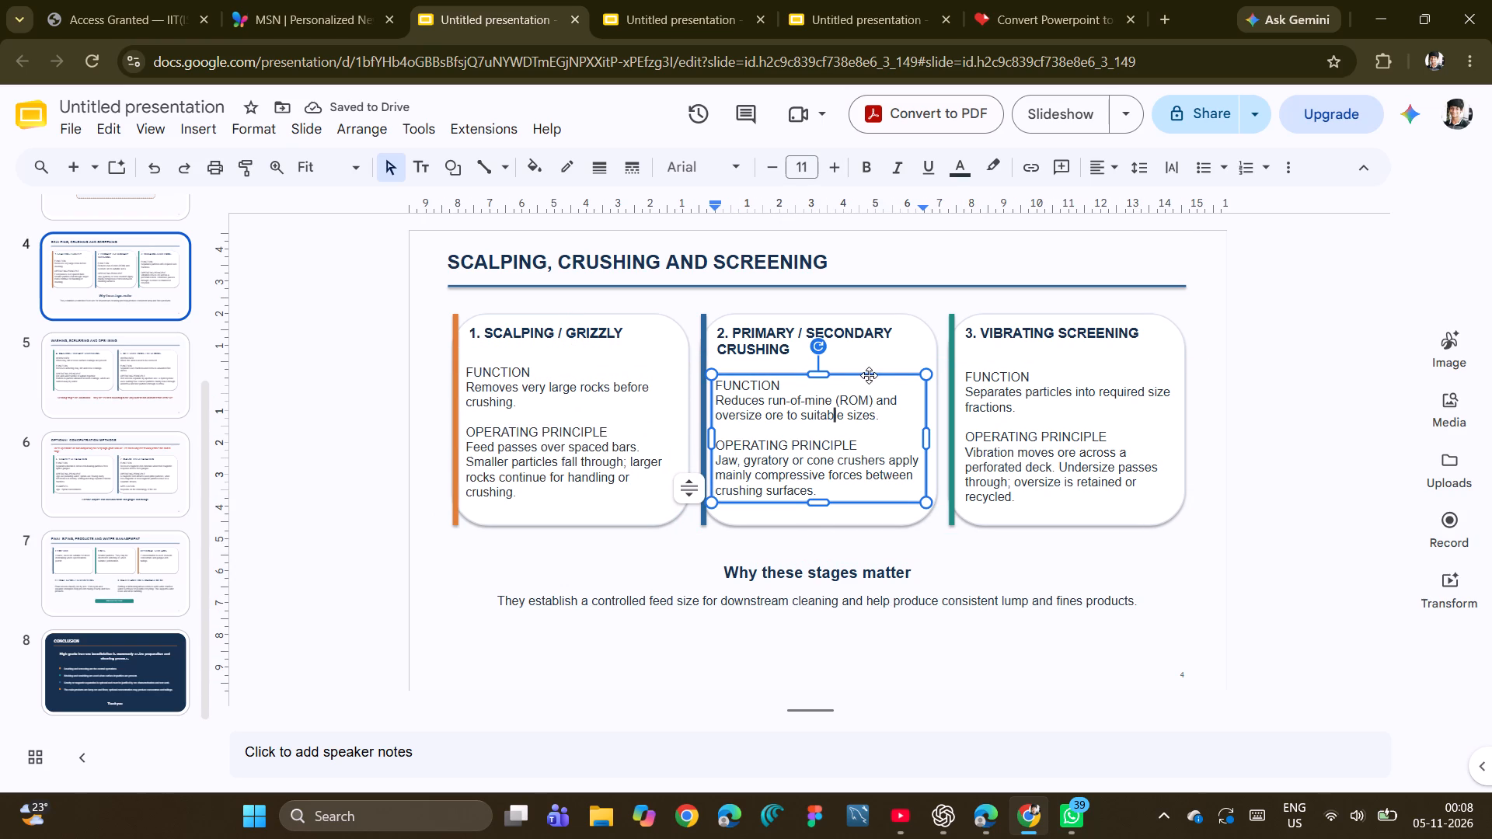
left_click_drag(869, 375, 869, 361)
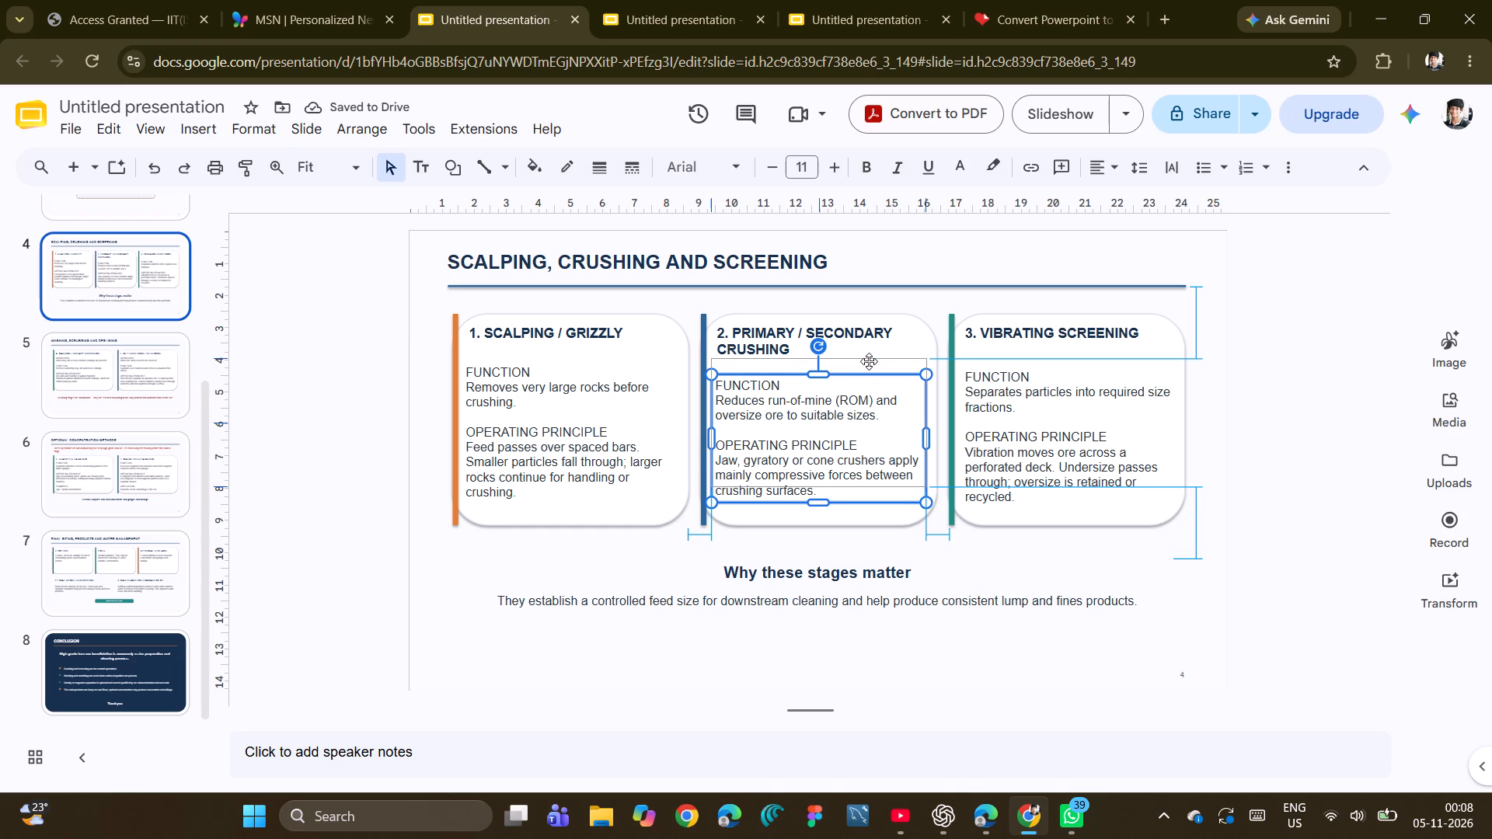
left_click_drag(869, 361, 869, 367)
key("Up")
key("Up")
key("Up")
key("Up")
key("Up")
key("Up")
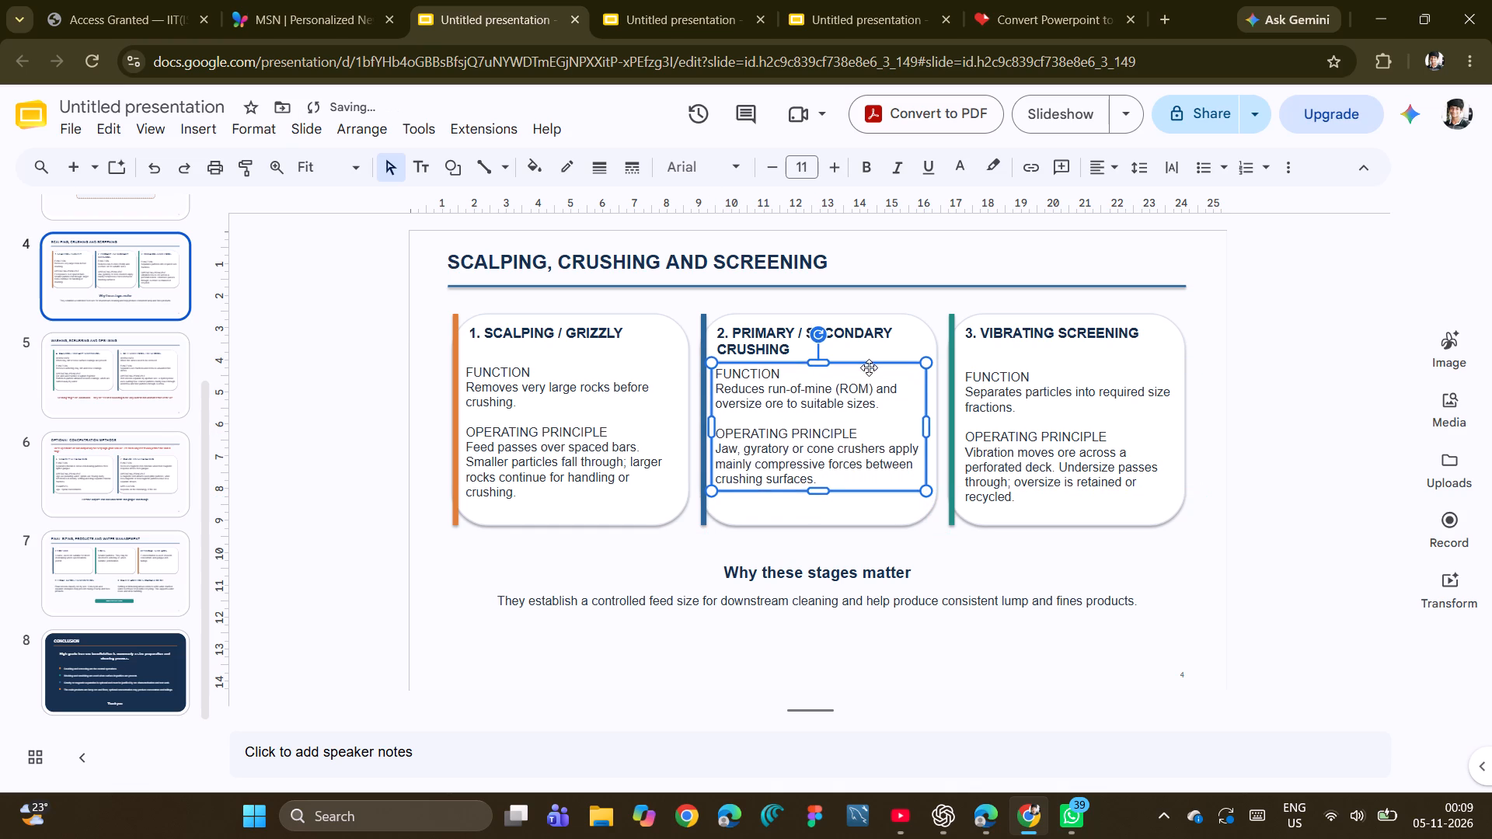
key("Up")
key("Down")
key("Down")
key("Down")
key("Down")
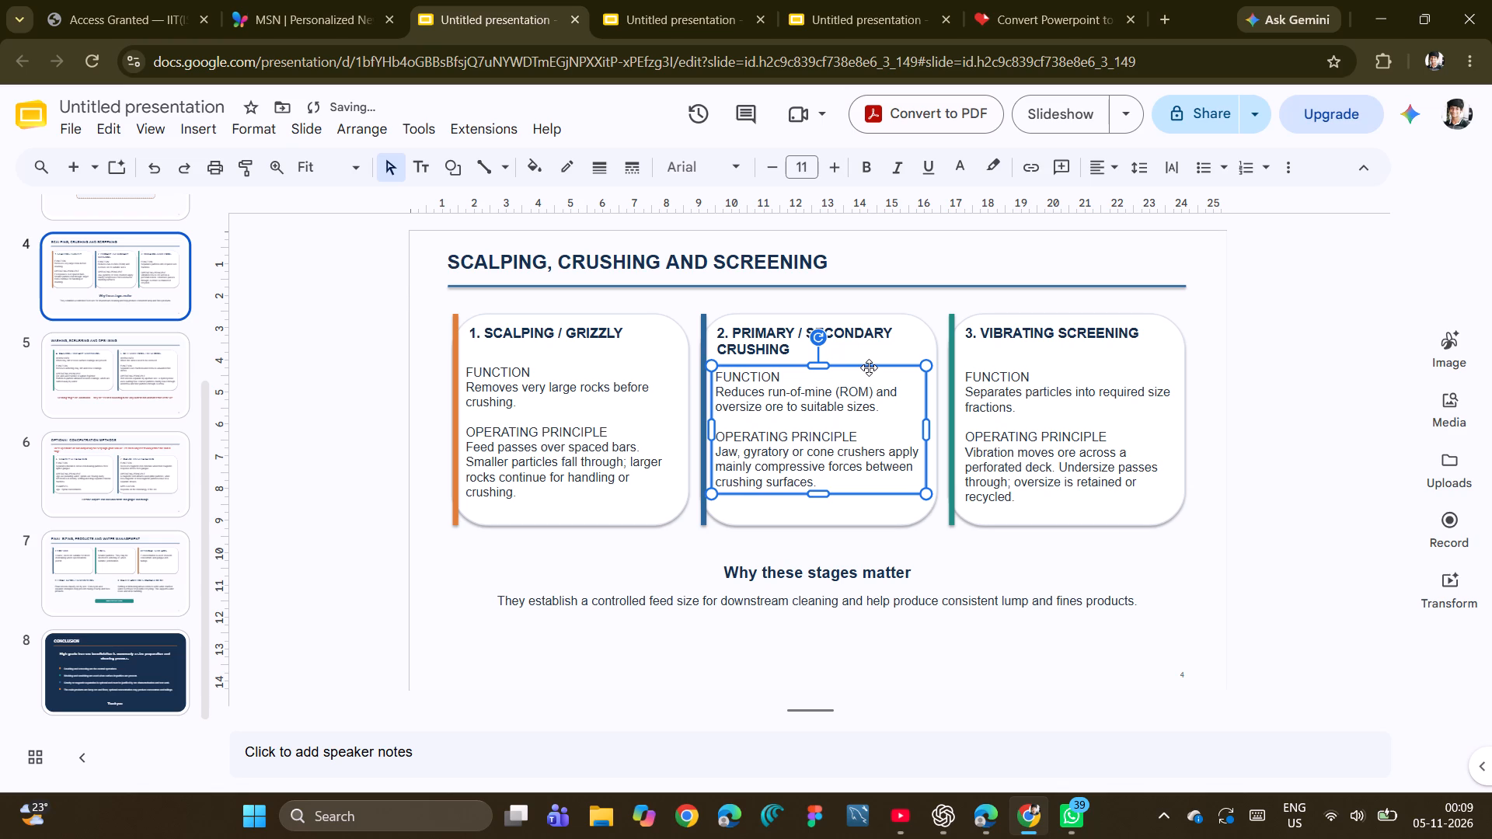
key("Up")
key("Up")
key("Up")
key("Up")
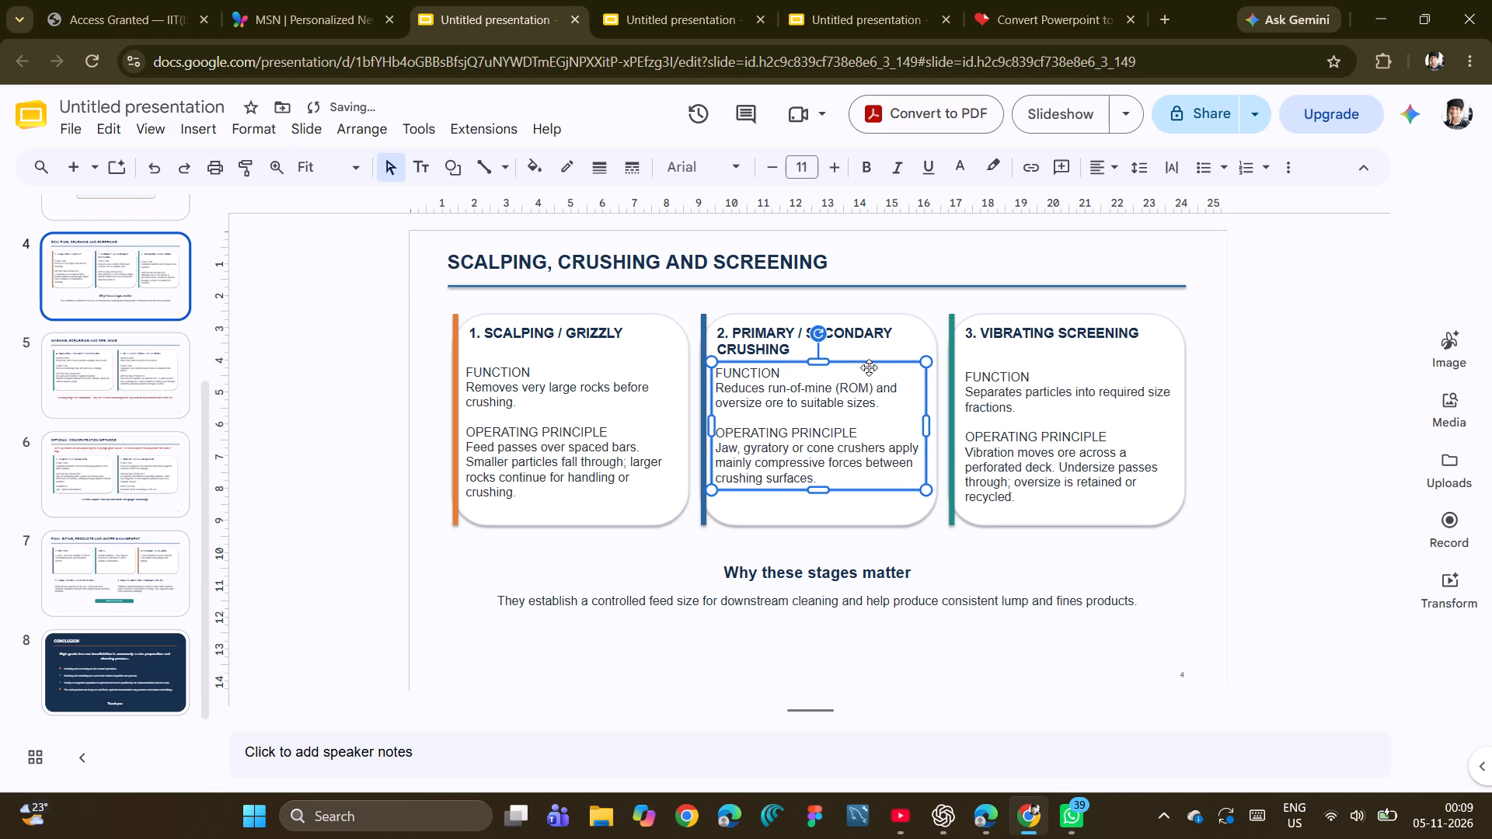
key("Up")
key("Up")
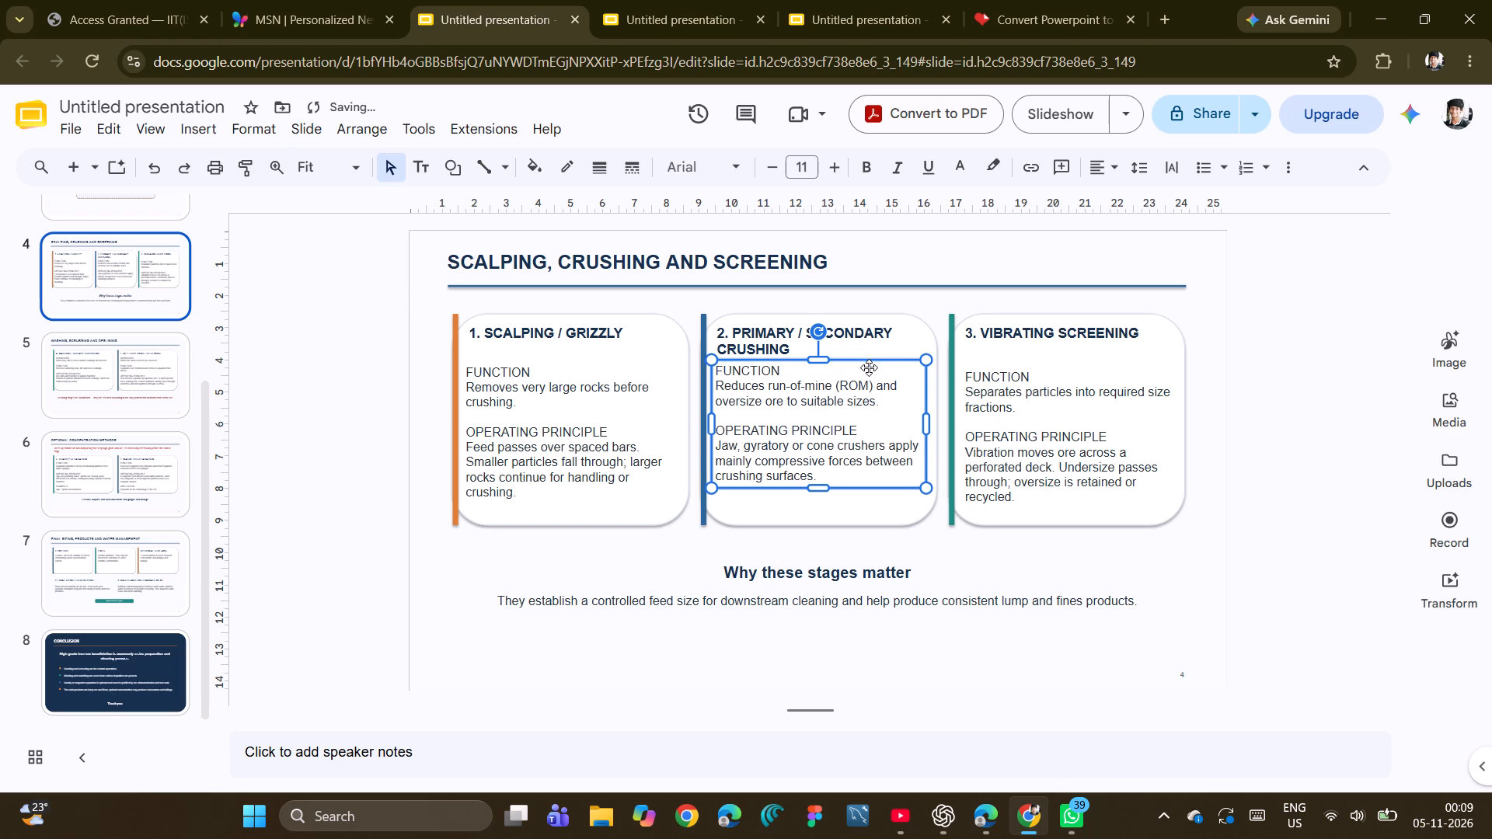
key("Down")
key("Down")
key("Down")
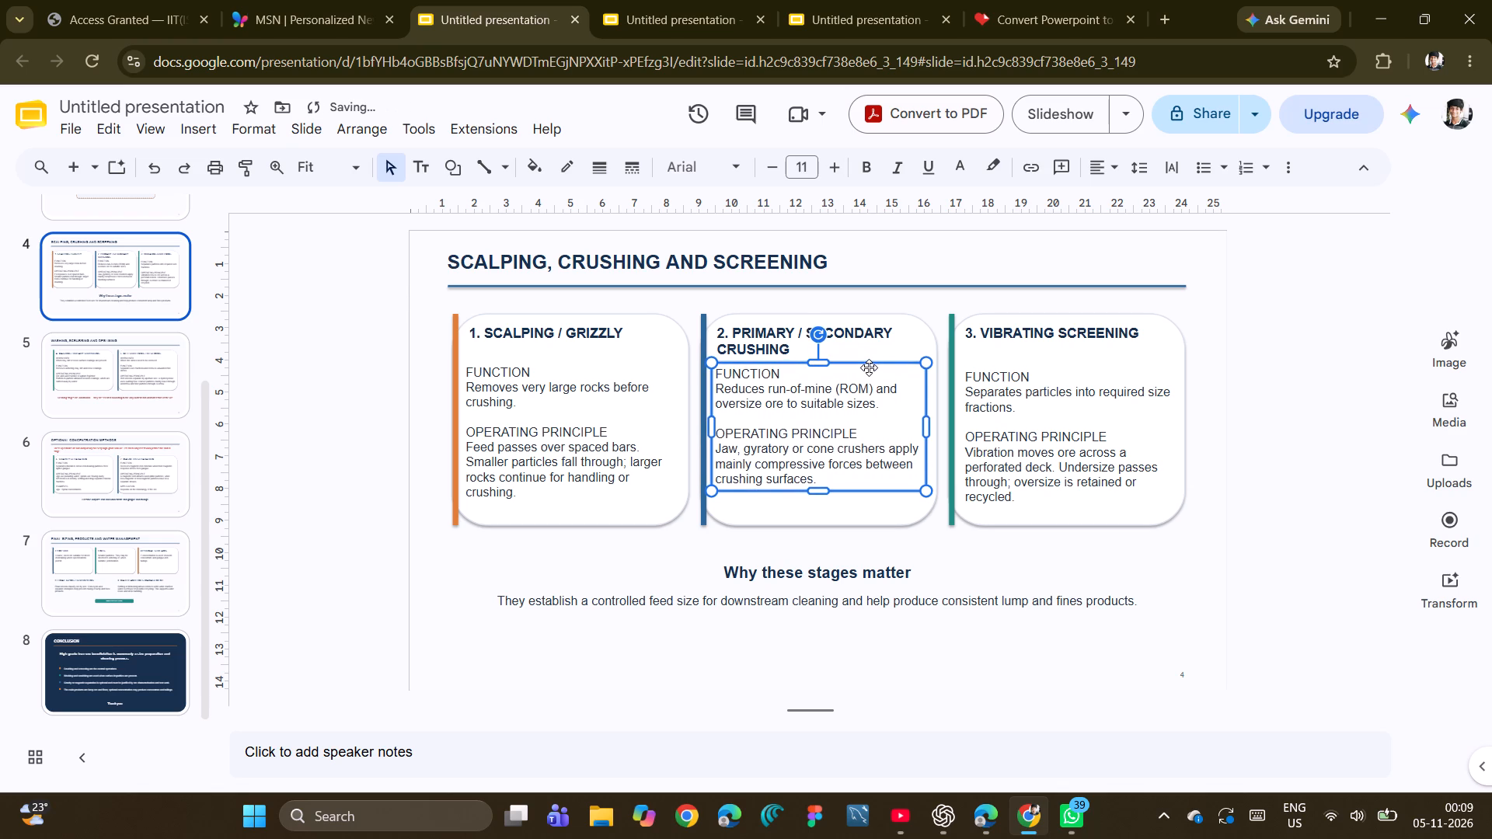
left_click_drag(785, 371, 679, 387)
Nudge the Vibrating Screening card's body text up so it lines up with the Primary / Secondary Crushing body text.
left_click(1135, 441)
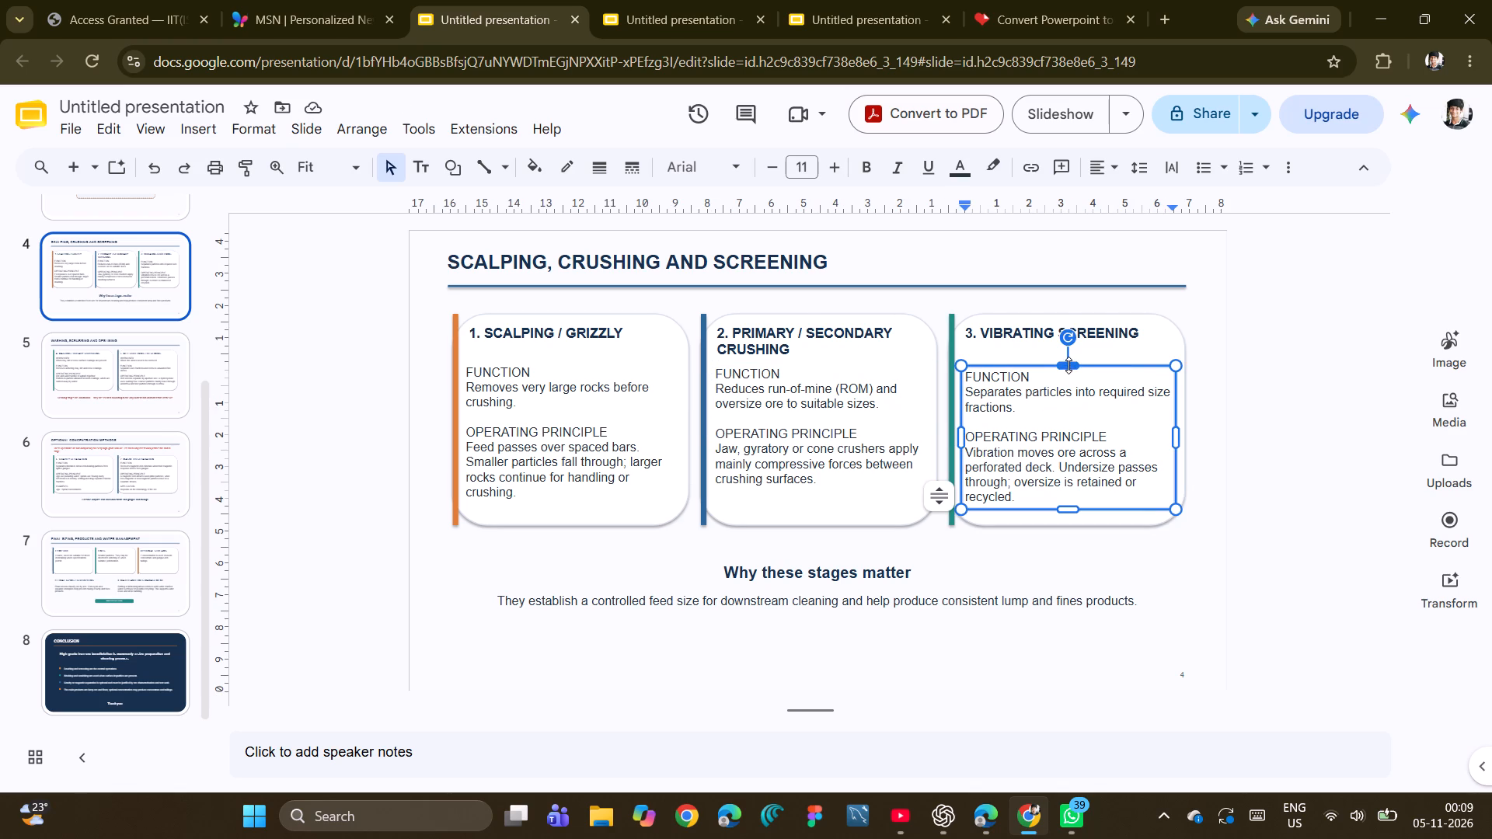
key("ctrl+a")
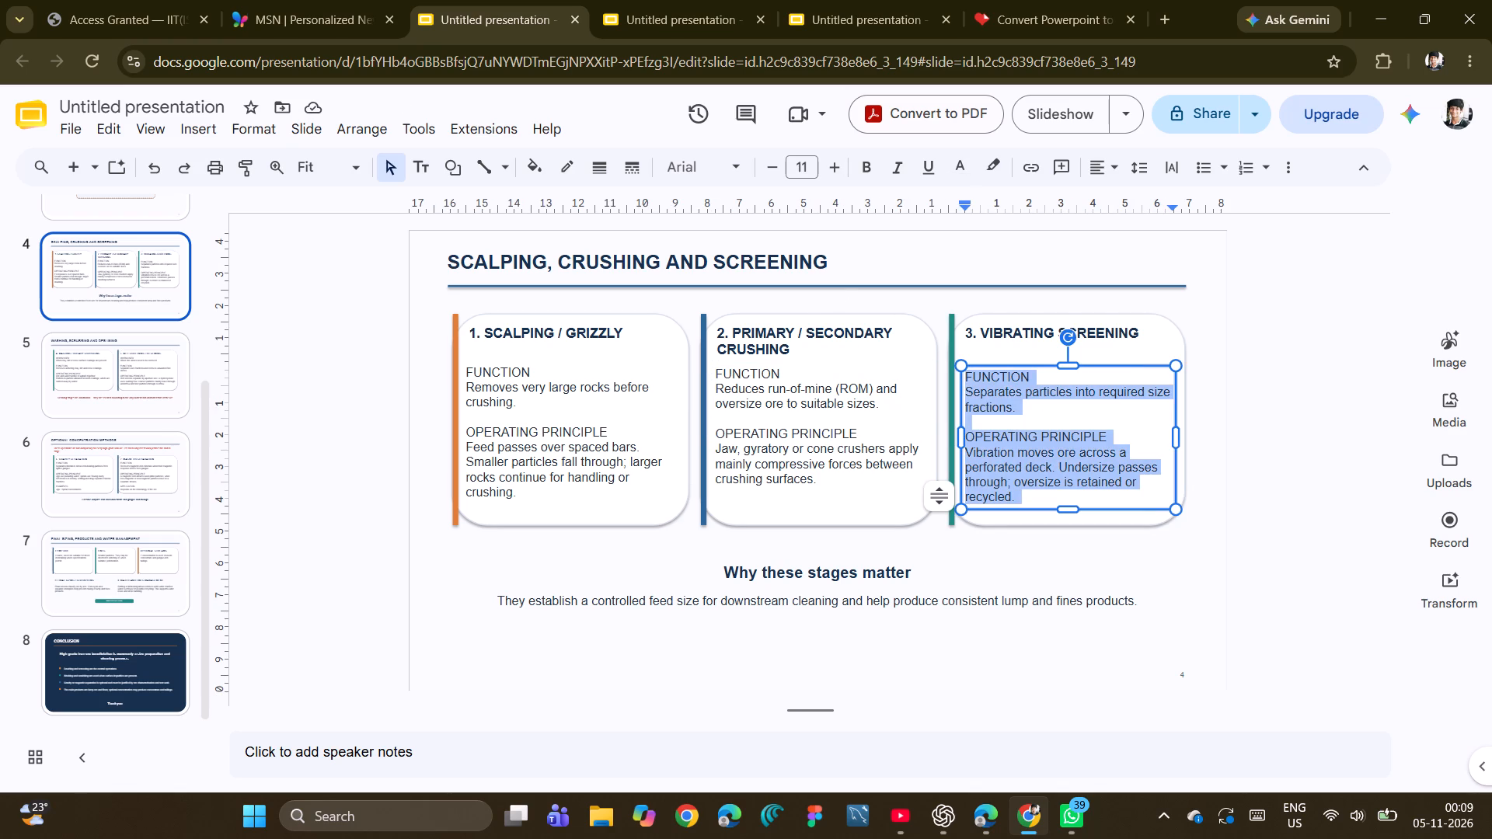
left_click(1052, 467)
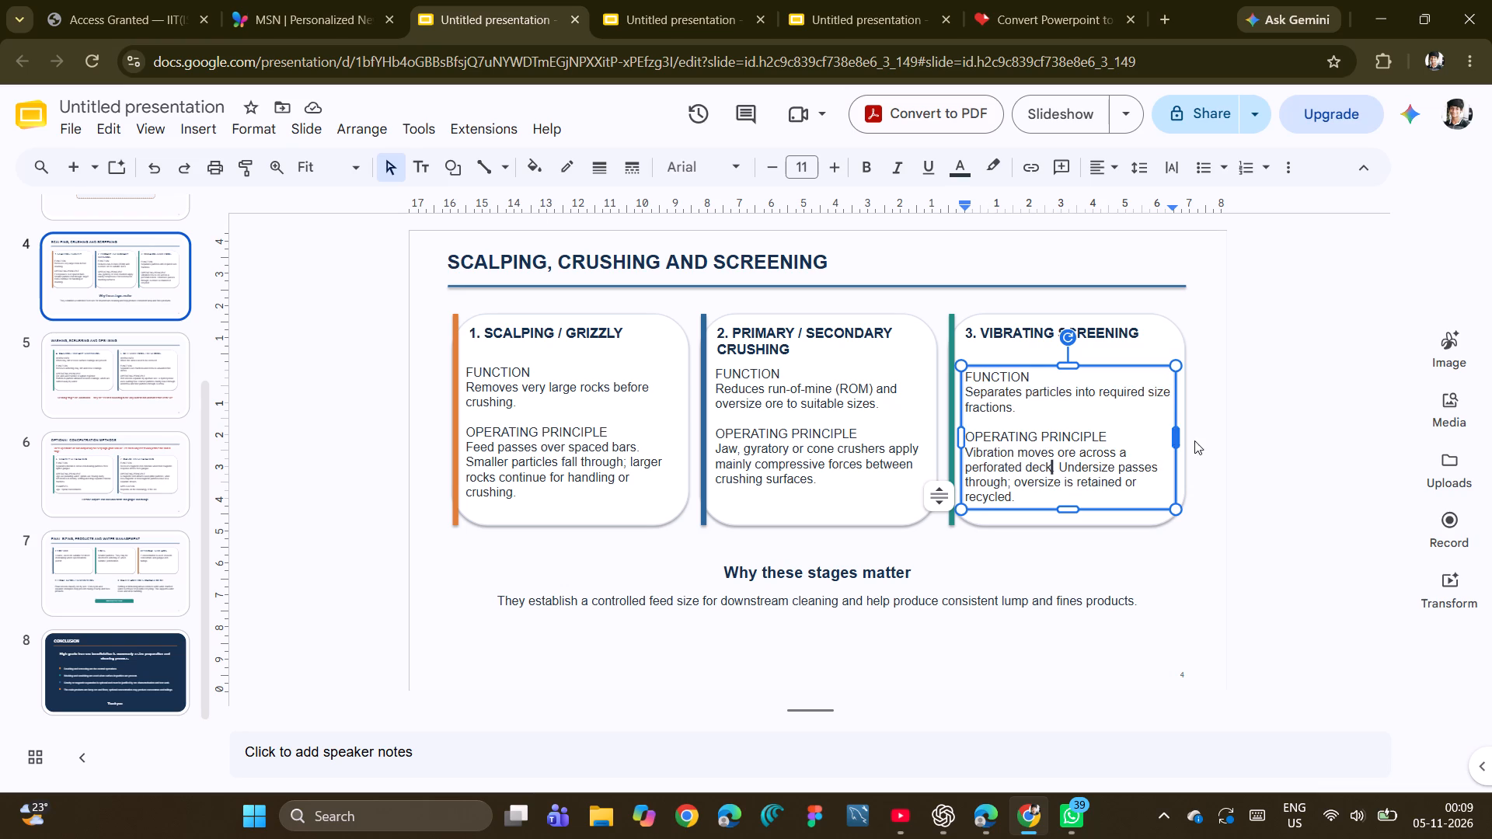
left_click(1115, 362)
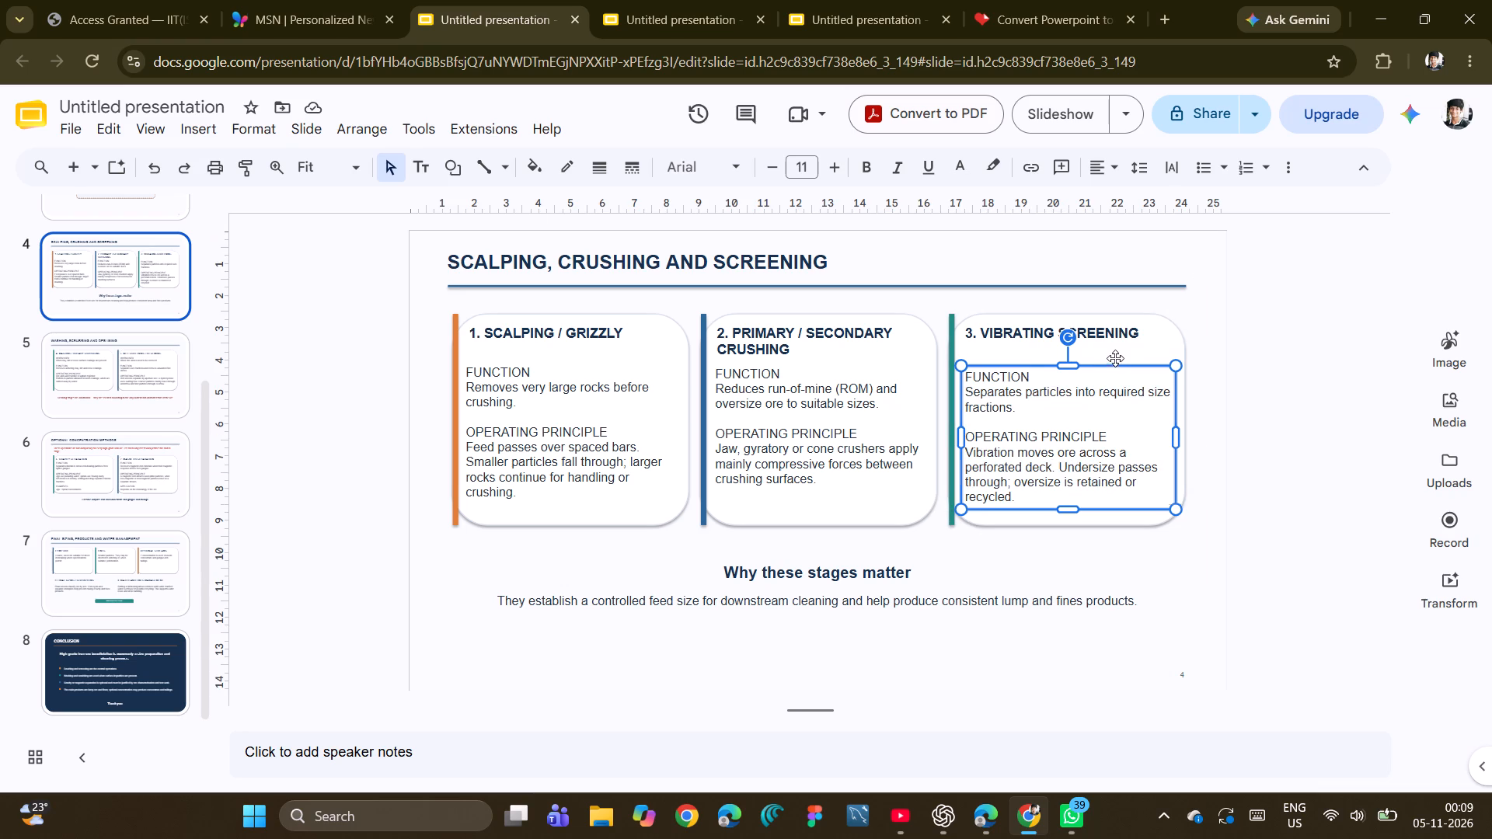
key("Up")
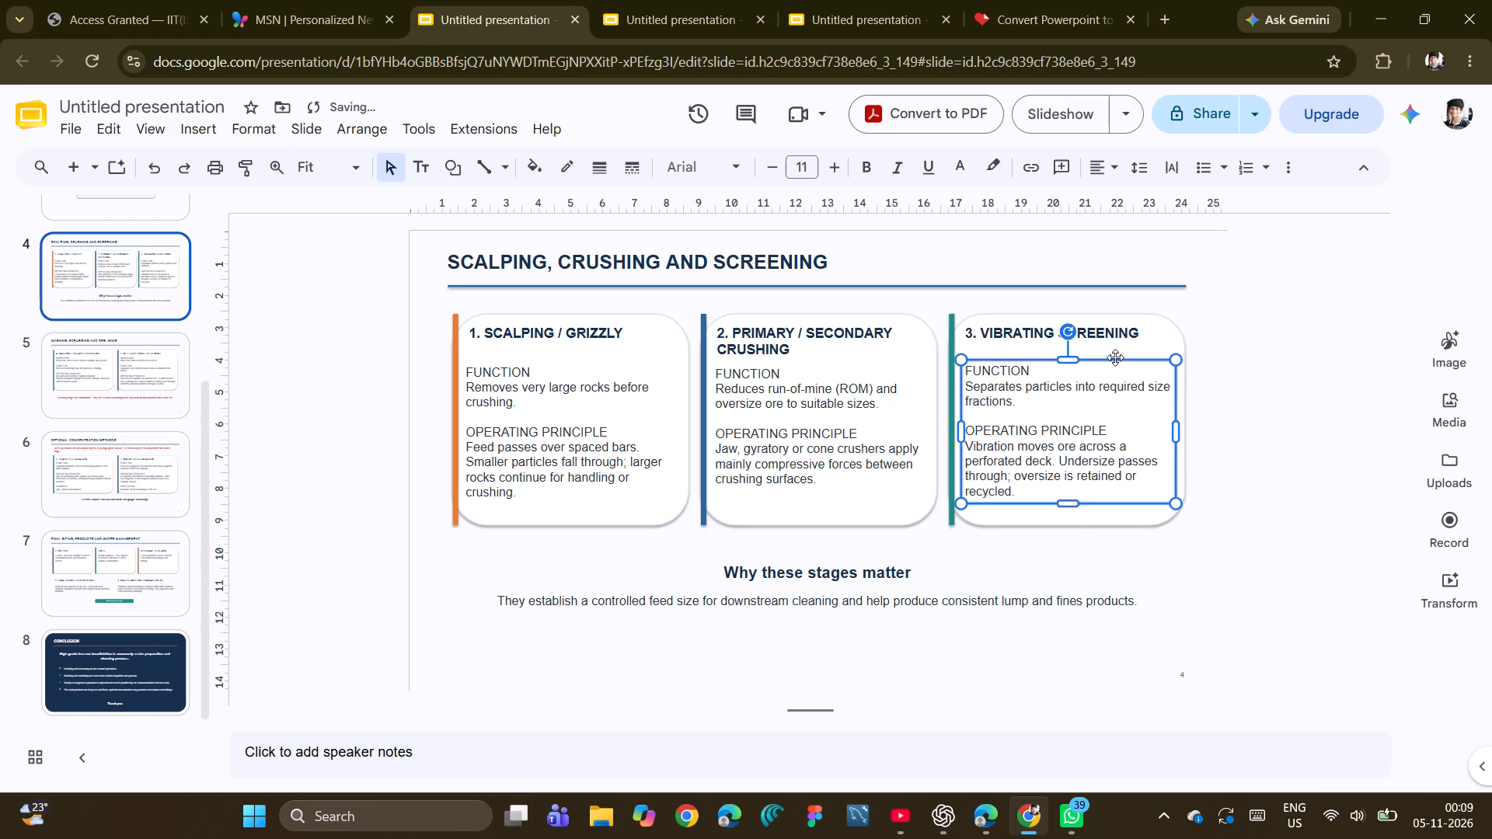
key("Up")
key("Down")
key("Down")
key("Down")
key("Down")
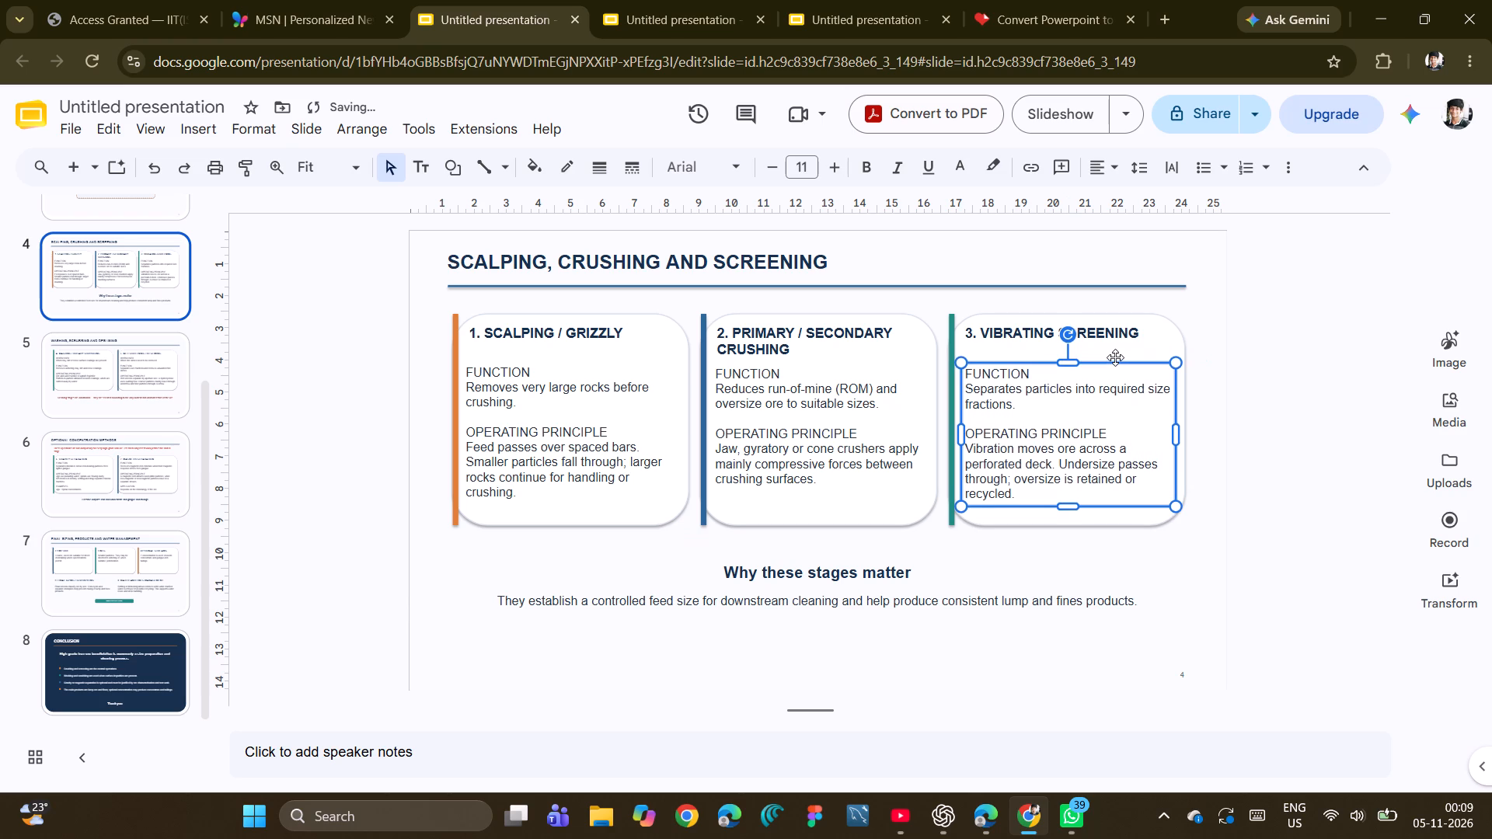
left_click(1281, 437)
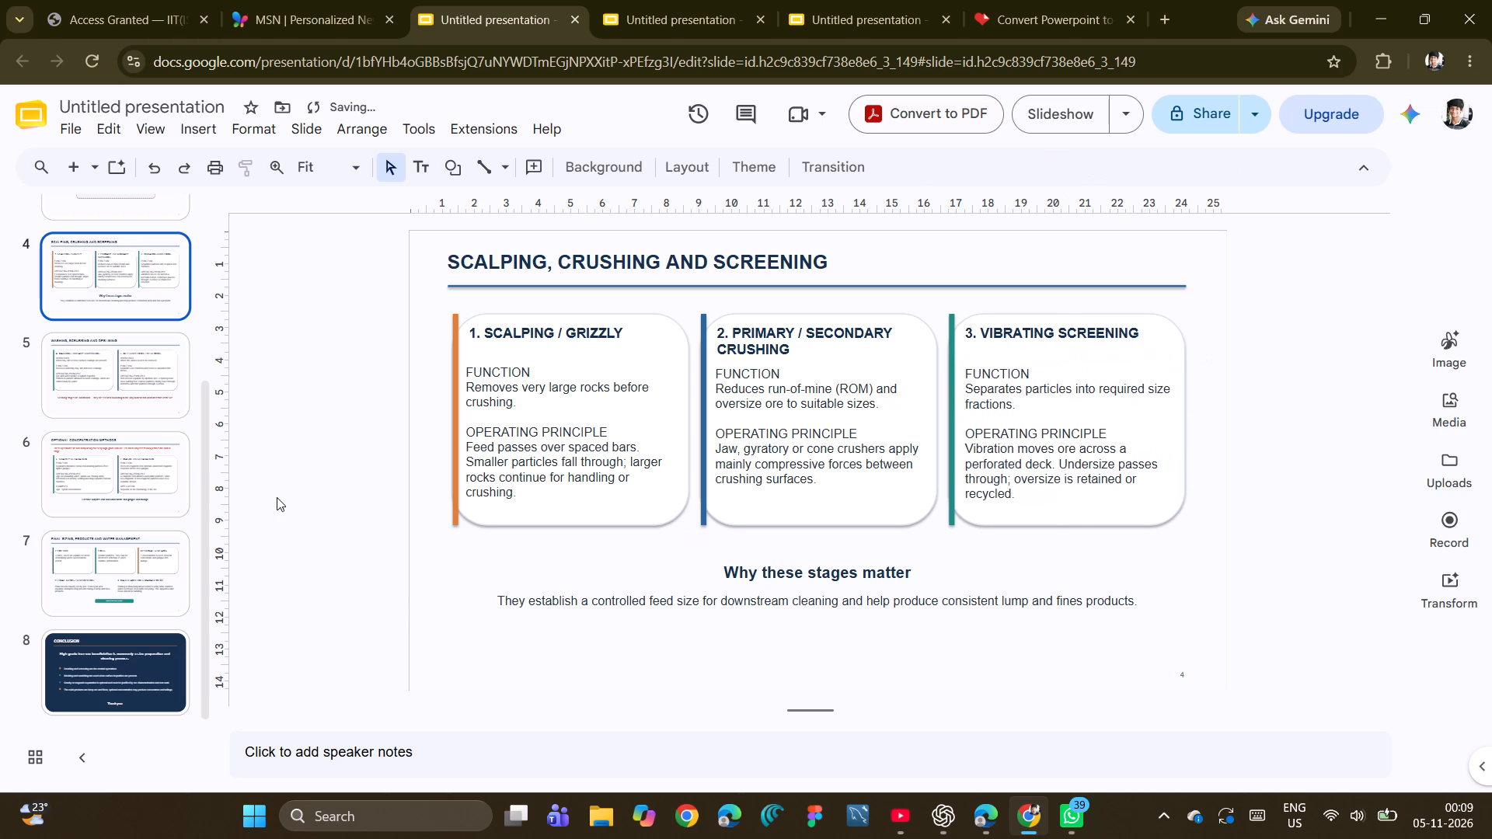
Review the layout and text of slides 5 to 8, from Washing, Scrubbing and Desliming through to the Conclusion.
left_click(138, 398)
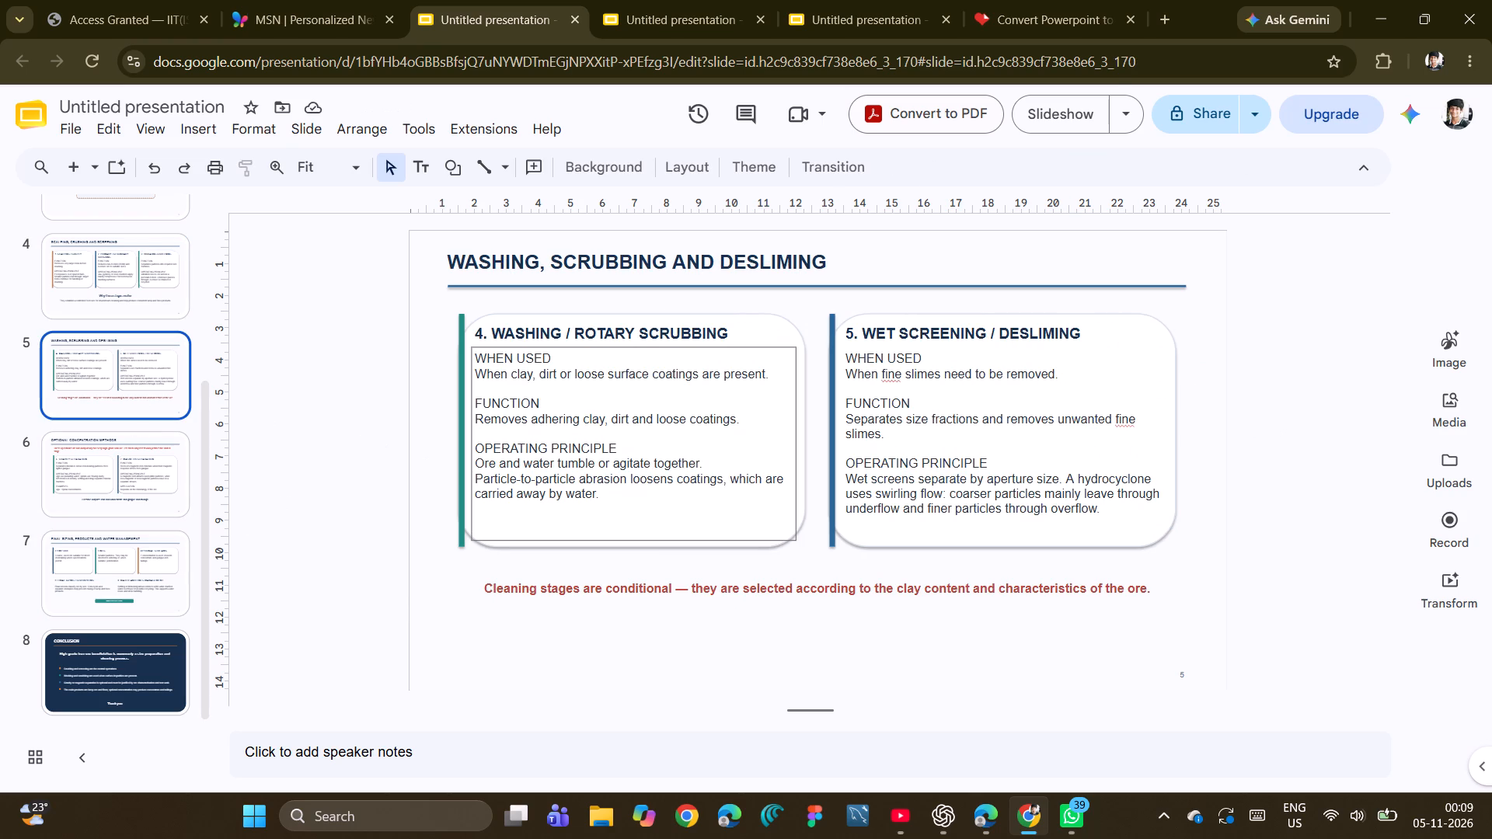
left_click(121, 489)
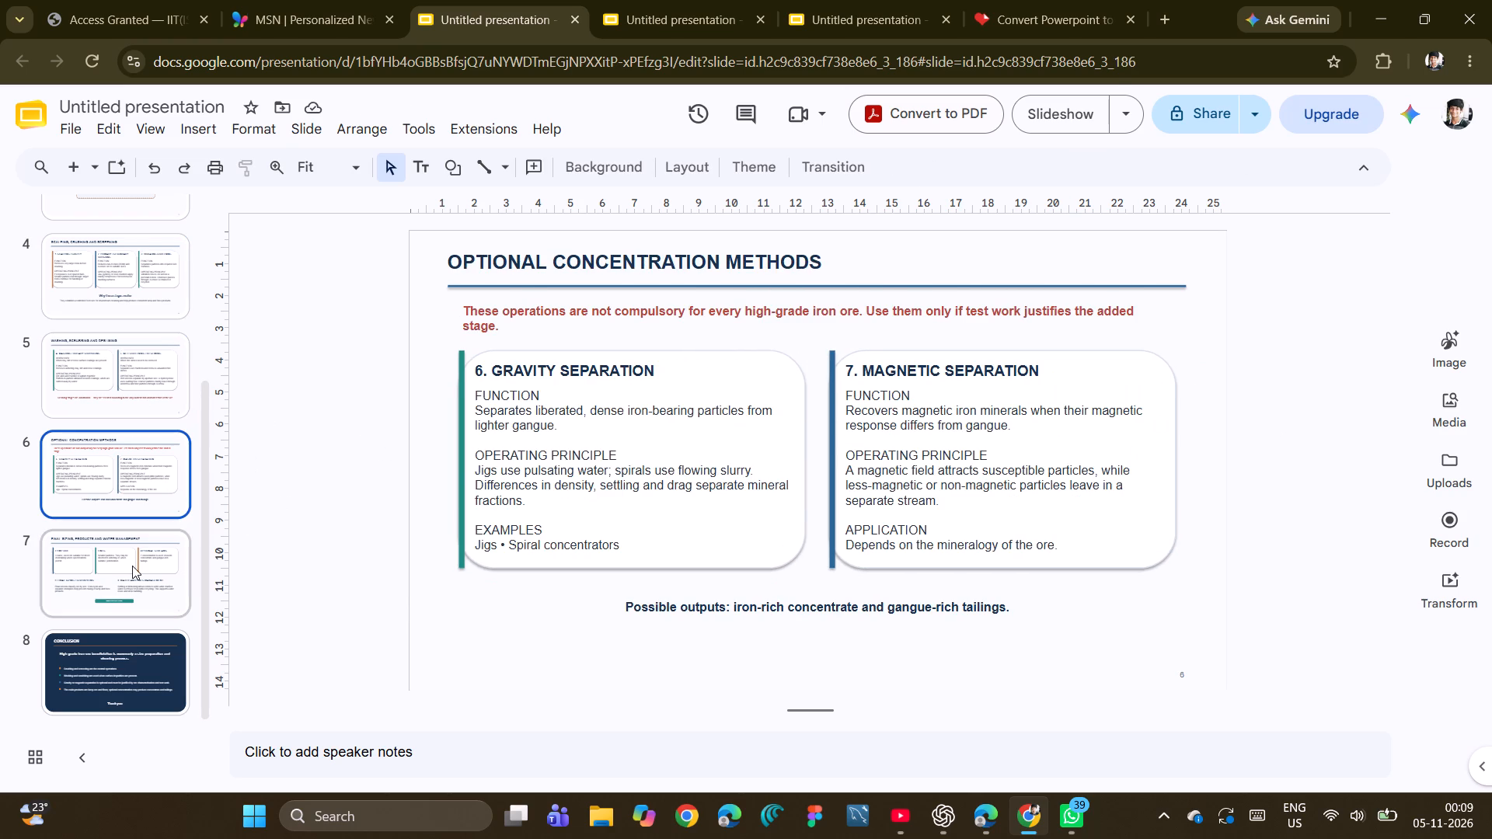
left_click(131, 569)
scroll(131, 569, "down", 4)
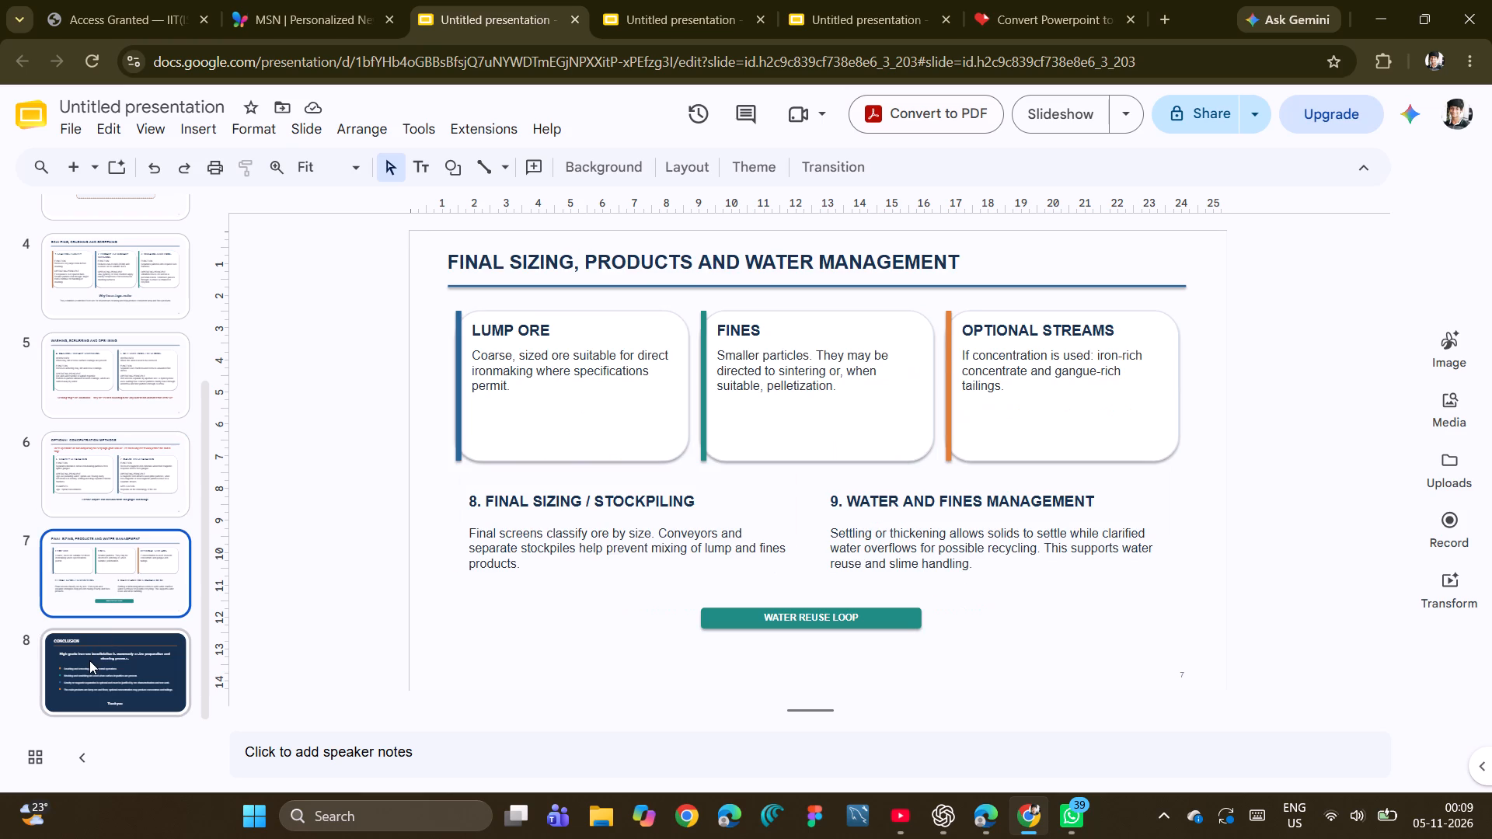
left_click(89, 660)
left_click(119, 599)
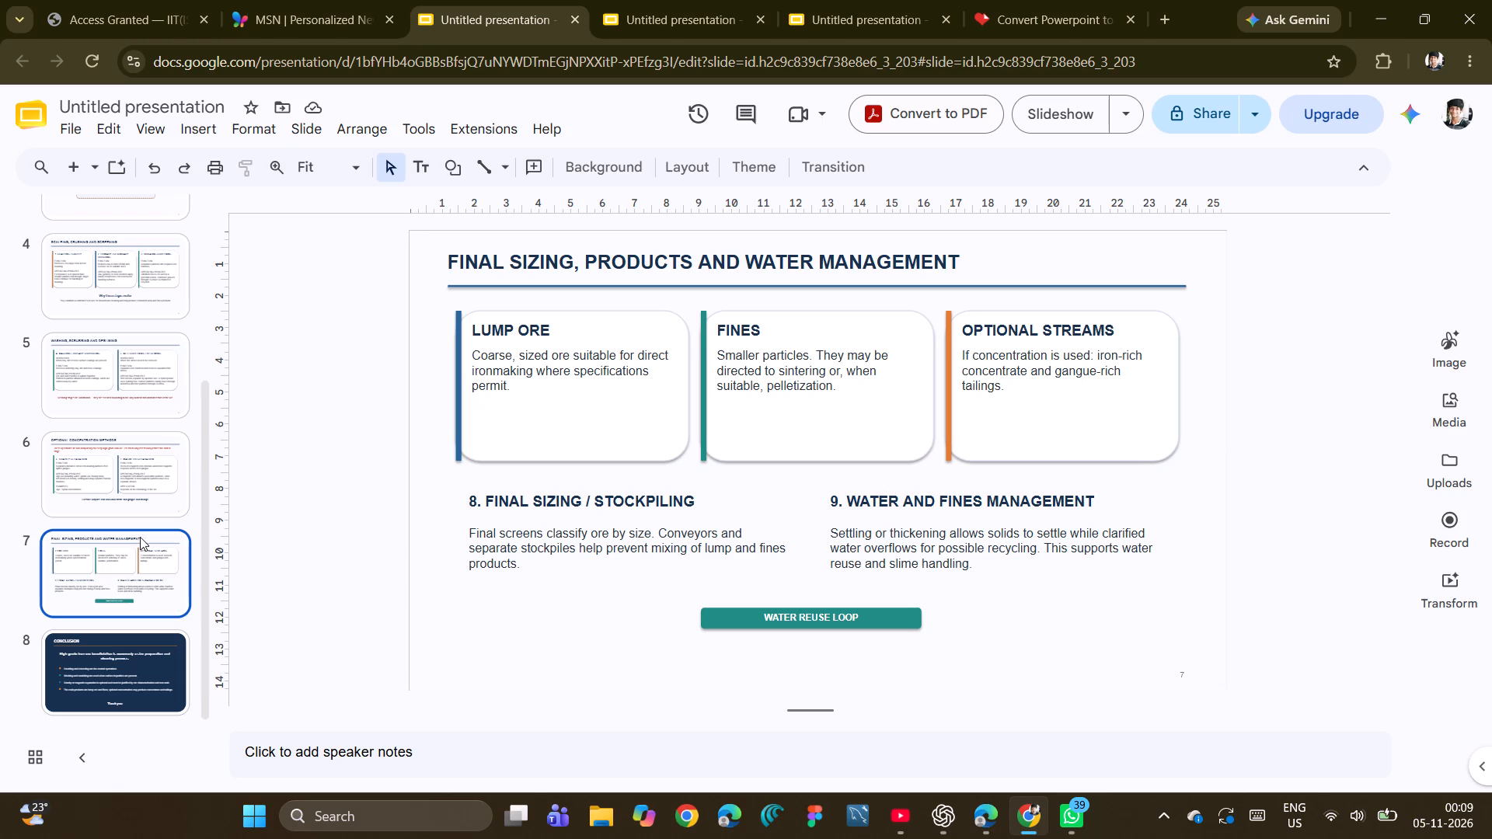
left_click(159, 510)
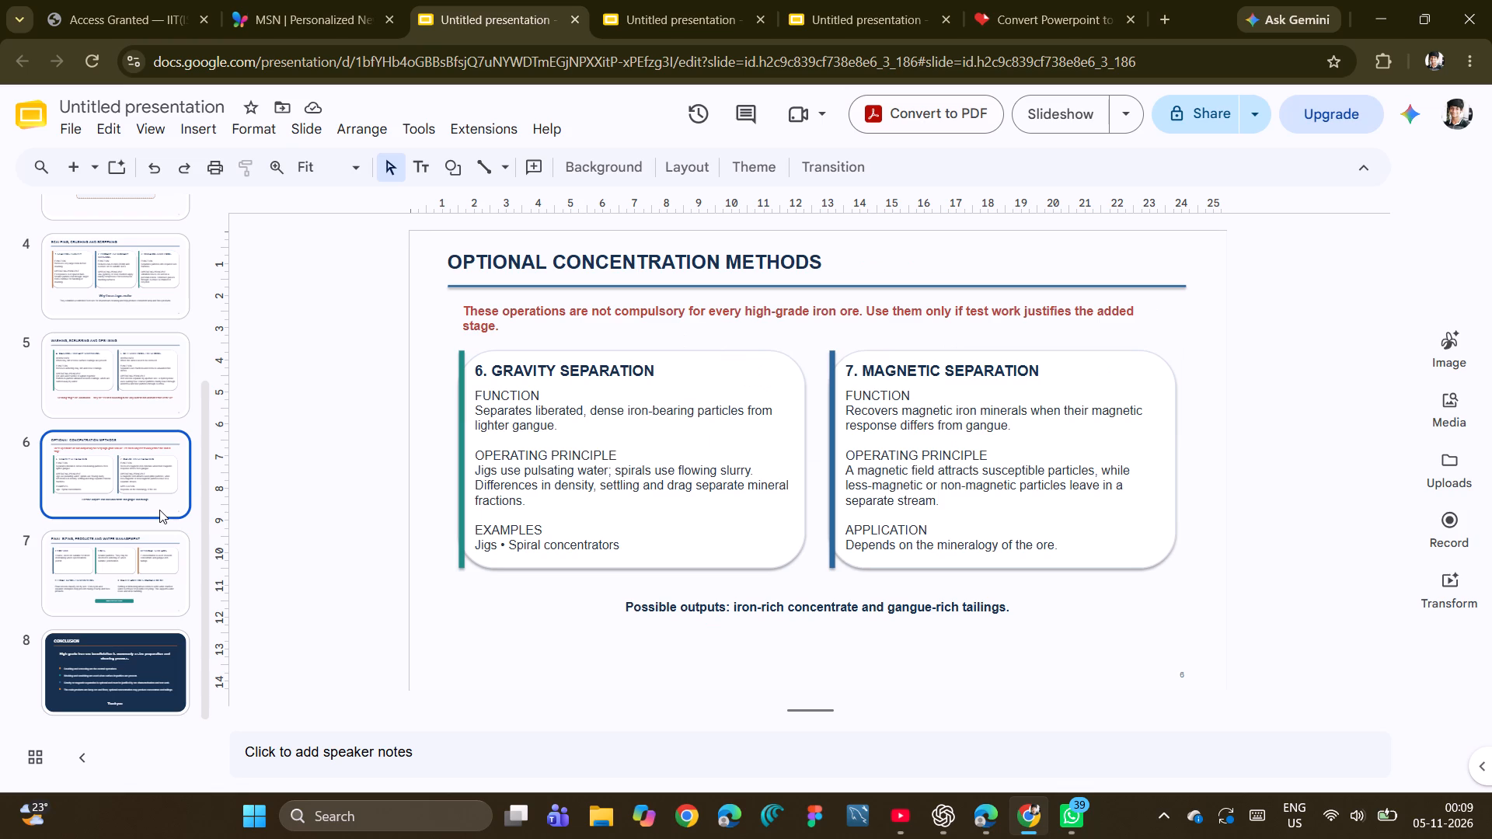
left_click(113, 376)
scroll(113, 376, "up", 4)
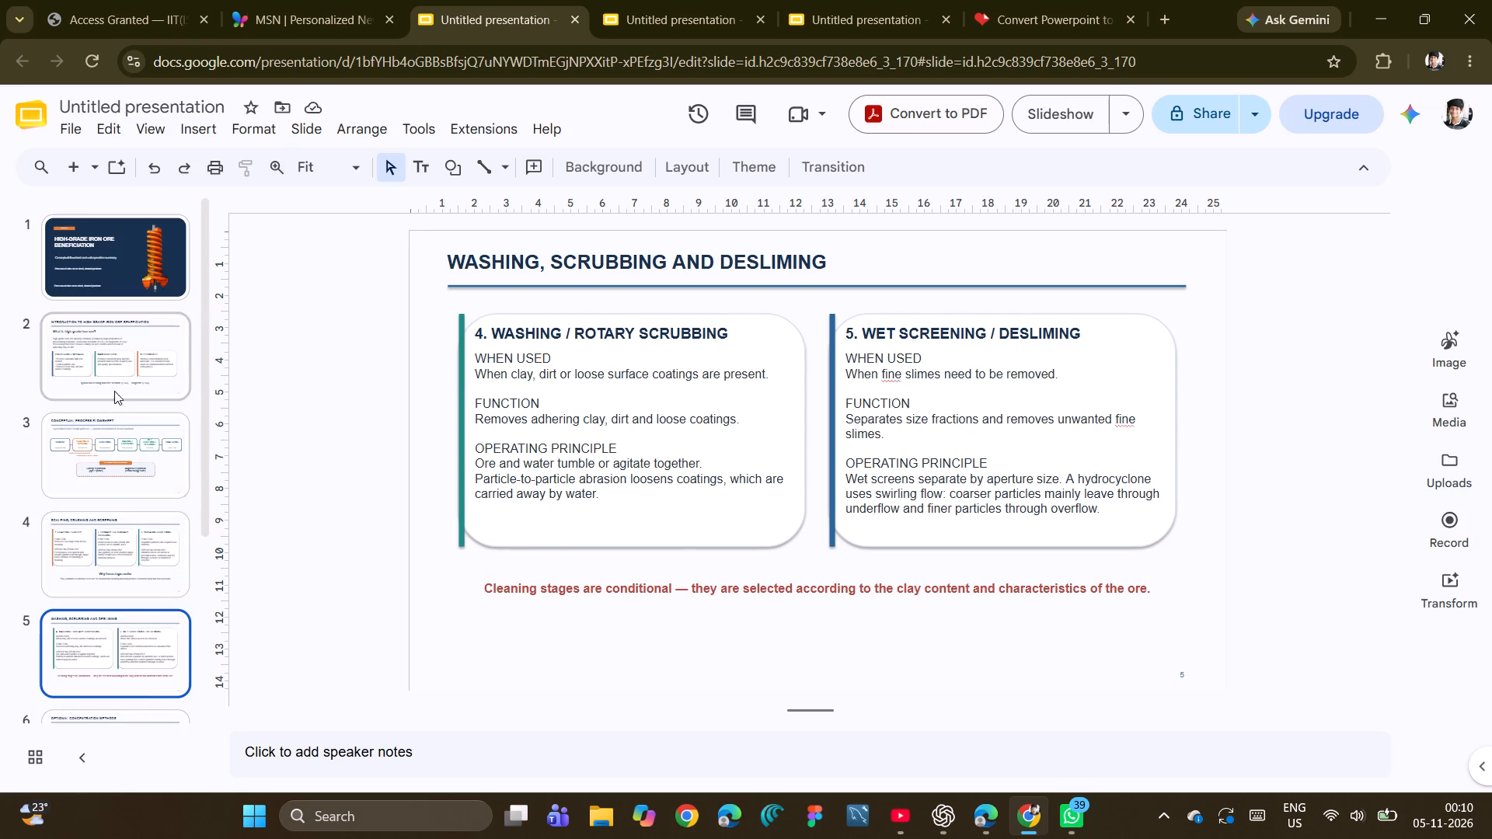
Review the layout and text of slides 2 to 8 once more, from the introduction through to the Conclusion.
left_click(114, 384)
left_click(98, 458)
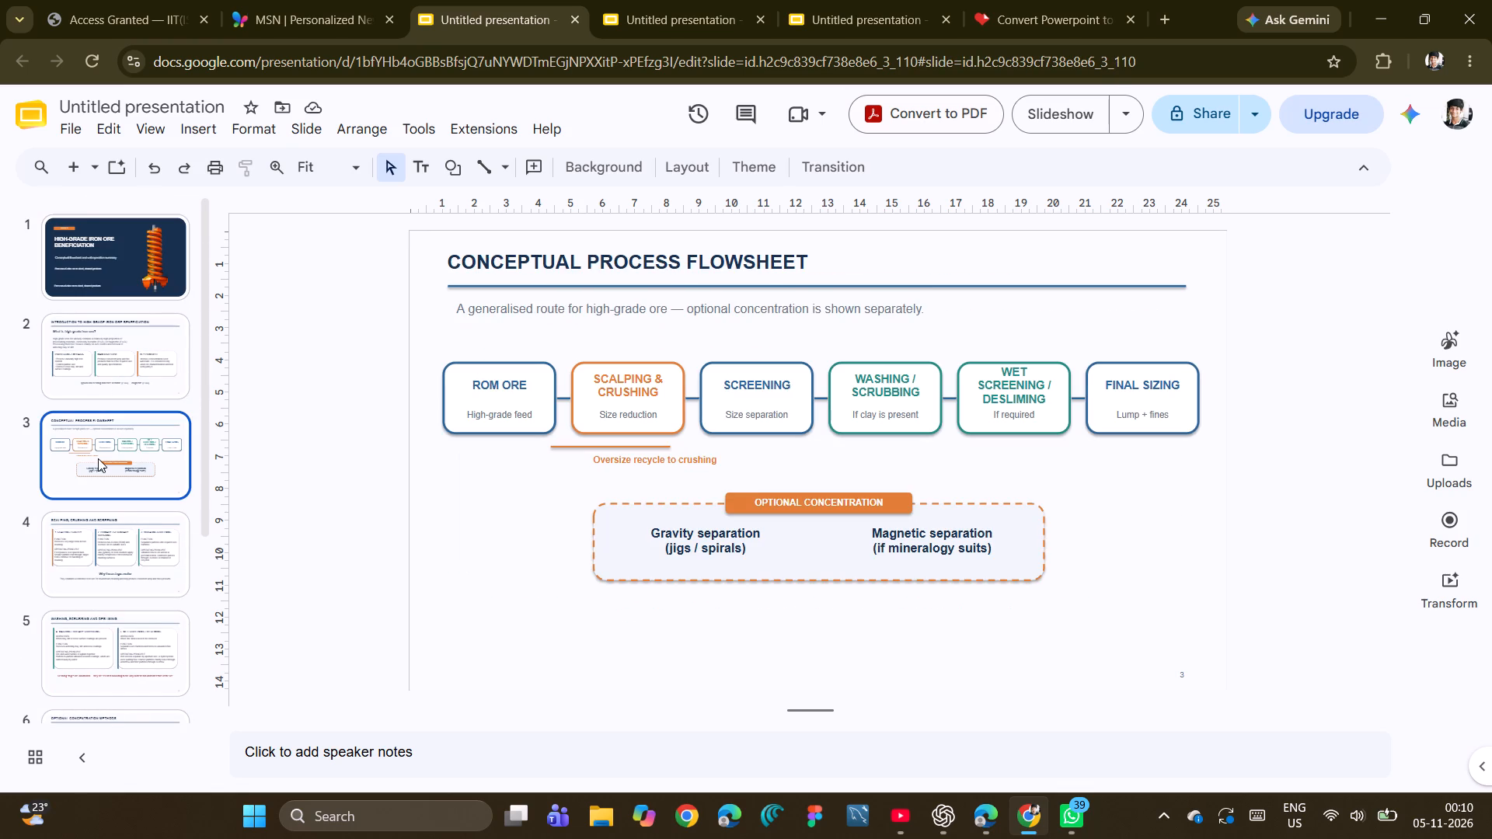
left_click(99, 539)
scroll(99, 539, "down", 1)
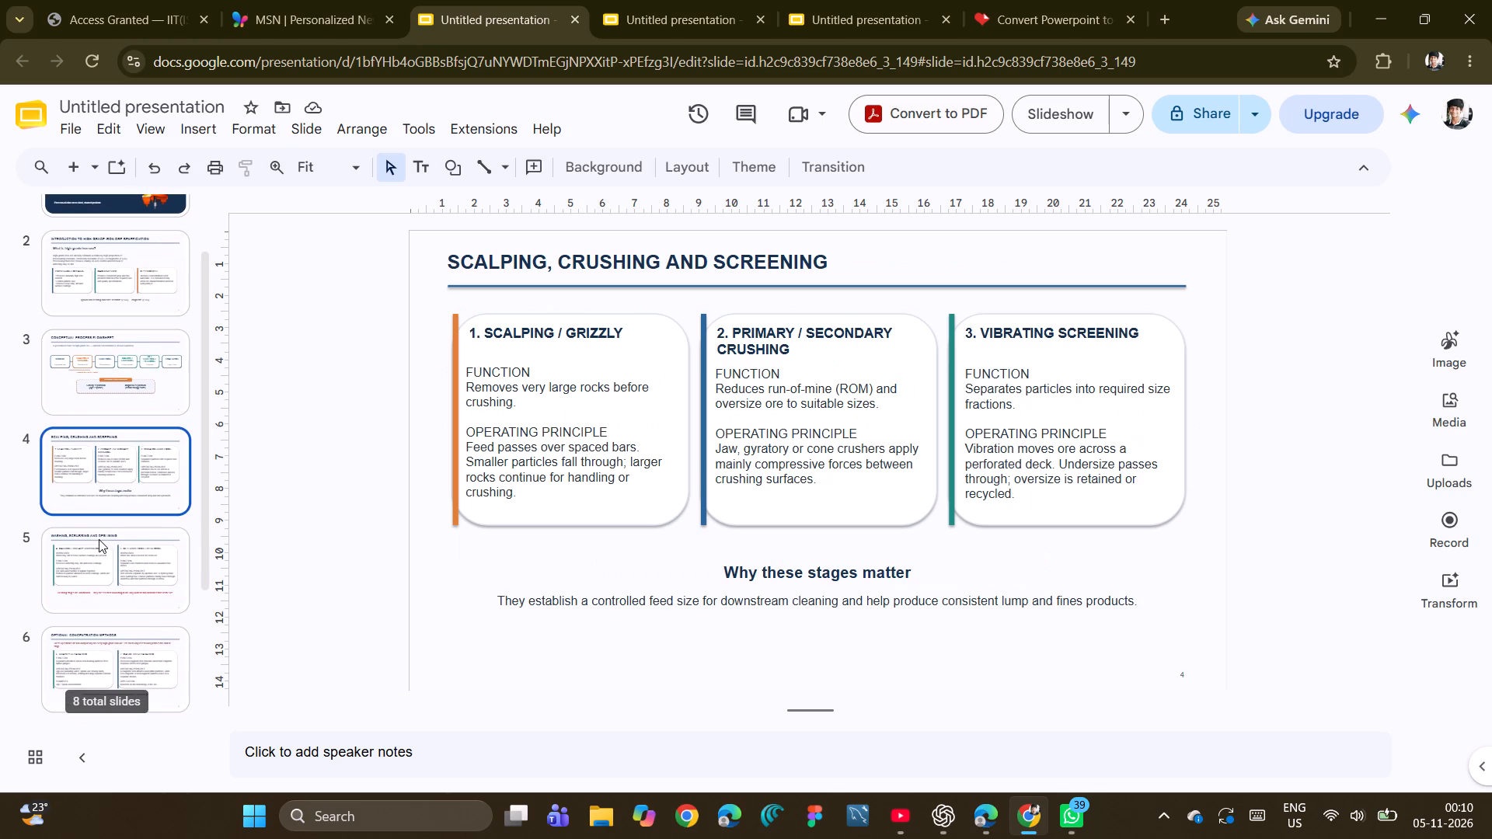
scroll(99, 539, "down", 2)
left_click(99, 544)
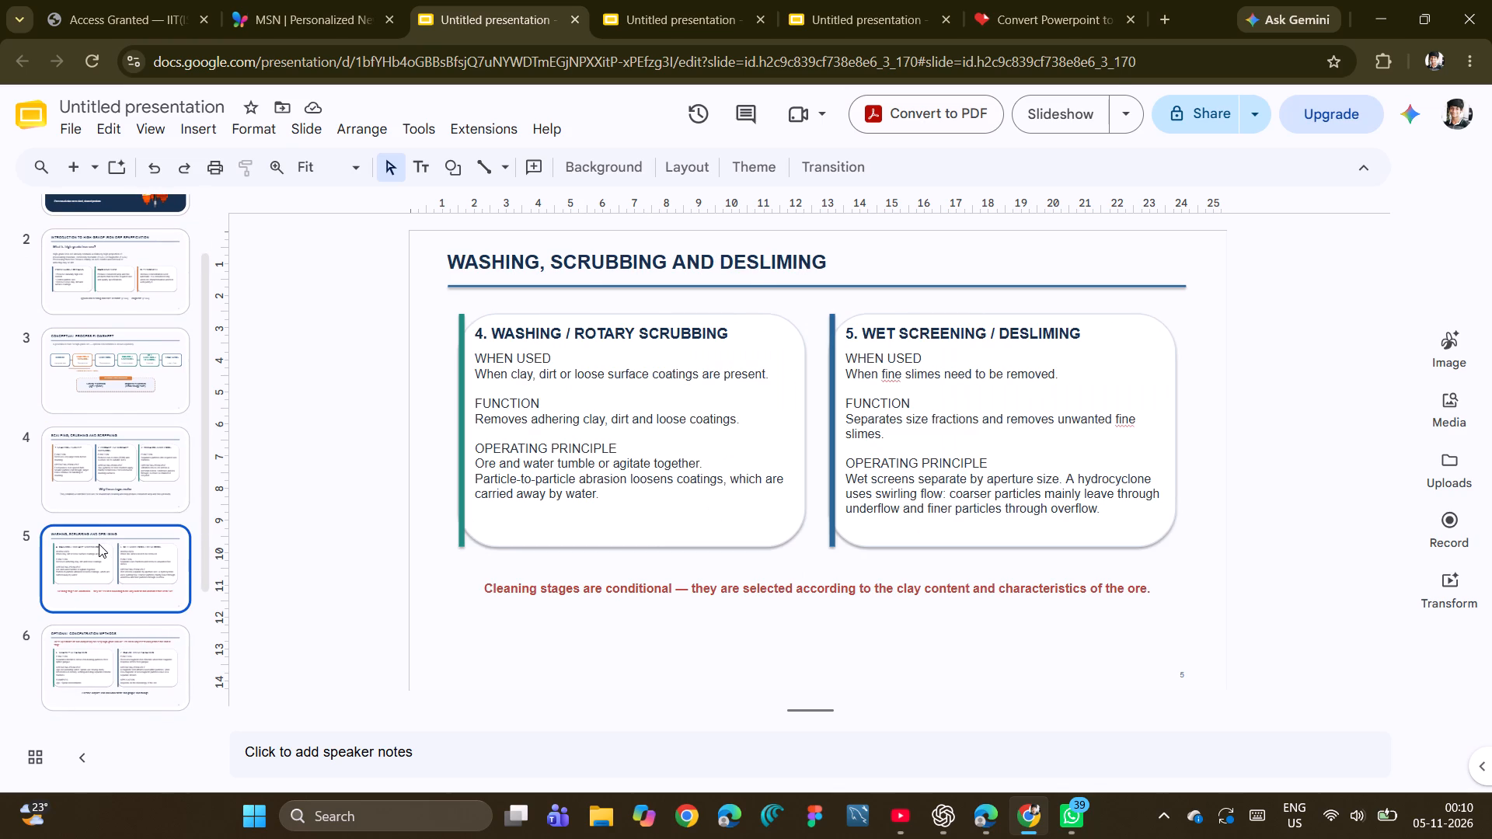
scroll(99, 544, "down", 1)
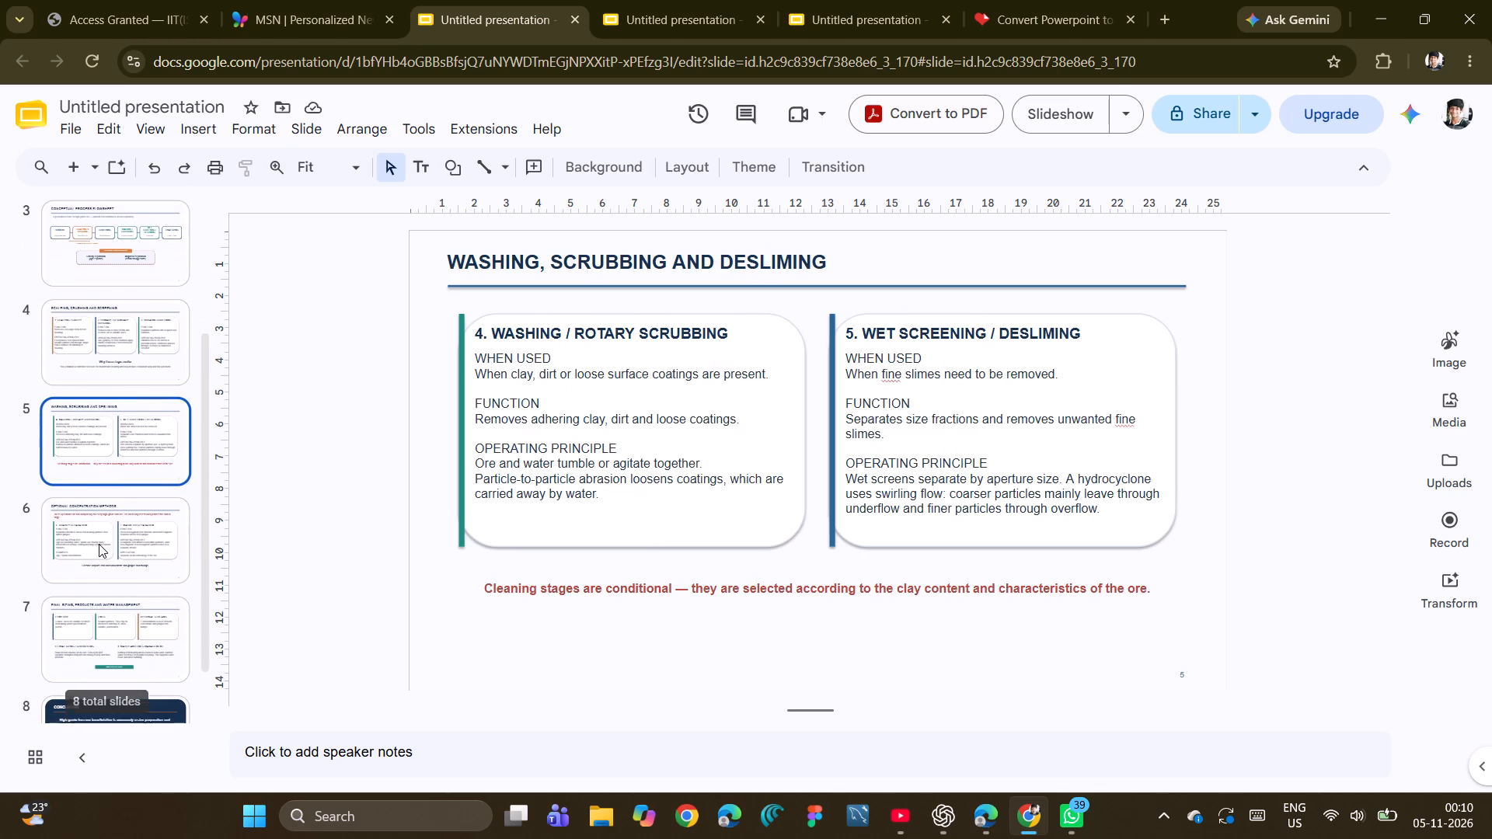
scroll(99, 544, "down", 1)
left_click(99, 544)
scroll(99, 544, "down", 1)
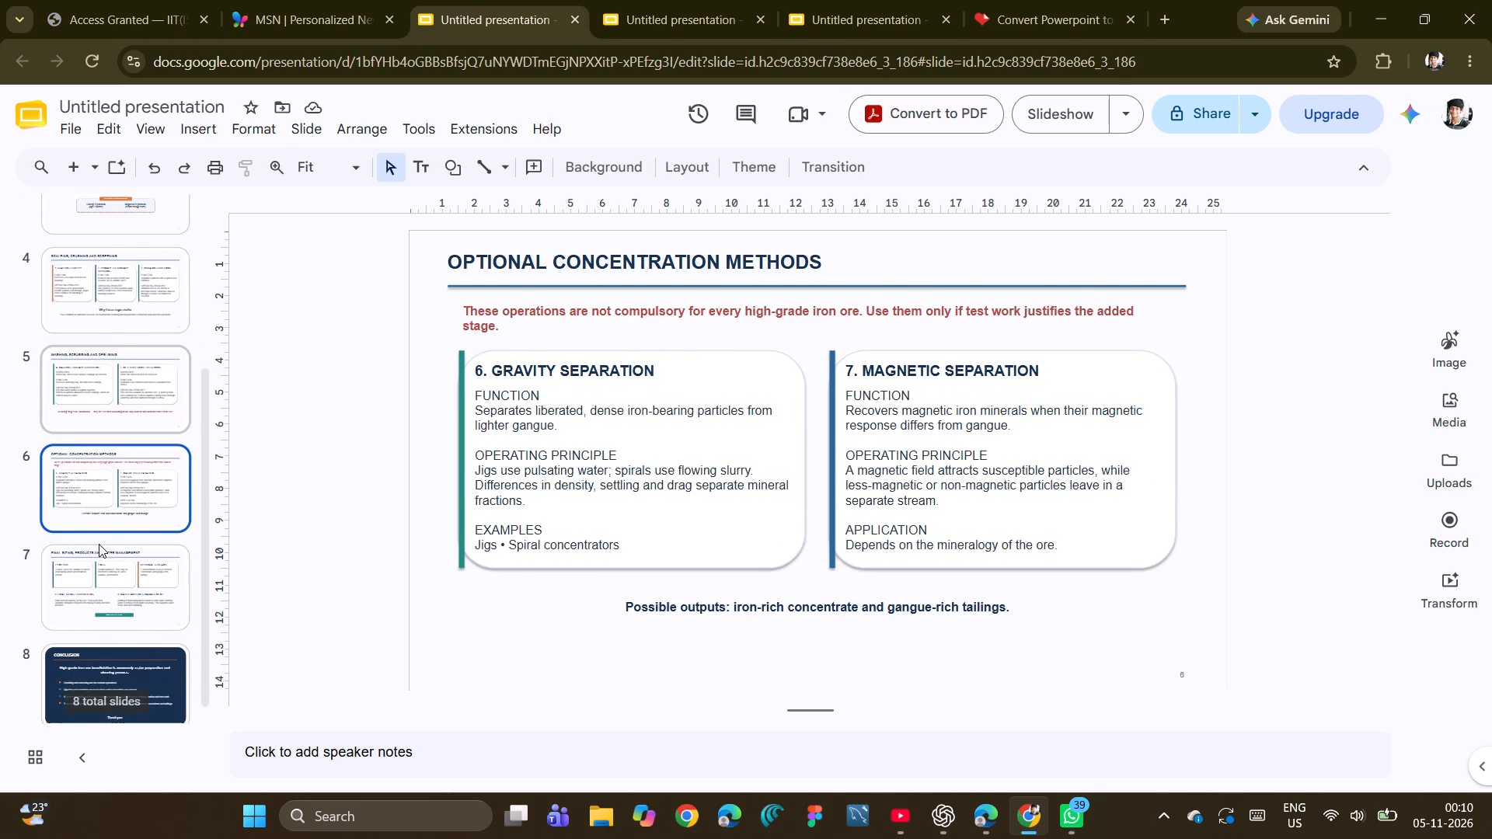
scroll(99, 544, "down", 2)
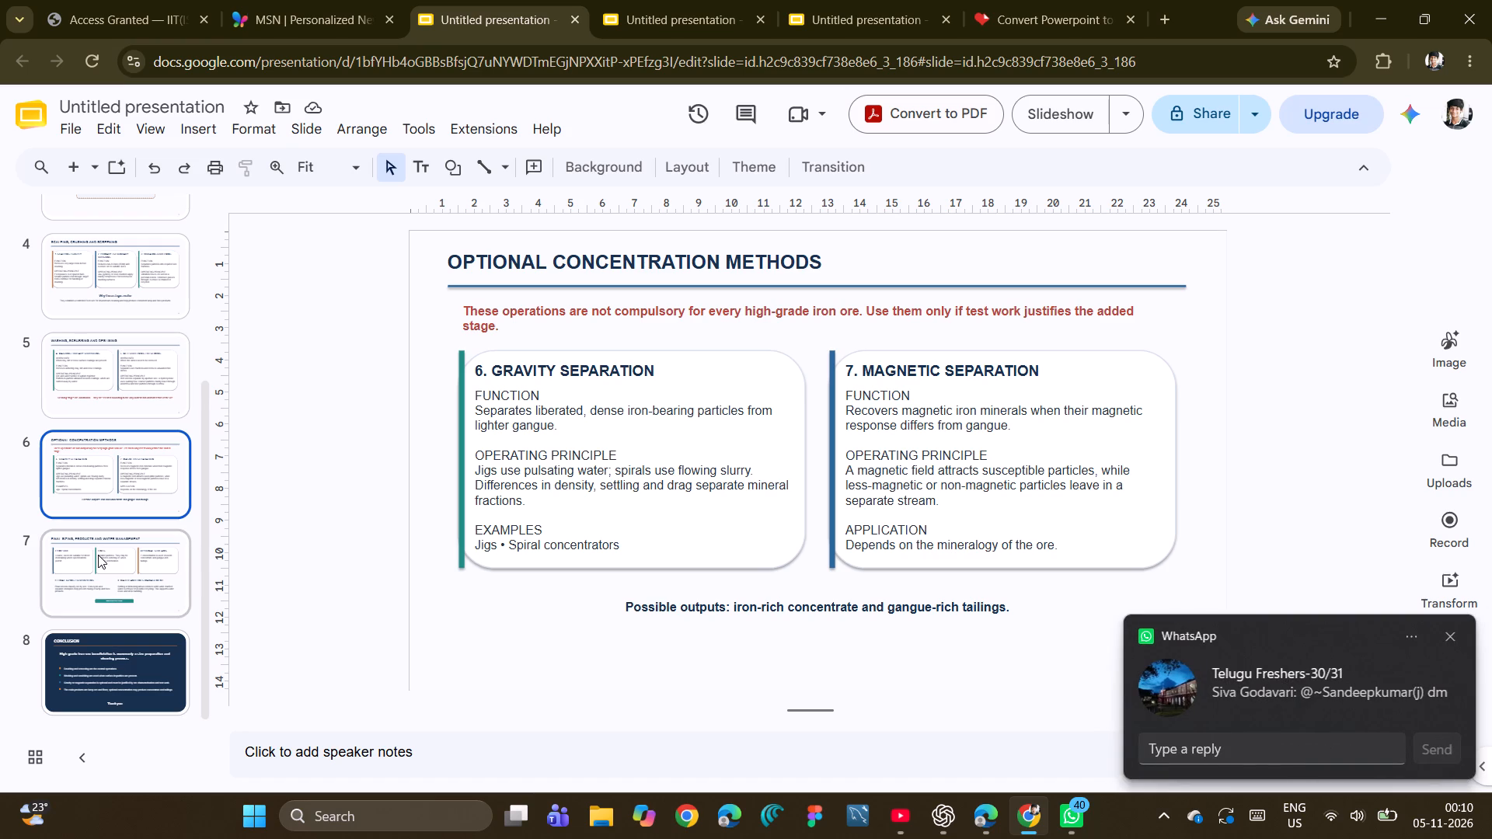
scroll(98, 555, "down", 1)
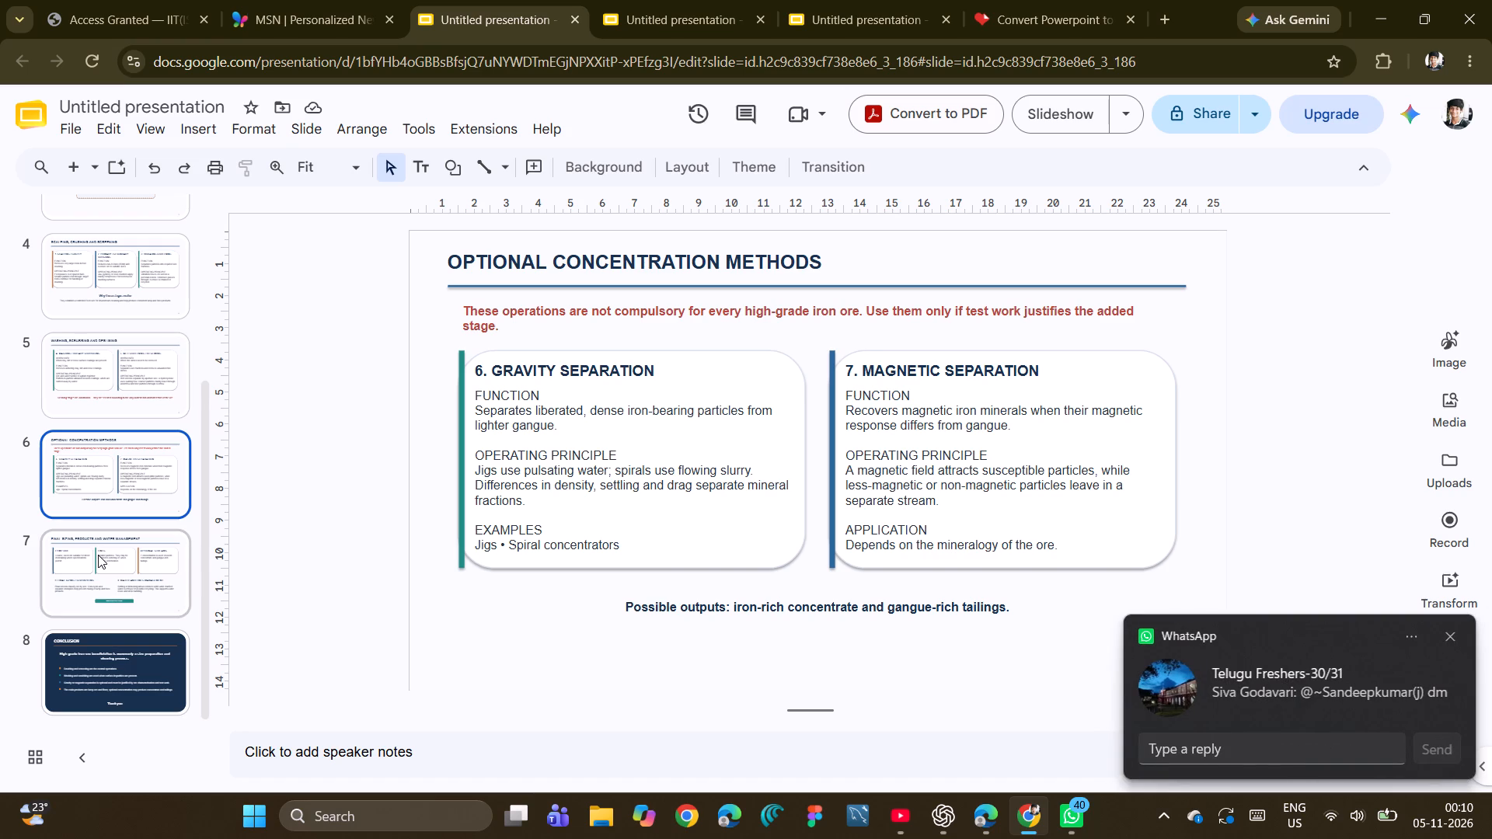
left_click(98, 555)
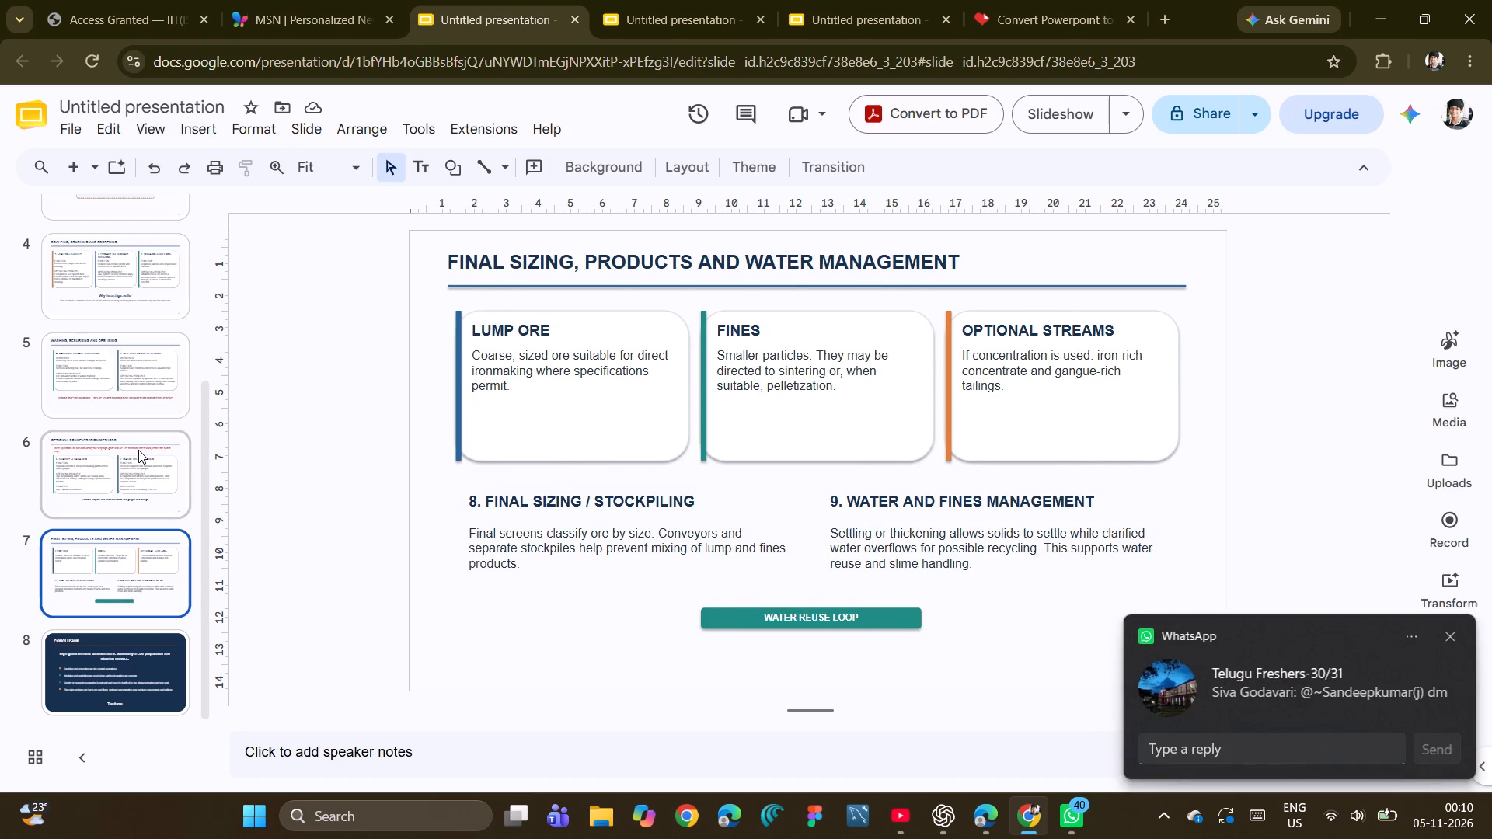
left_click(138, 452)
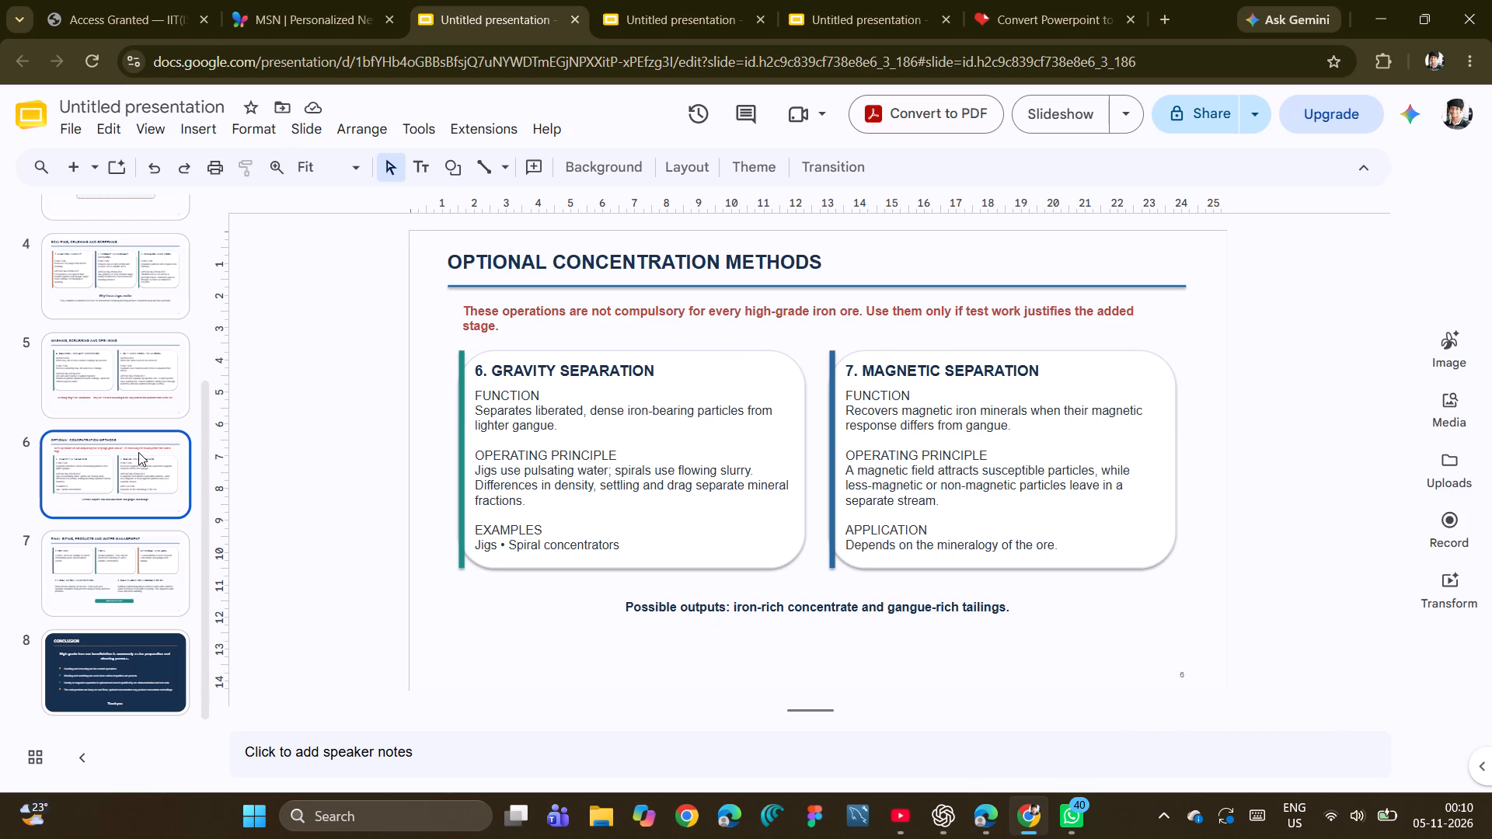
left_click(176, 650)
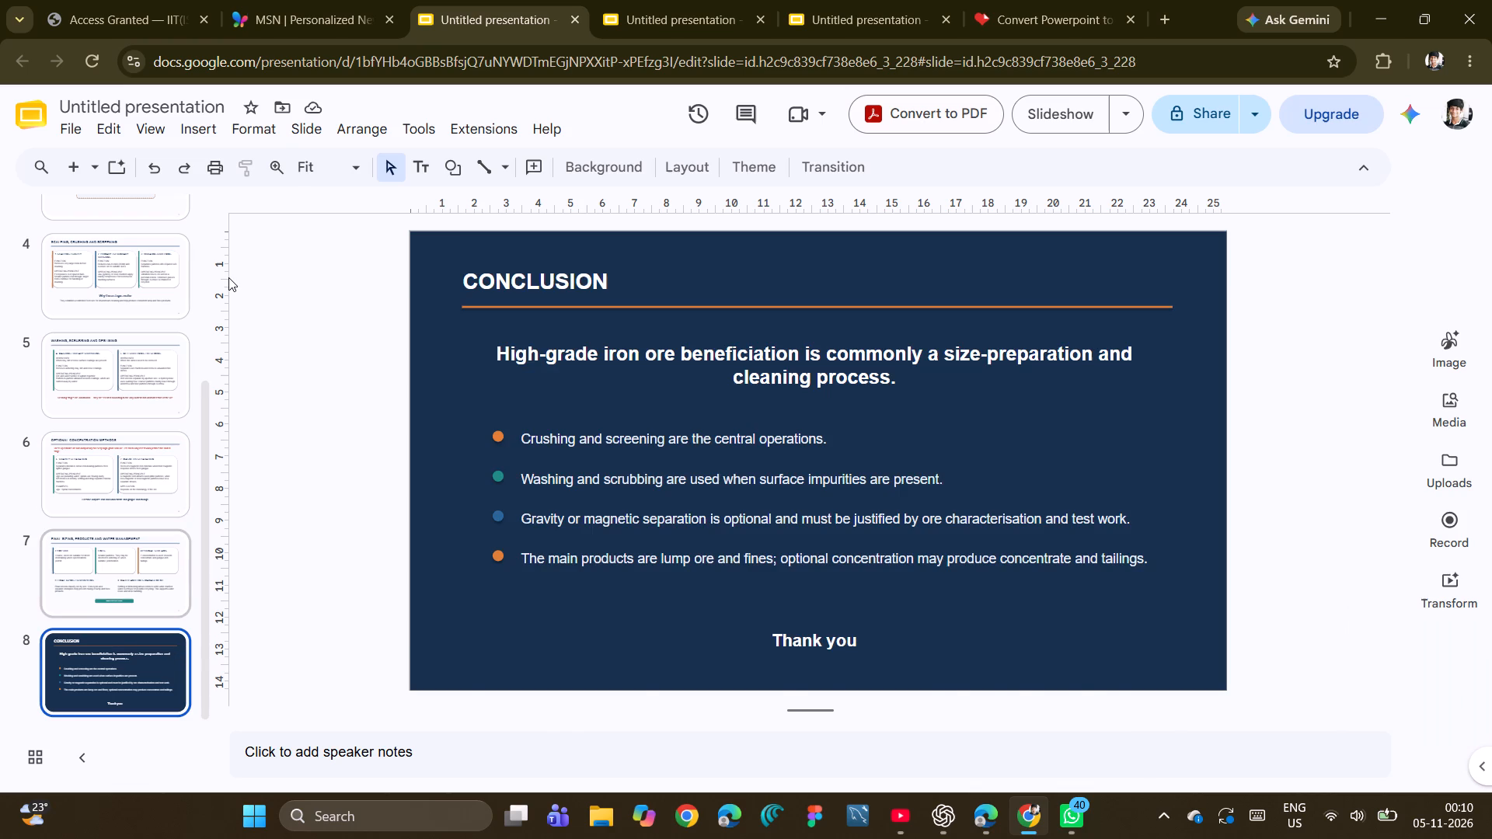
scroll(228, 277, "up", 6)
scroll(104, 286, "up", 6)
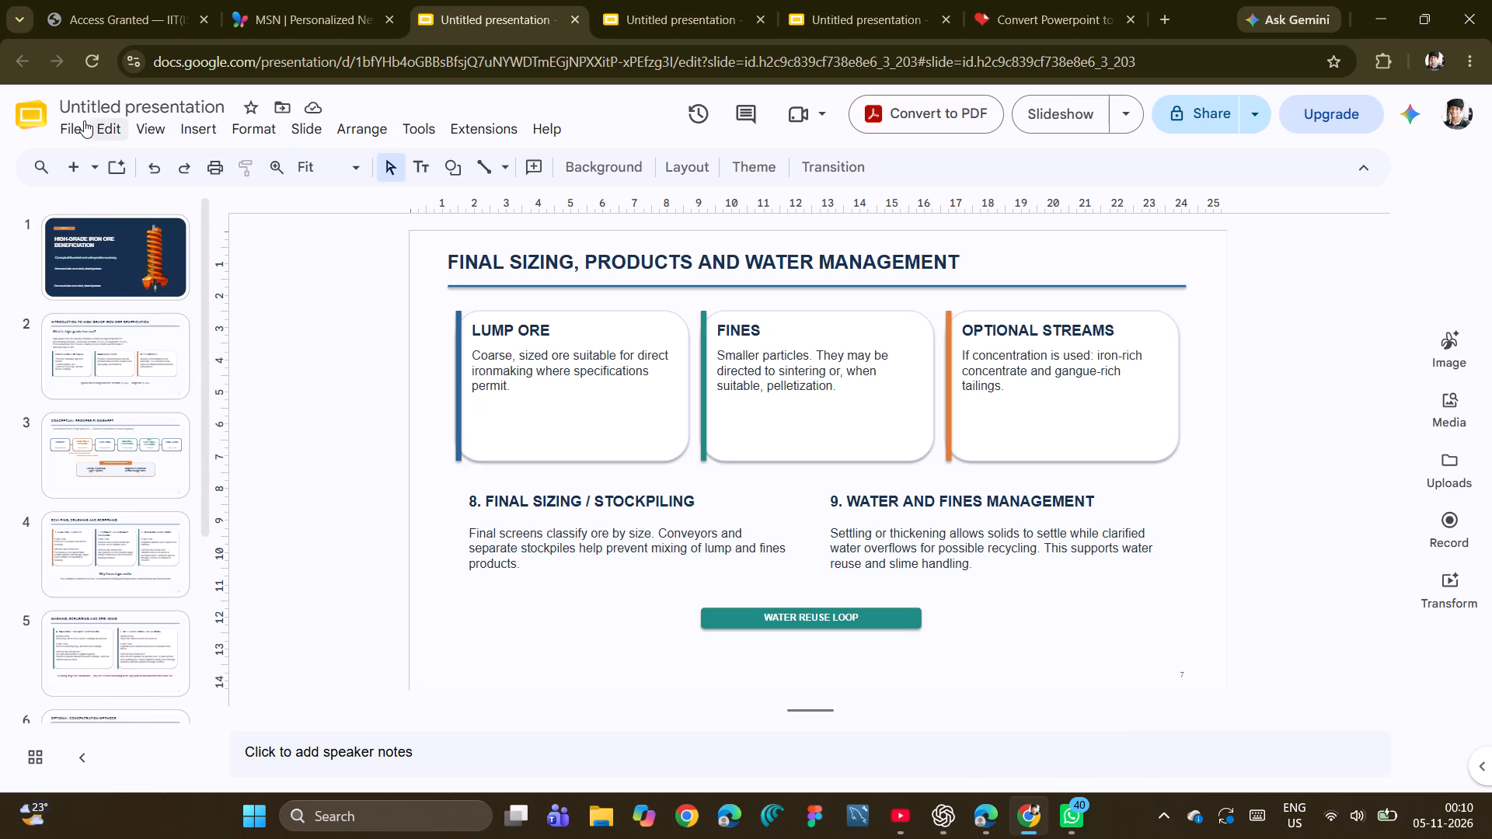
left_click(74, 122)
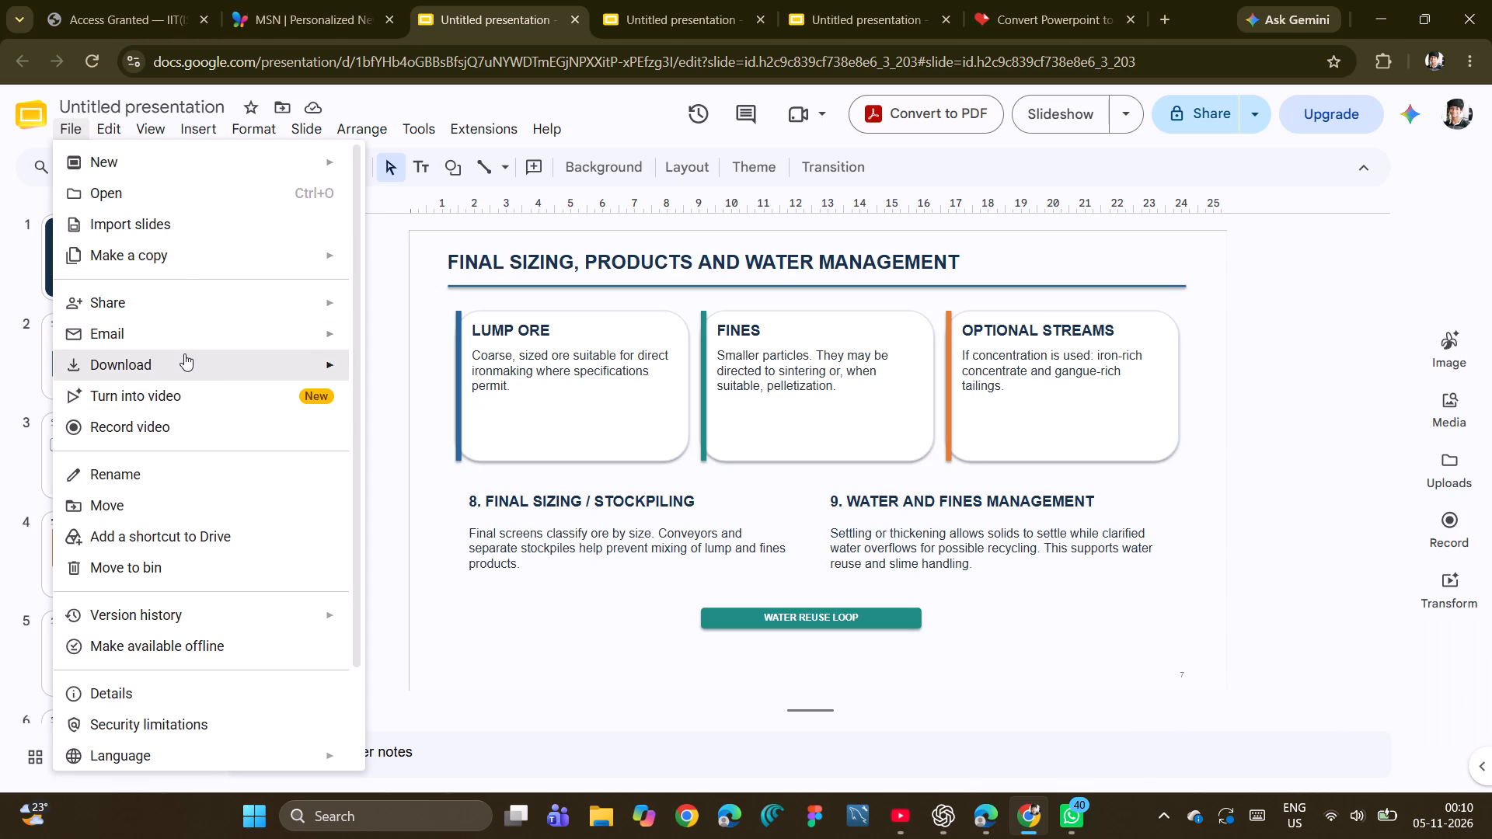